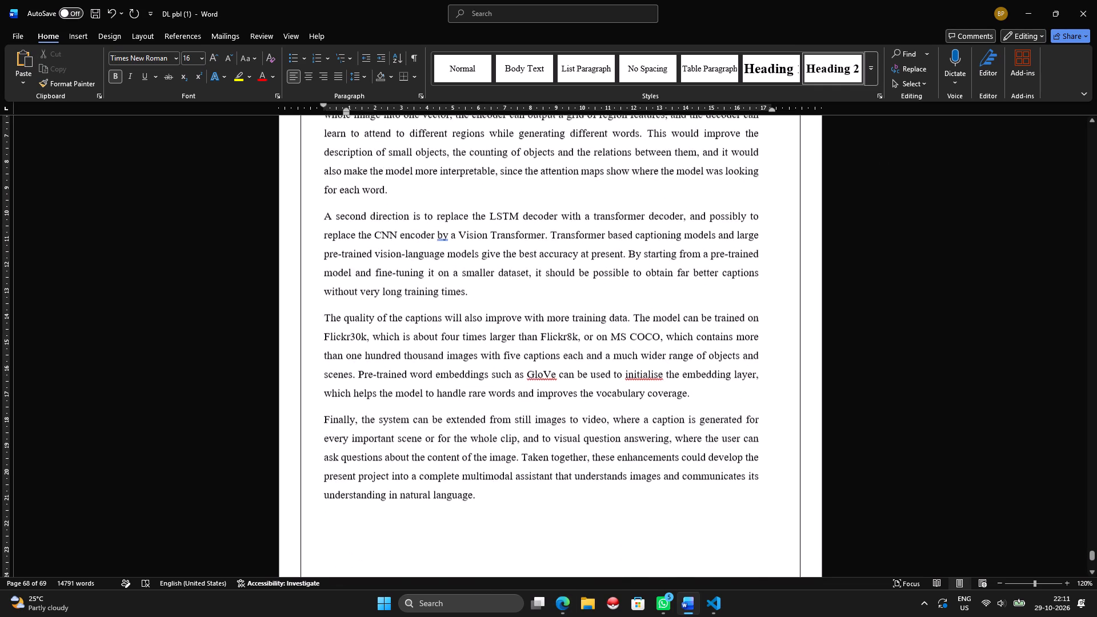
scroll(431, 416, "down", 3)
scroll(453, 438, "up", 4)
key("alt+Tab")
scroll(529, 418, "up", 3)
scroll(529, 418, "down", 6)
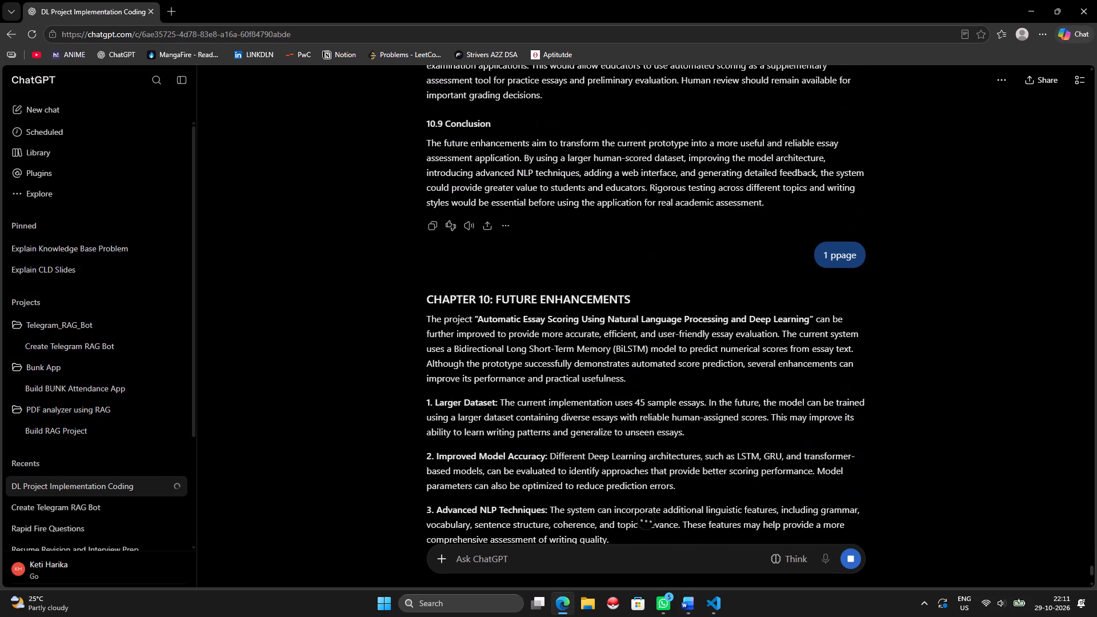
left_click_drag(425, 319, 821, 466)
key("ctrl+c")
key("alt+Tab")
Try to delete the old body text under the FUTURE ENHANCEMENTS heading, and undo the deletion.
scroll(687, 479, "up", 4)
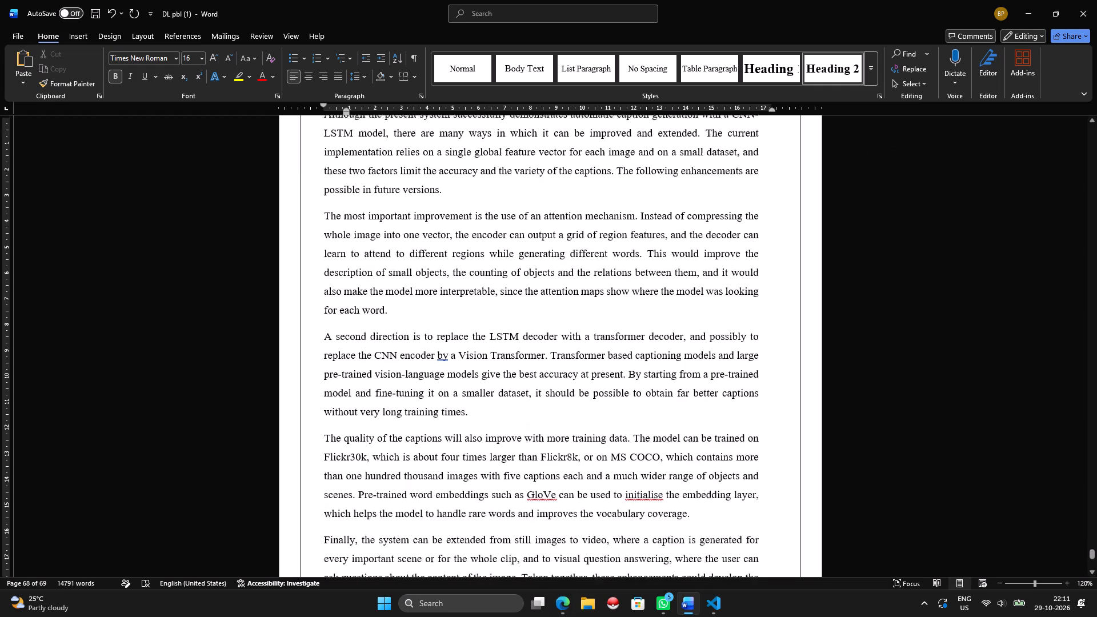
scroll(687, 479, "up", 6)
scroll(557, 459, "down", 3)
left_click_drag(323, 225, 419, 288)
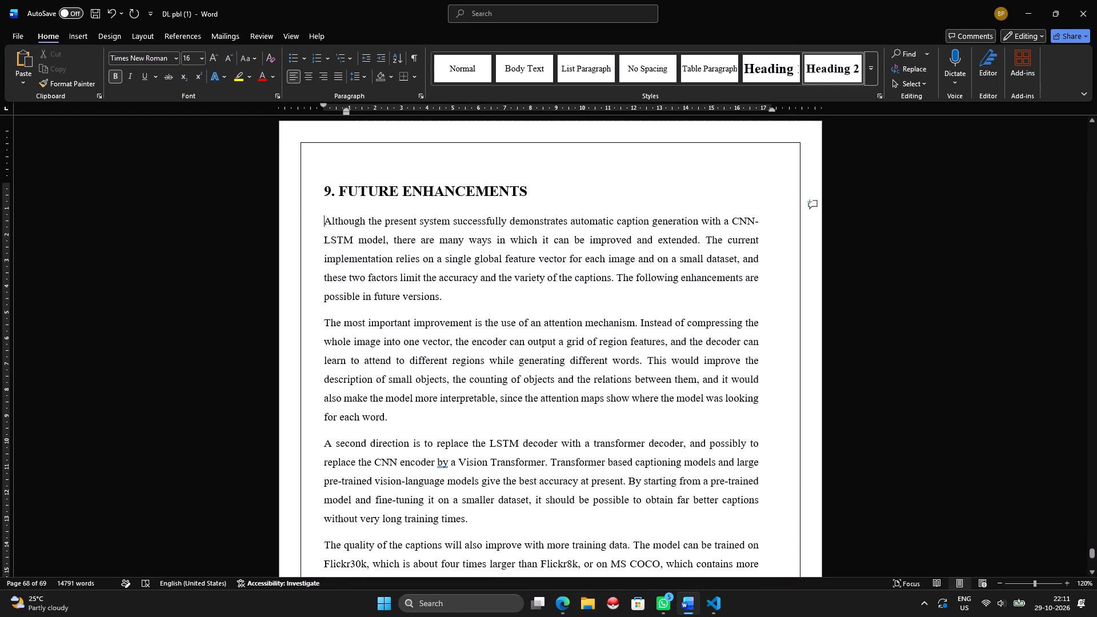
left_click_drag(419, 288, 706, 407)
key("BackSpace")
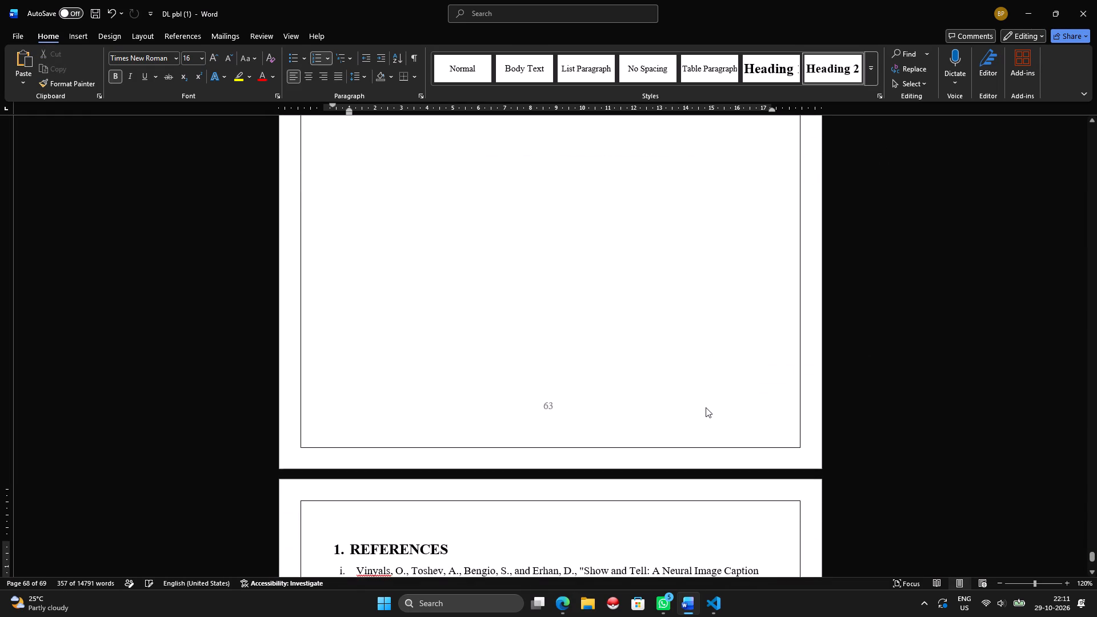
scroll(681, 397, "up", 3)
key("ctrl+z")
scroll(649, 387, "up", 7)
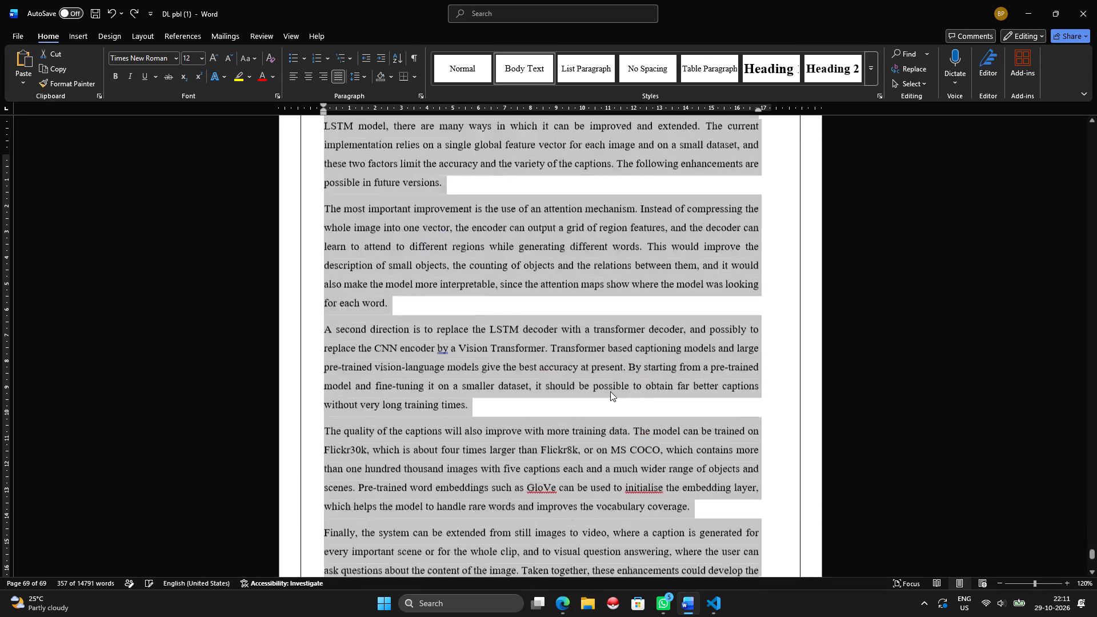
Delete the old image-captioning text of section 9 from after "Although" up to the word REFERENCES.
scroll(610, 391, "up", 5)
left_click(388, 287)
left_click_drag(369, 290, 437, 374)
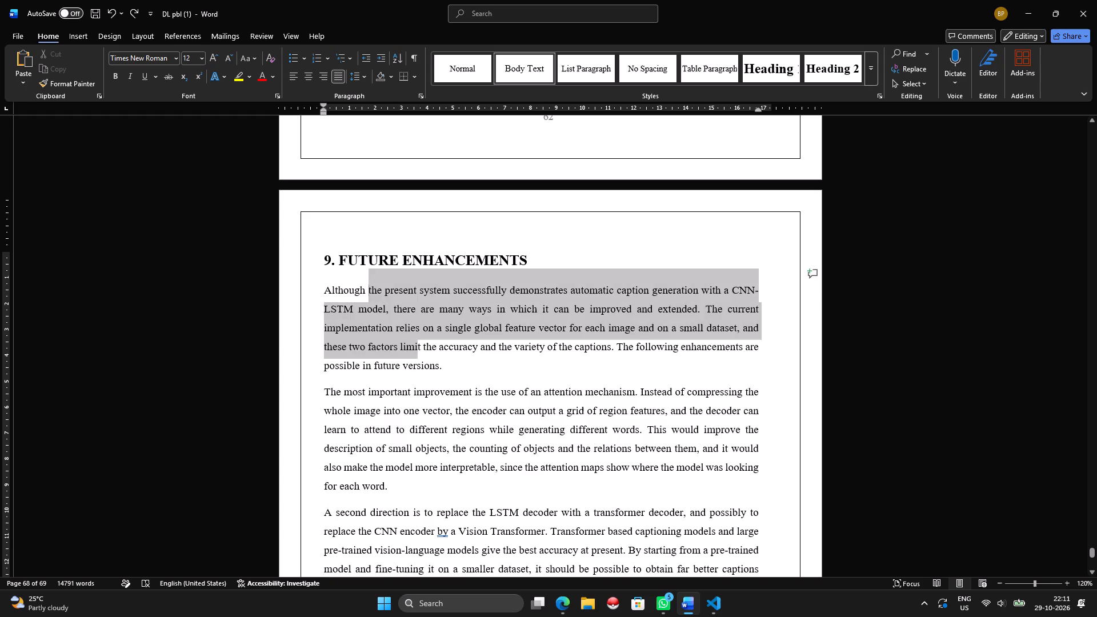
left_click_drag(437, 374, 675, 470)
key("BackSpace")
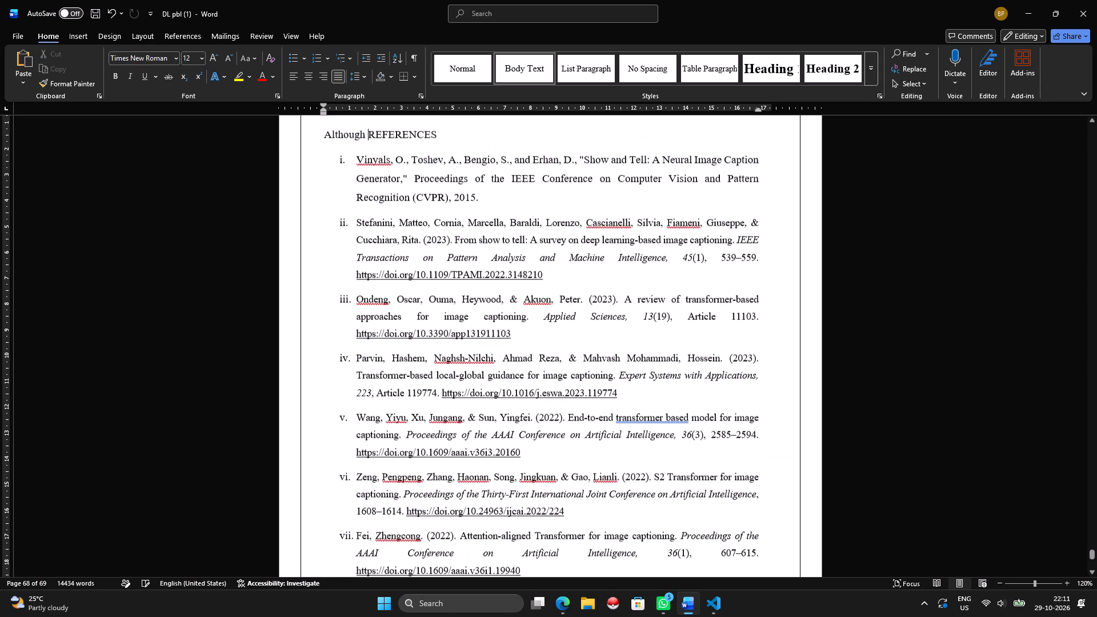
Insert a run of 18 paragraph breaks between "Although" and REFERENCES to push the references down the page.
key("Return")
key("Return")
key("Return")
key("Return")
key("Return")
key("Return")
key("Return")
key("Return")
key("Return")
key("Return")
key("Return")
key("Return")
key("Return")
key("Return")
key("Return")
key("Return")
key("Return")
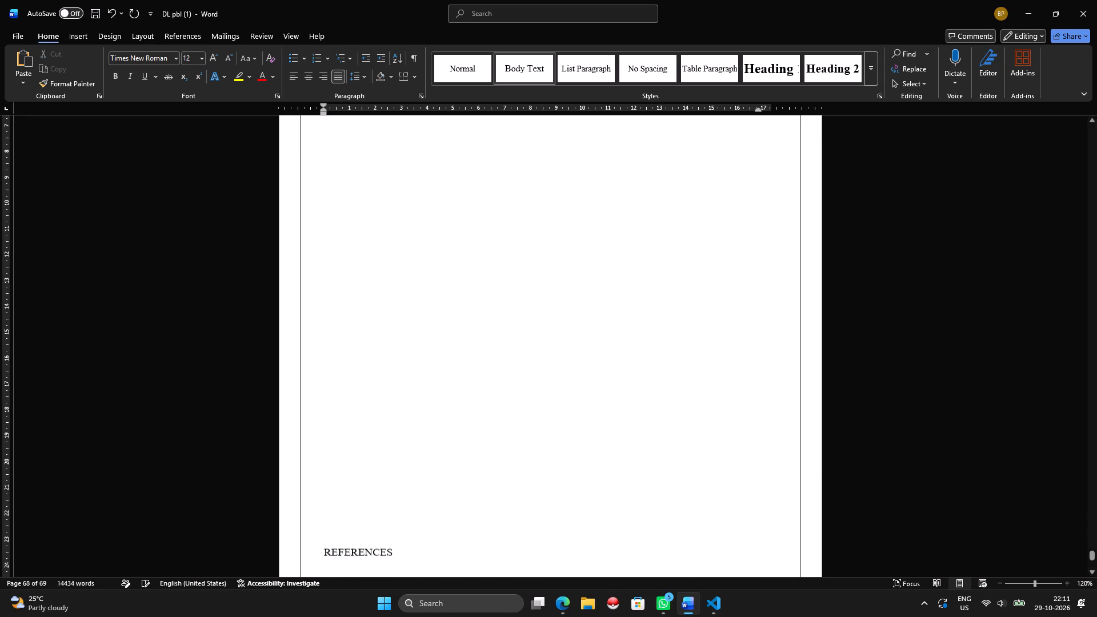
key("Return")
Replace the leftover word "Although" under FUTURE ENHANCEMENTS with the copied text, keeping source formatting.
scroll(704, 432, "up", 13)
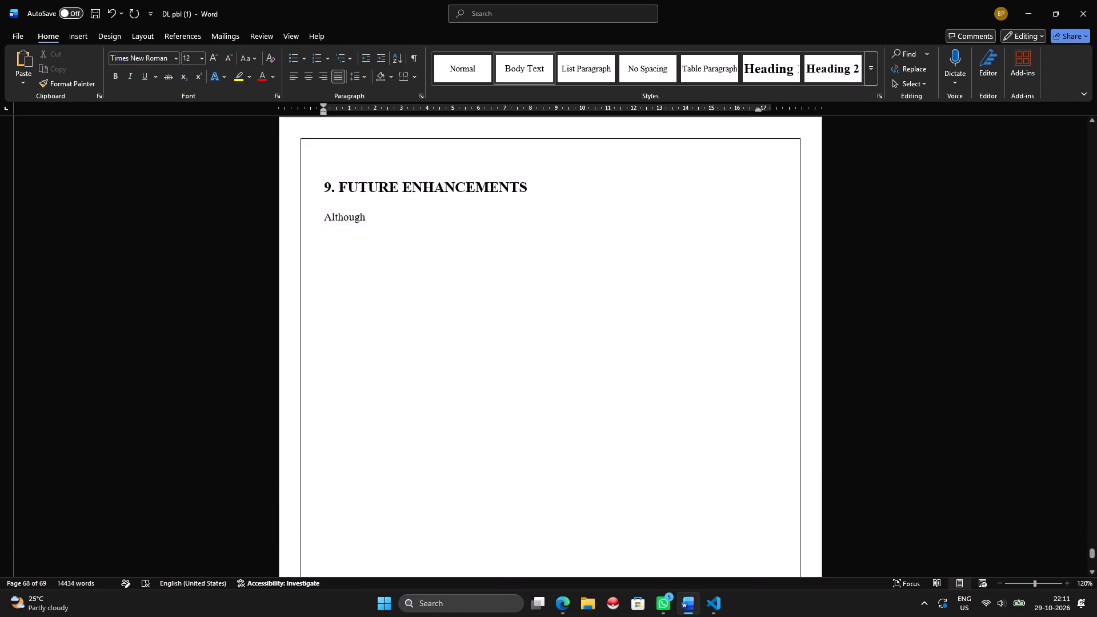
left_click(373, 229)
left_click_drag(373, 229, 322, 227)
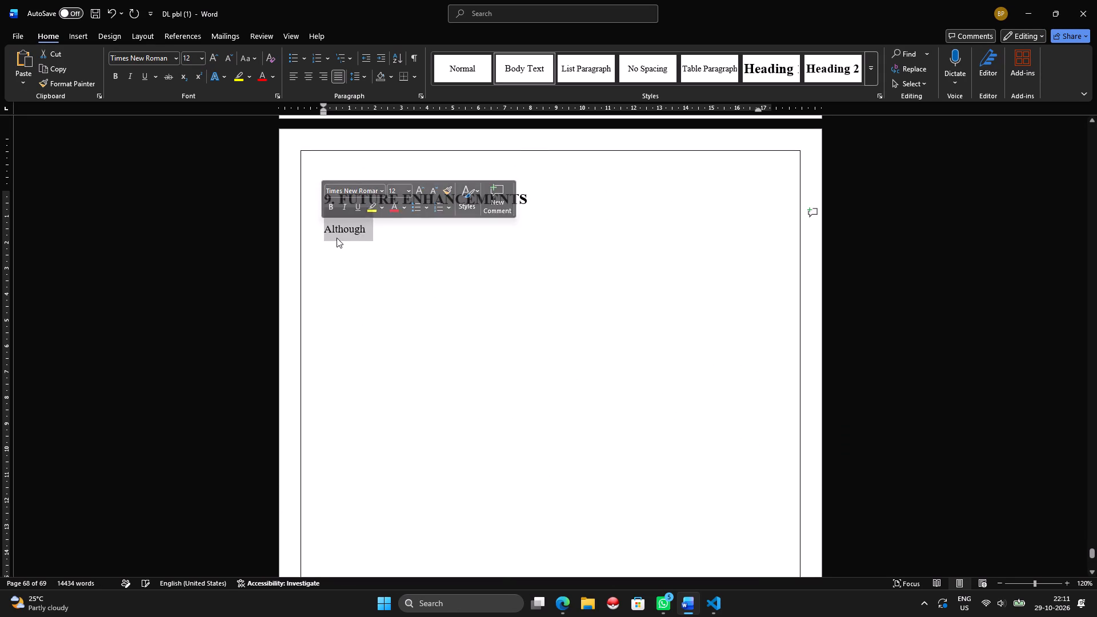
right_click(342, 229)
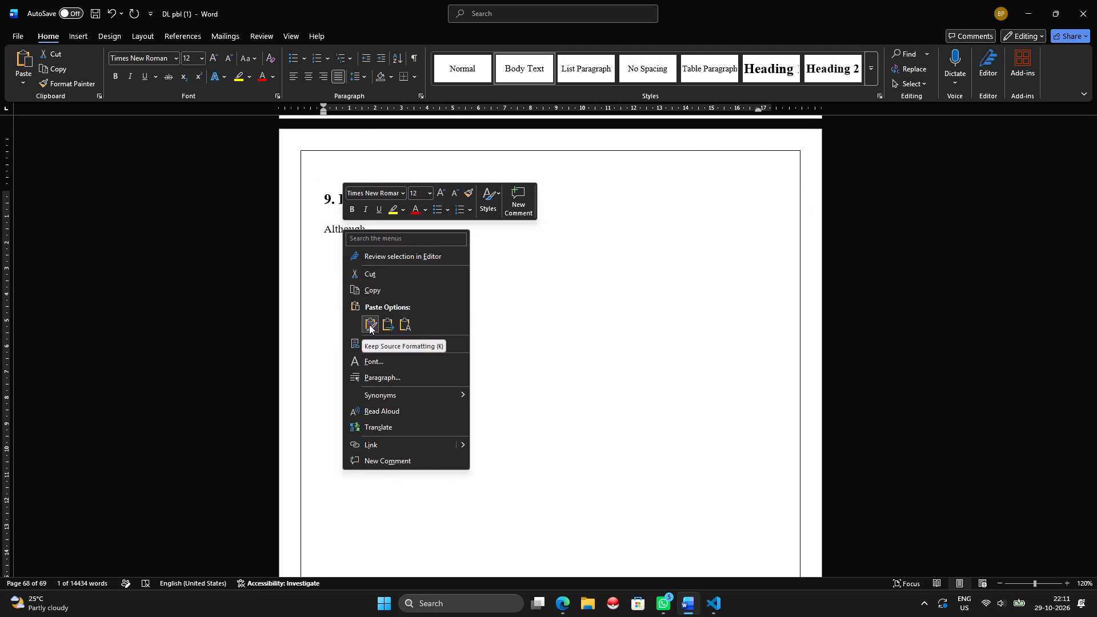
left_click(373, 327)
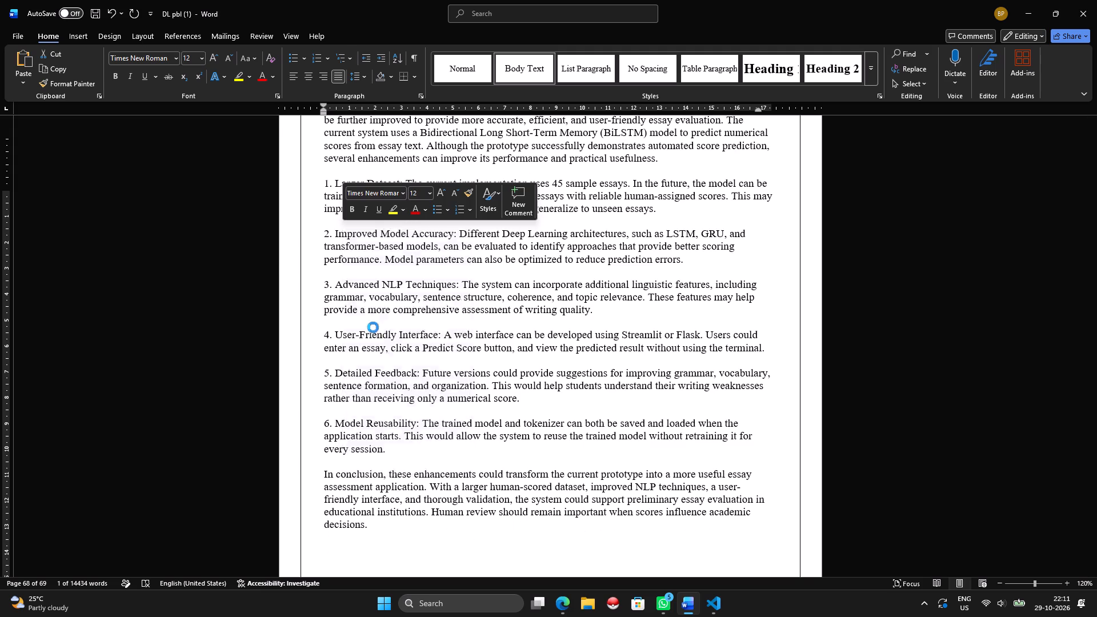
Justify all the pasted Future Enhancements text and widen its line spacing.
scroll(410, 324, "up", 7)
scroll(410, 324, "down", 2)
left_click_drag(325, 265, 335, 275)
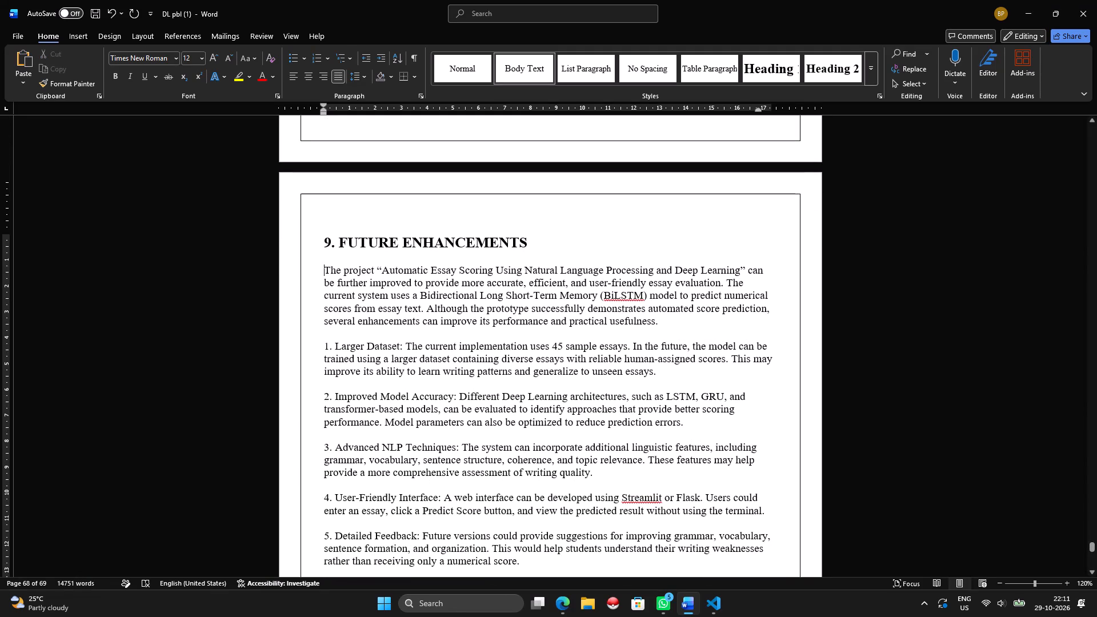
left_click_drag(335, 275, 708, 307)
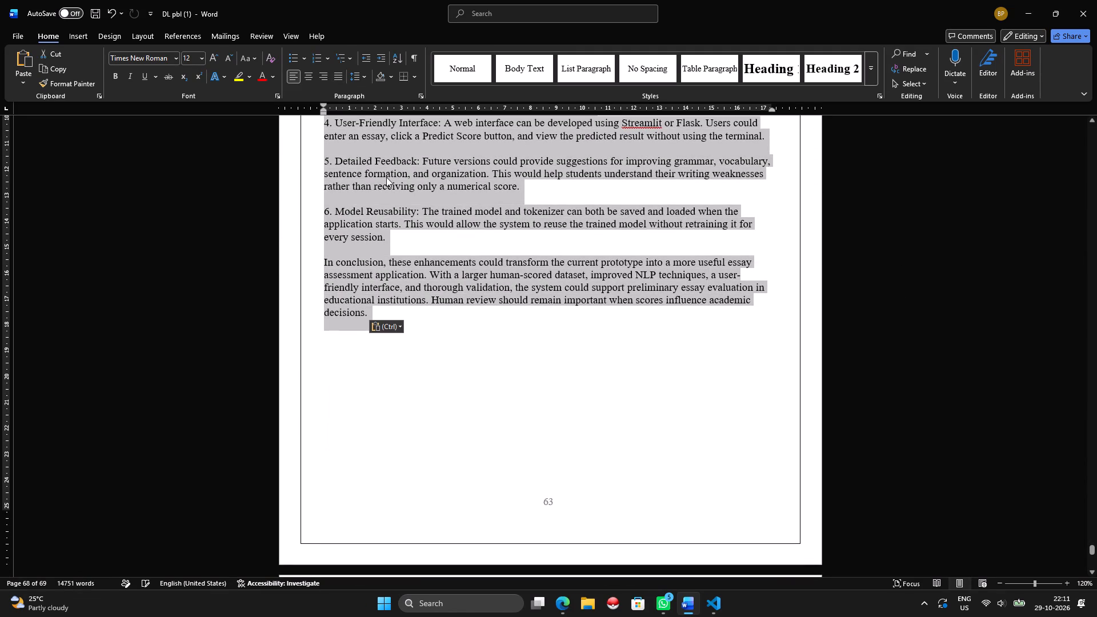
left_click(337, 71)
scroll(443, 247, "up", 11)
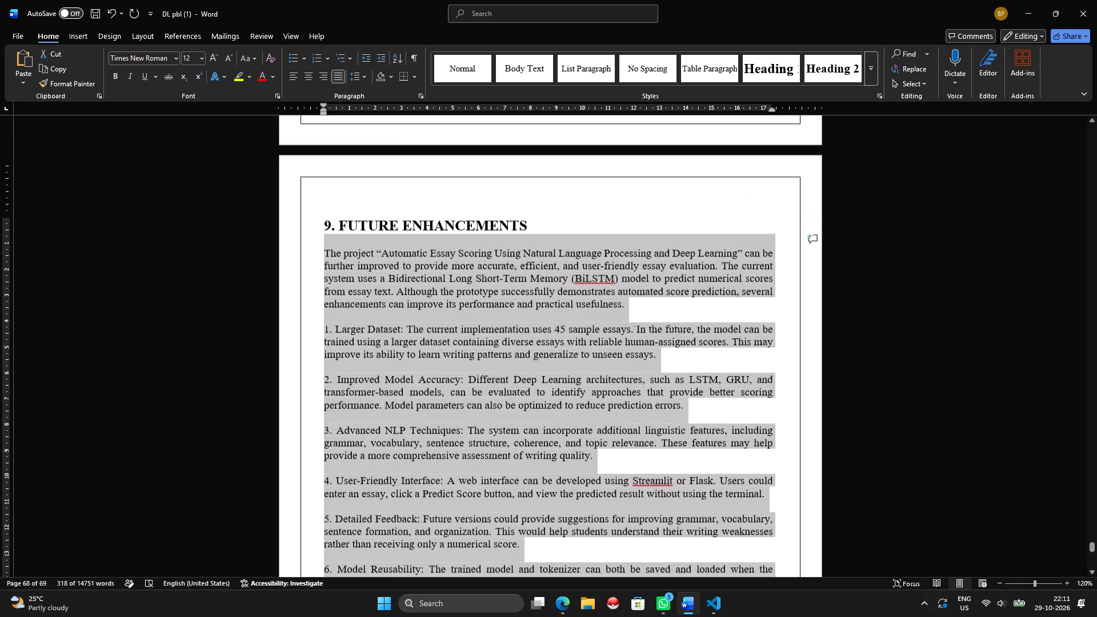
left_click(365, 74)
left_click(379, 125)
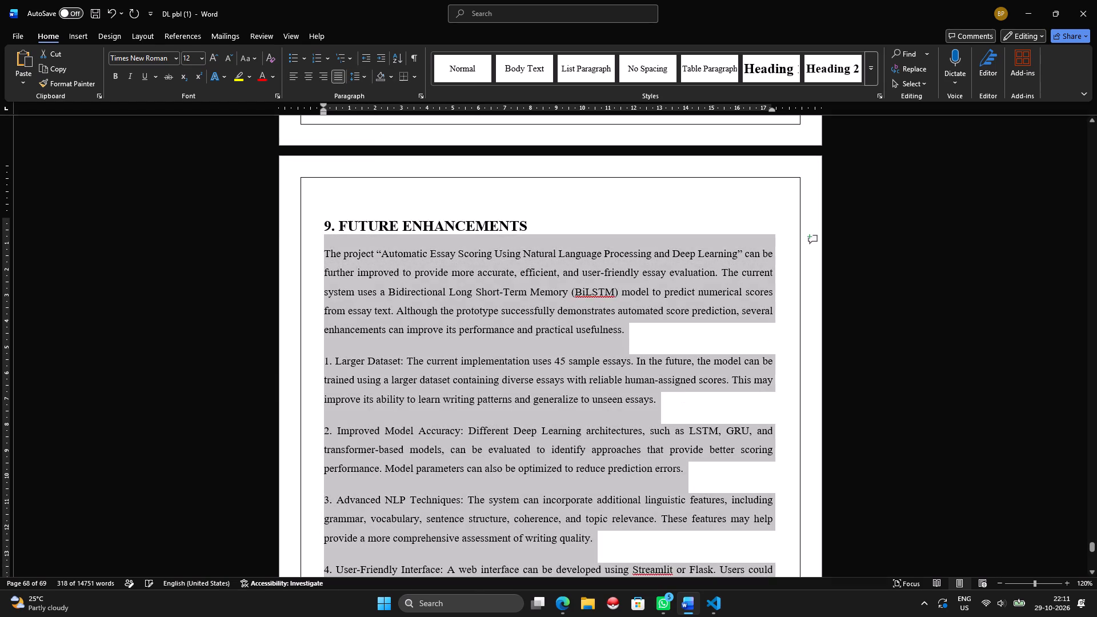
Review the layout of the reformatted Future Enhancements section from its introduction to the concluding paragraph.
scroll(406, 257, "down", 6)
left_click(577, 384)
scroll(455, 455, "up", 2)
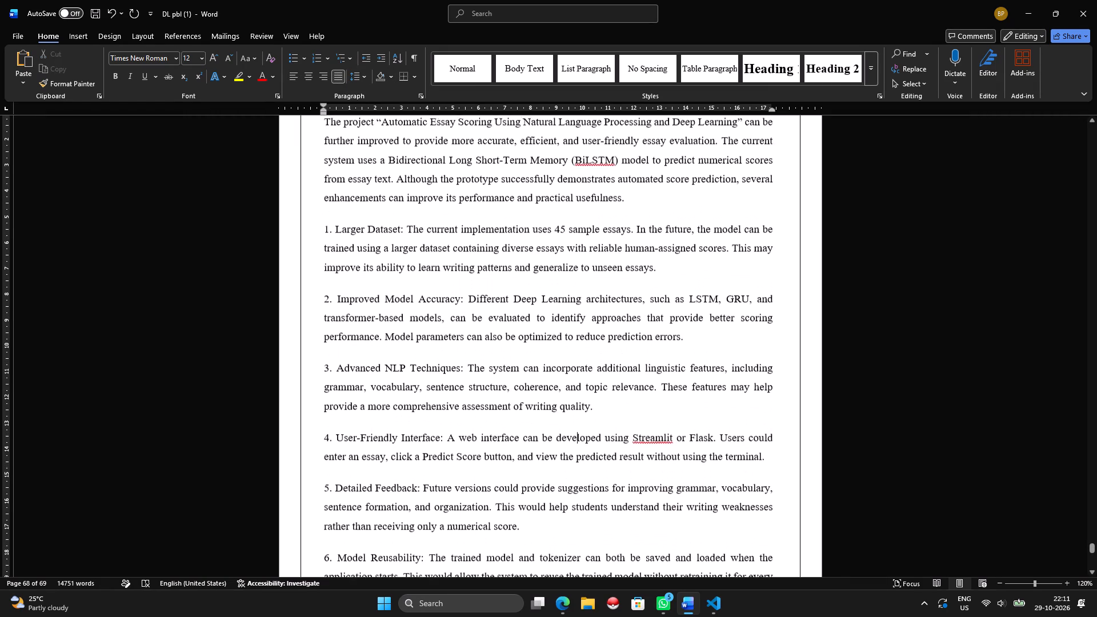
scroll(447, 458, "down", 4)
left_click(365, 271)
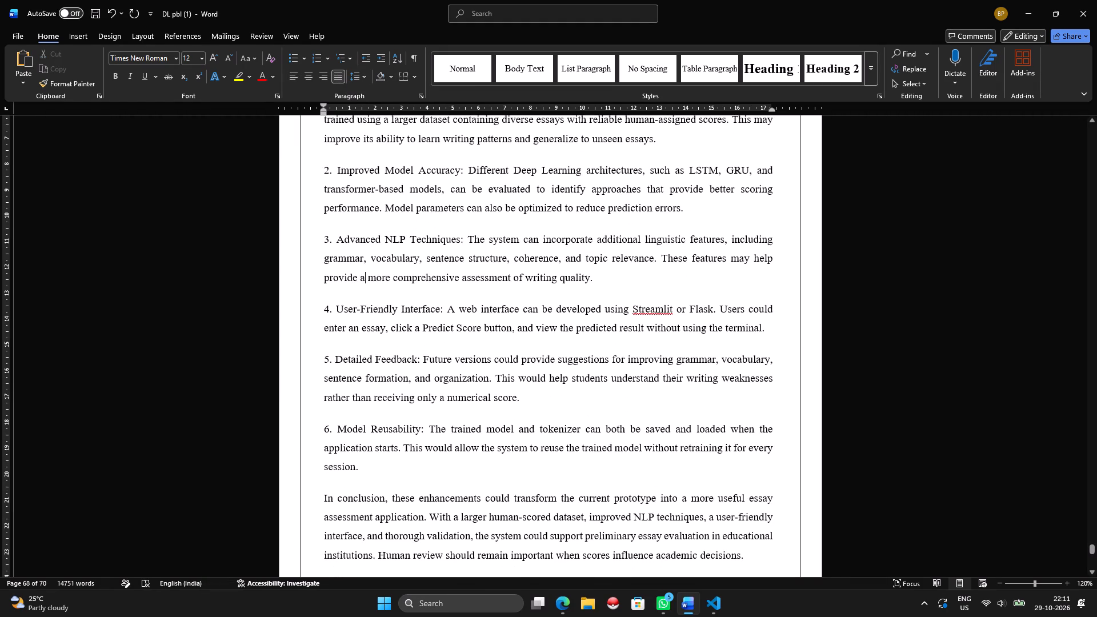
left_click(385, 210)
Delete the blank lines between the Future Enhancements conclusion and REFERENCES, so REFERENCES sits at the top of the following page.
scroll(410, 262, "down", 14)
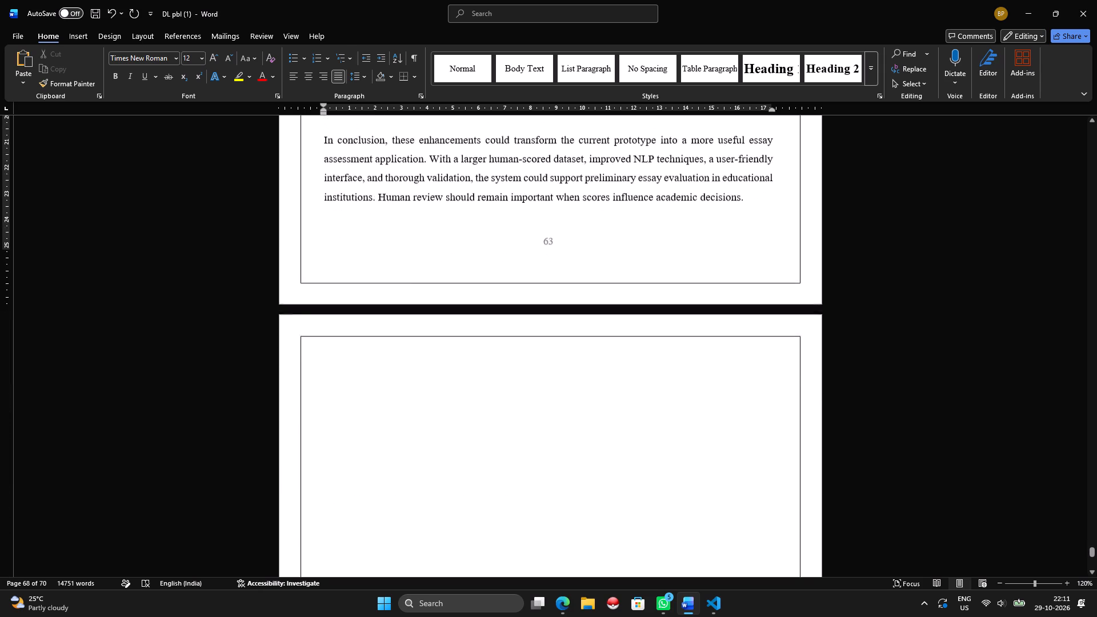
scroll(415, 278, "down", 13)
left_click(417, 343)
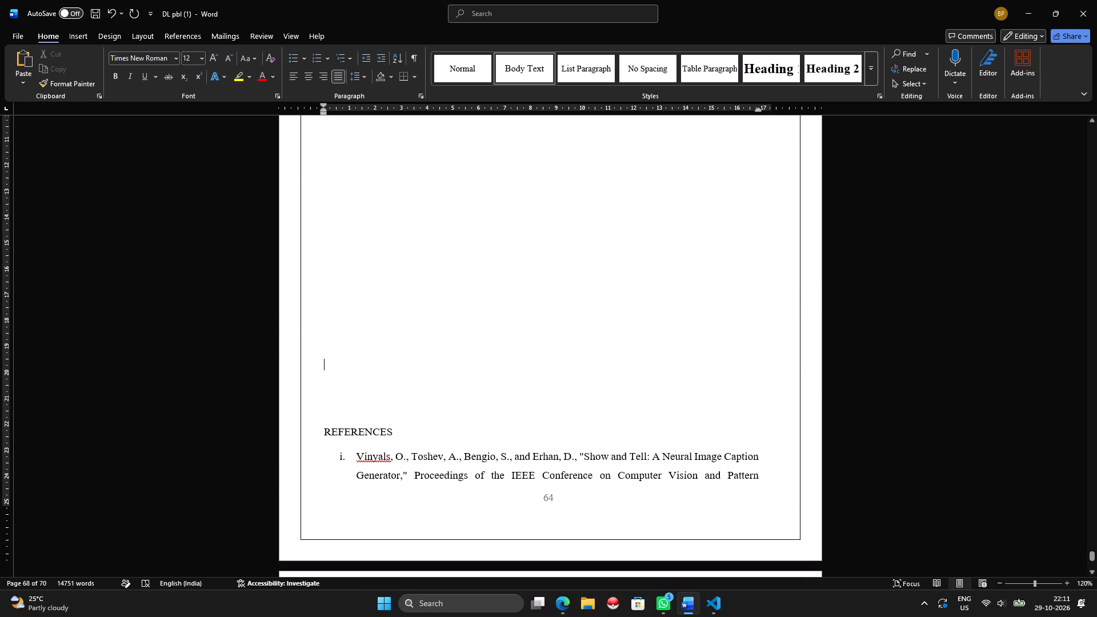
key("BackSpace")
key("BackSpace")
key("BackSpace")
key("BackSpace")
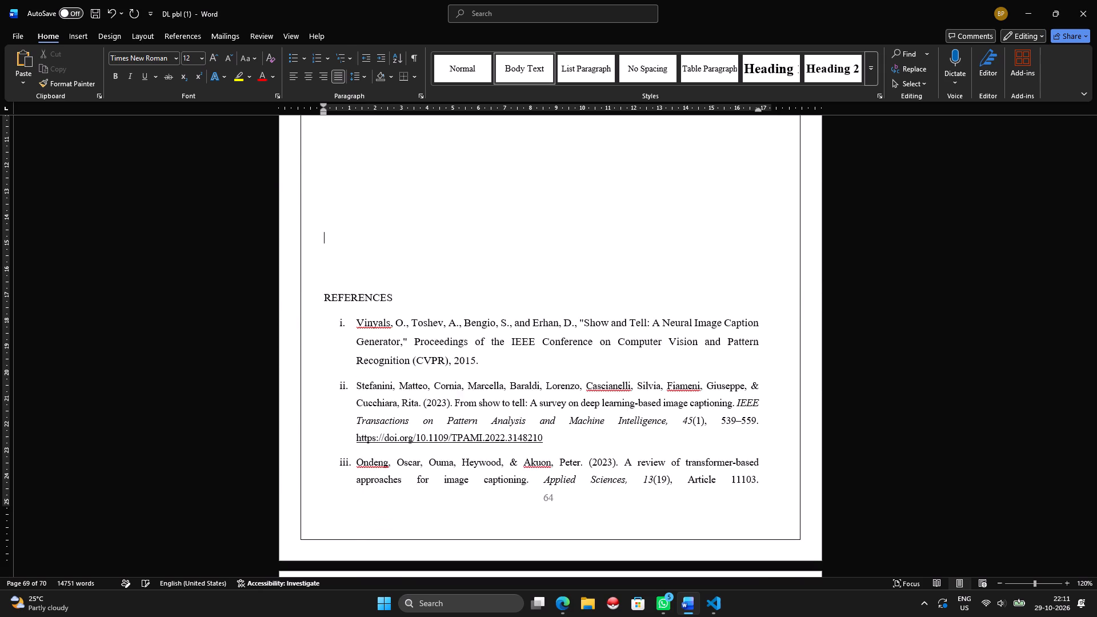
scroll(421, 390, "up", 3)
key("BackSpace")
key("BackSpace")
scroll(421, 390, "up", 11)
key("BackSpace")
key("BackSpace")
key("BackSpace")
key("BackSpace")
key("BackSpace")
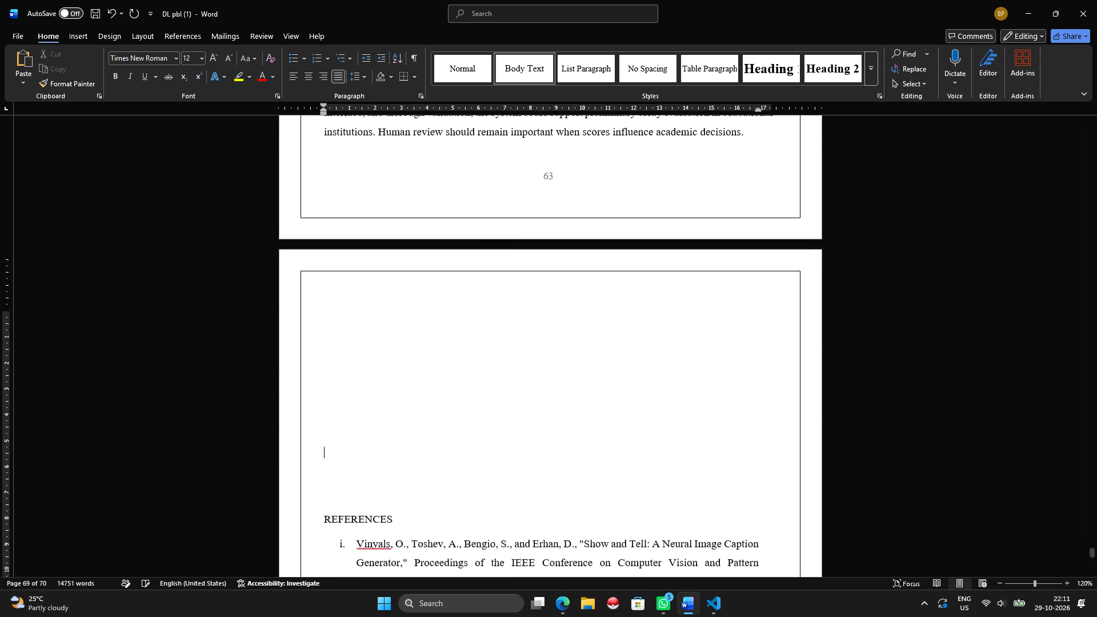
key("BackSpace")
key("BackSpace")
scroll(421, 390, "up", 1)
key("BackSpace")
key("BackSpace")
key("BackSpace")
key("BackSpace")
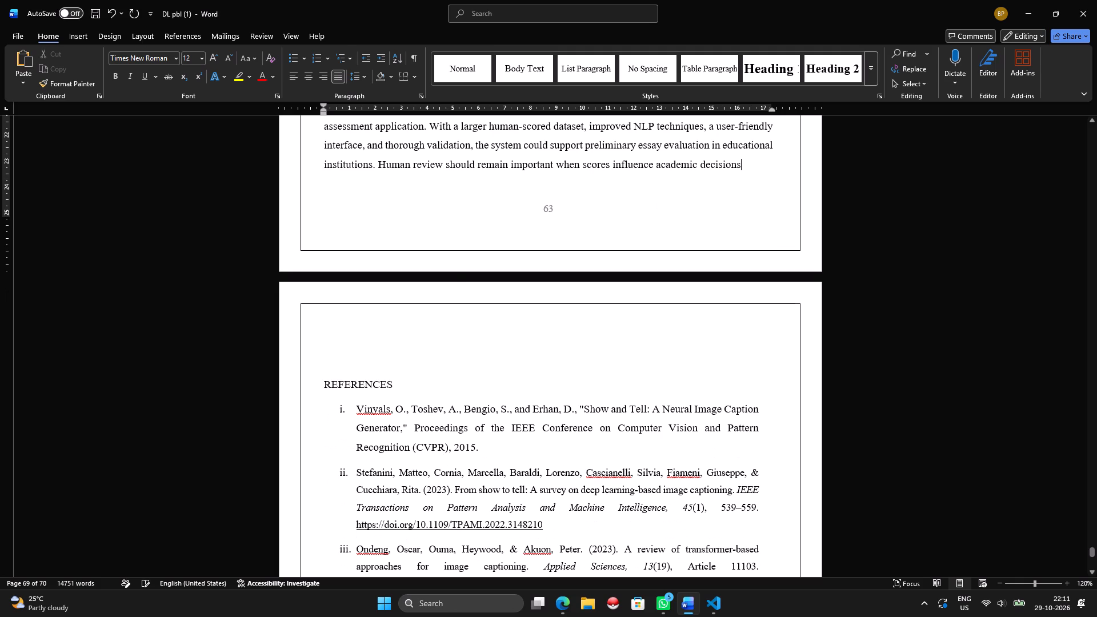
left_click(374, 352)
key("BackSpace")
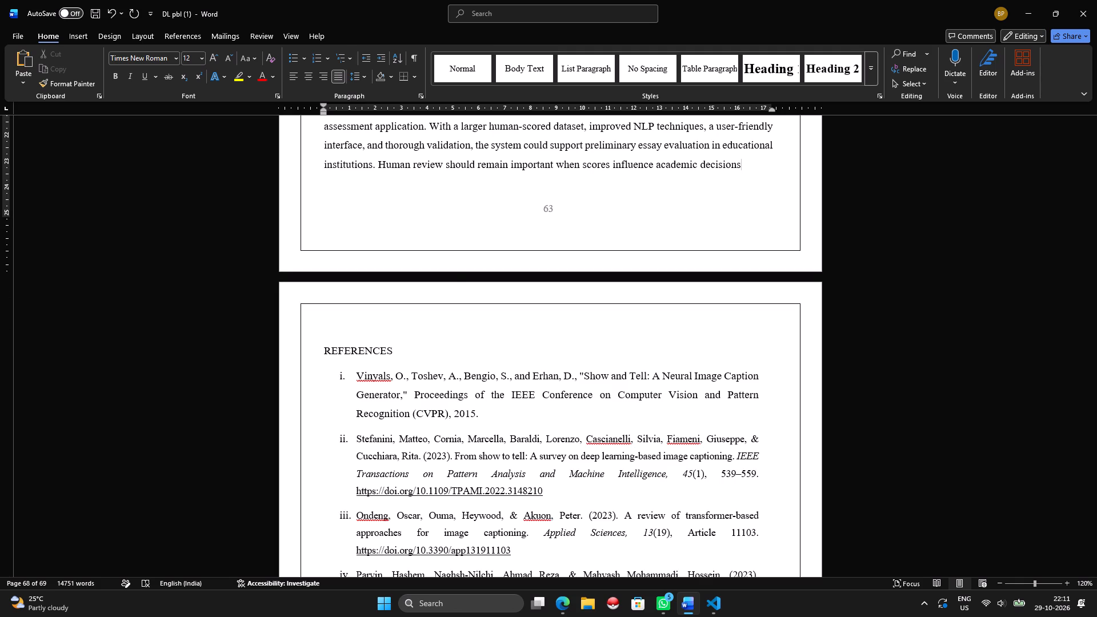
Copy the "9. FUTURE ENHANCEMENTS" heading and paste it over the plain REFERENCES line to reuse its heading formatting.
scroll(455, 348, "up", 13)
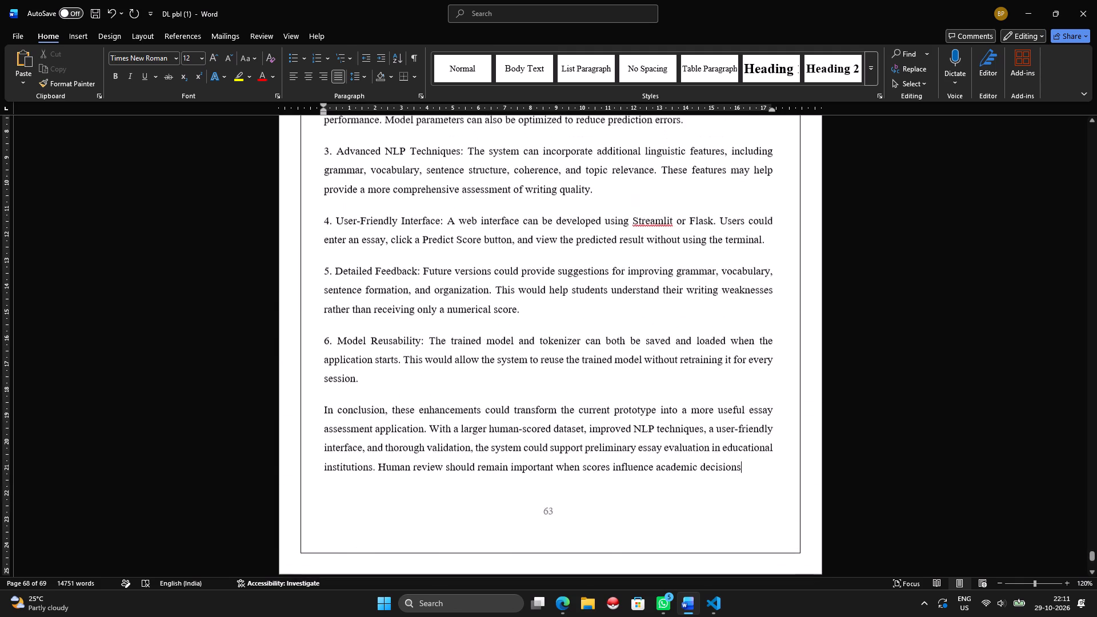
scroll(481, 204, "up", 7)
left_click_drag(538, 226, 311, 222)
key("ctrl+c")
scroll(413, 227, "down", 13)
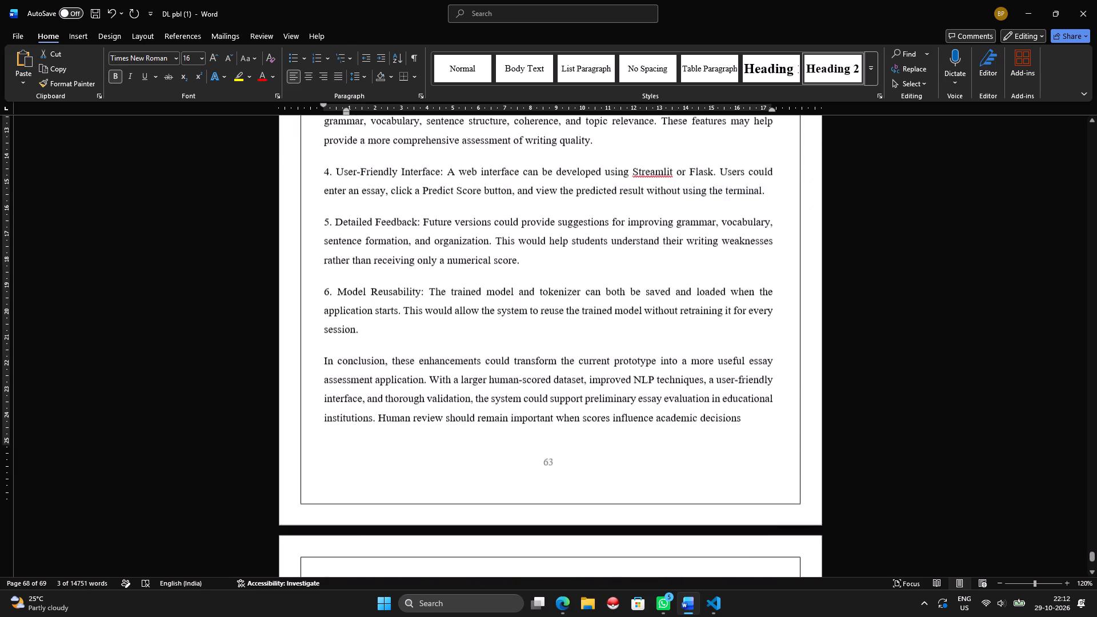
scroll(439, 264, "down", 5)
left_click_drag(411, 413, 293, 412)
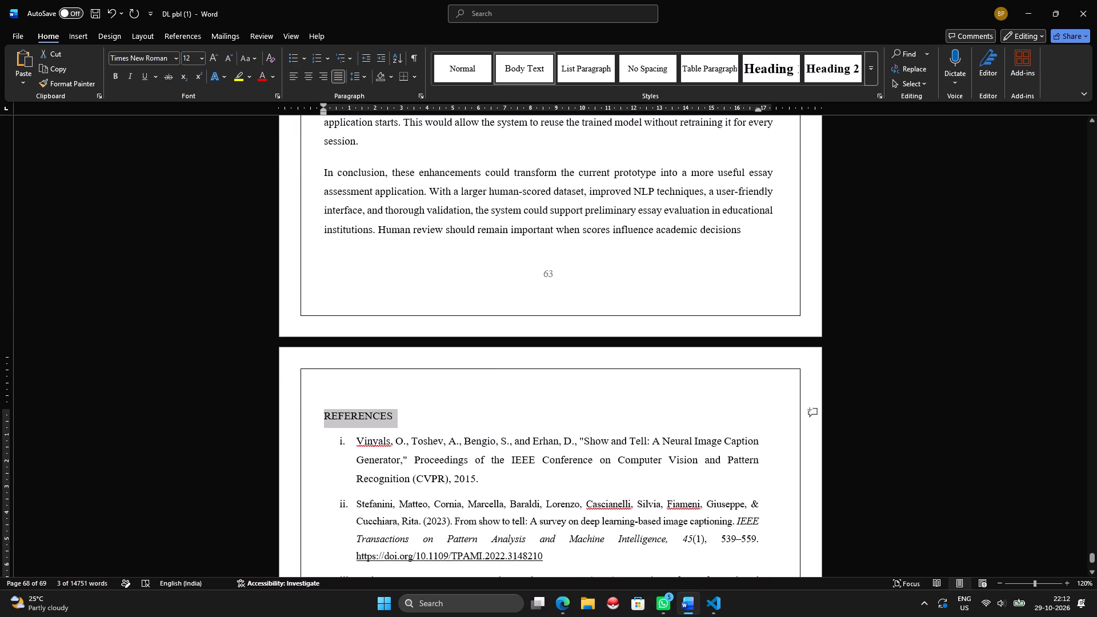
key("ctrl+v")
Change the number of the pasted heading above the reference list to 10.
left_click(331, 420)
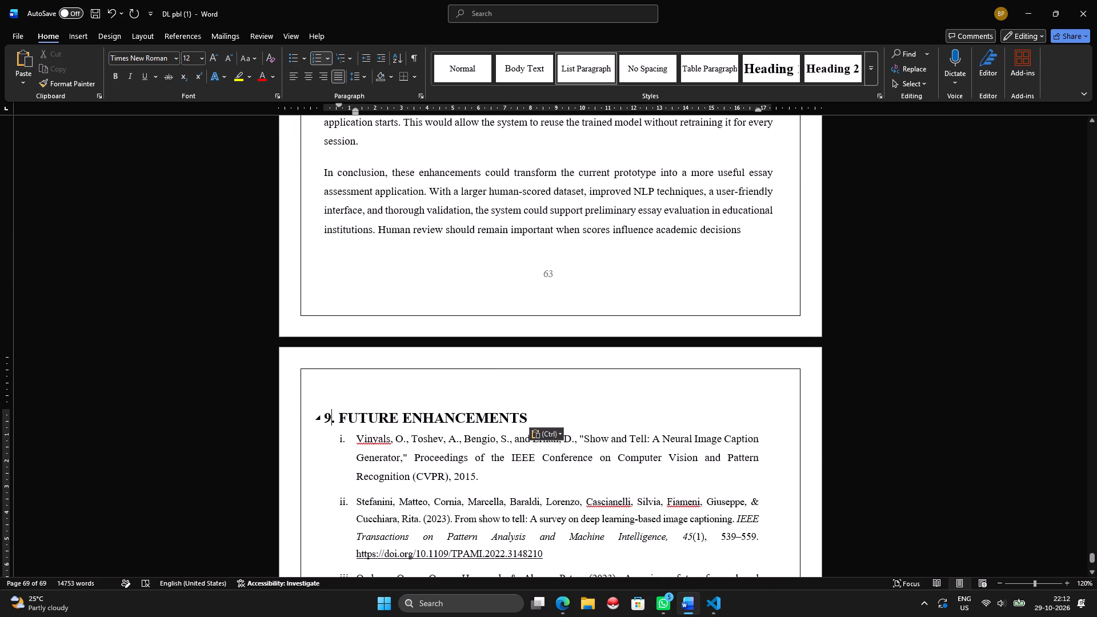
key("BackSpace")
type("10")
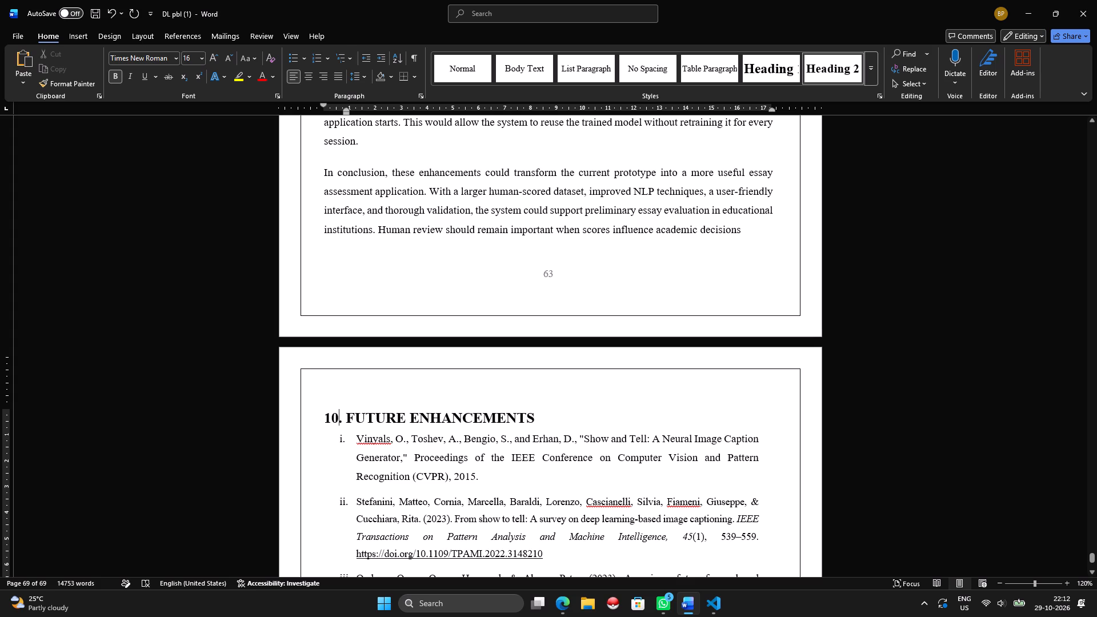
Replace the words FUTURE ENHANCEMENTS with REFERENCES in the heading numbered 10 above the reference list.
left_click_drag(535, 415, 362, 412)
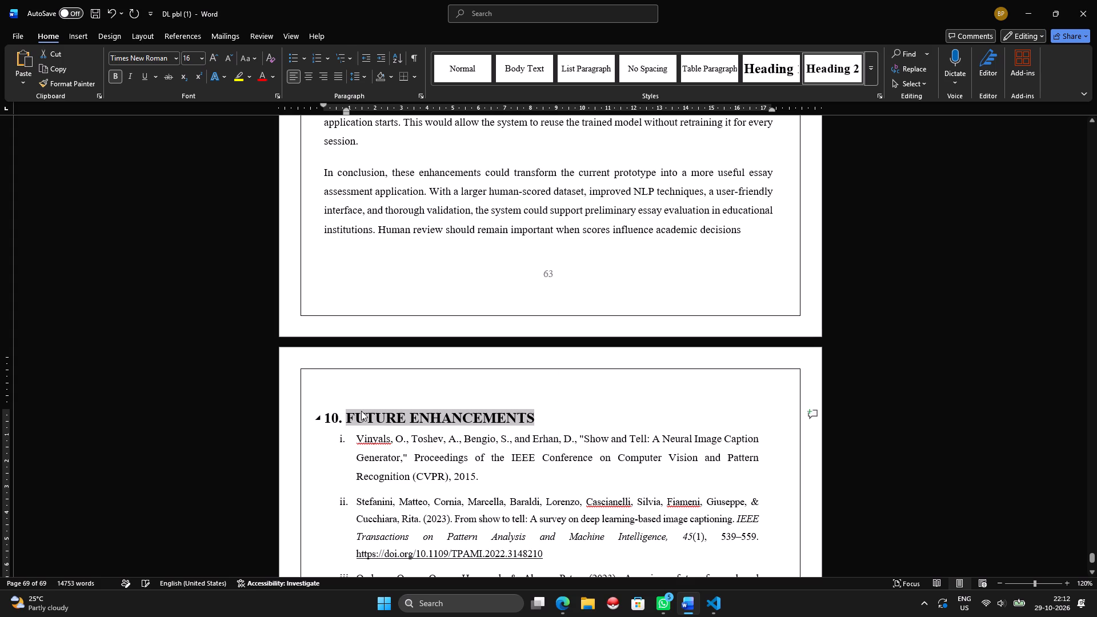
type("Refer")
key("BackSpace")
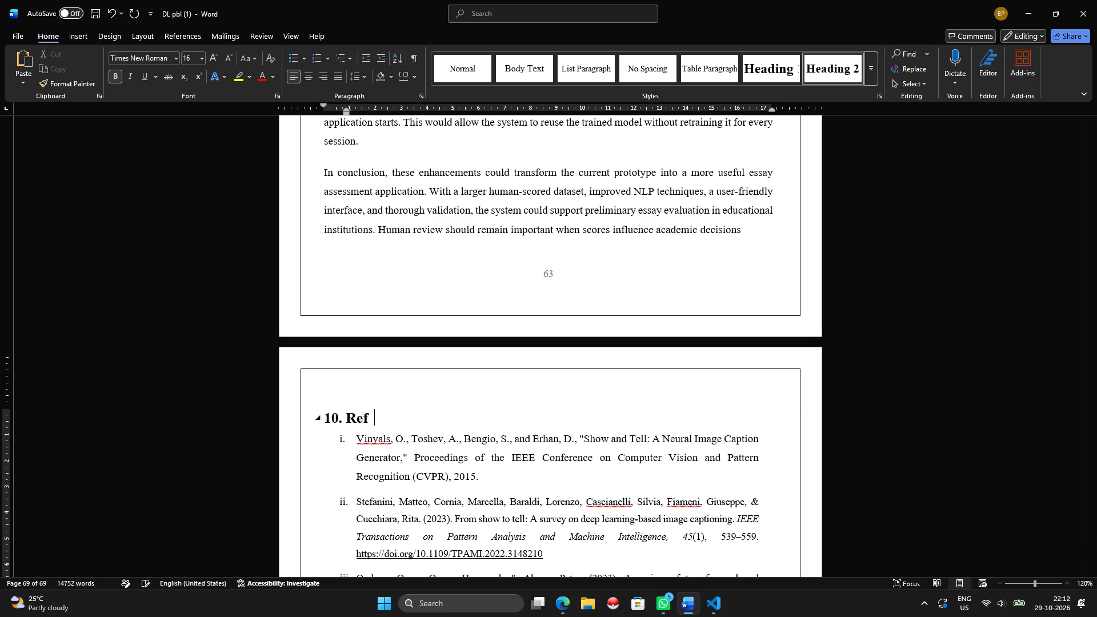
key("BackSpace")
key("BackSpace")
type("EFERENCES")
scroll(410, 370, "up", 5)
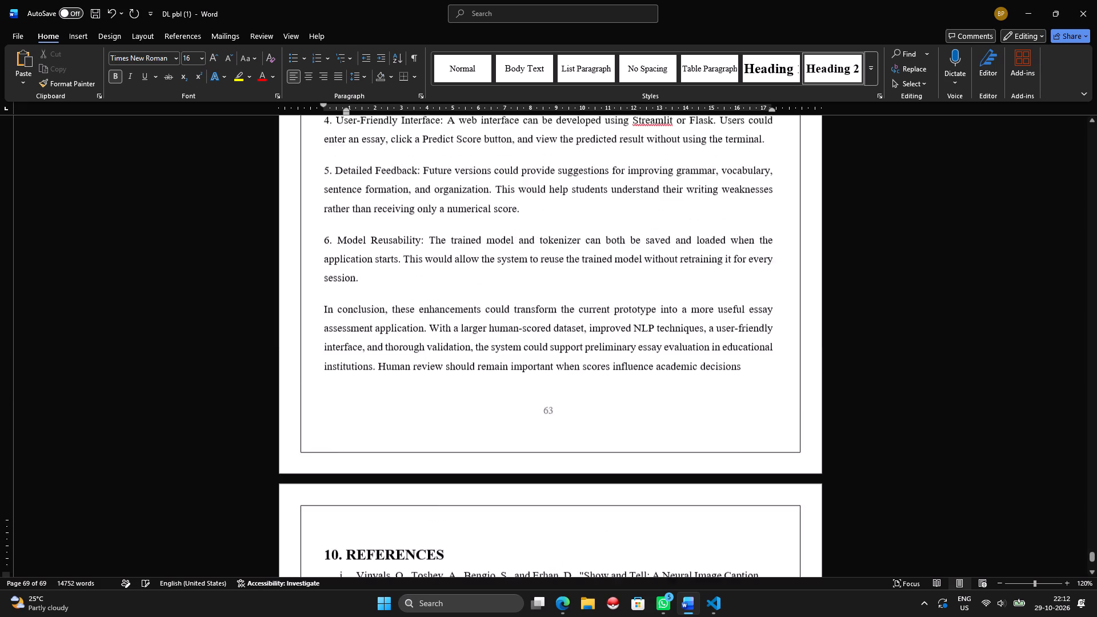
scroll(413, 363, "down", 9)
scroll(393, 355, "up", 9)
scroll(406, 351, "down", 11)
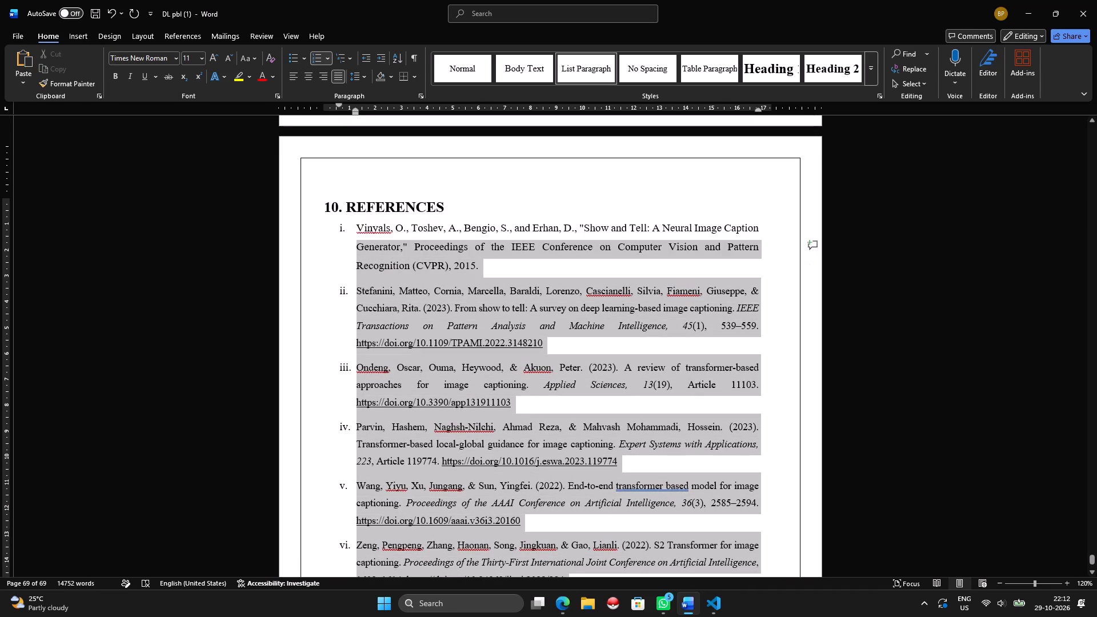
left_click_drag(365, 243, 359, 232)
key("BackSpace")
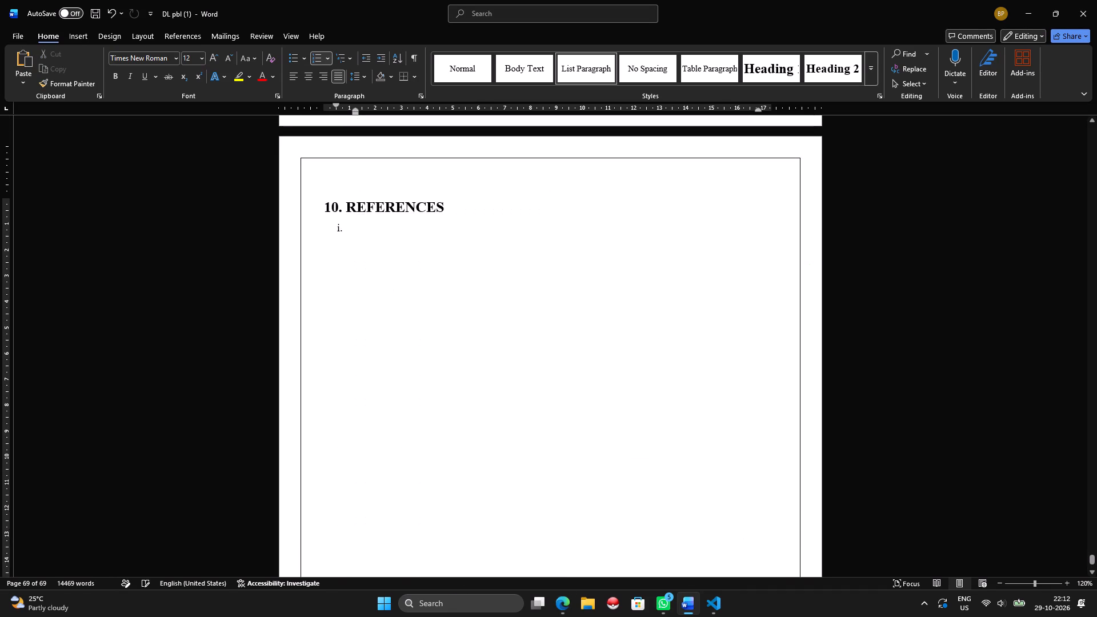
right_click(359, 231)
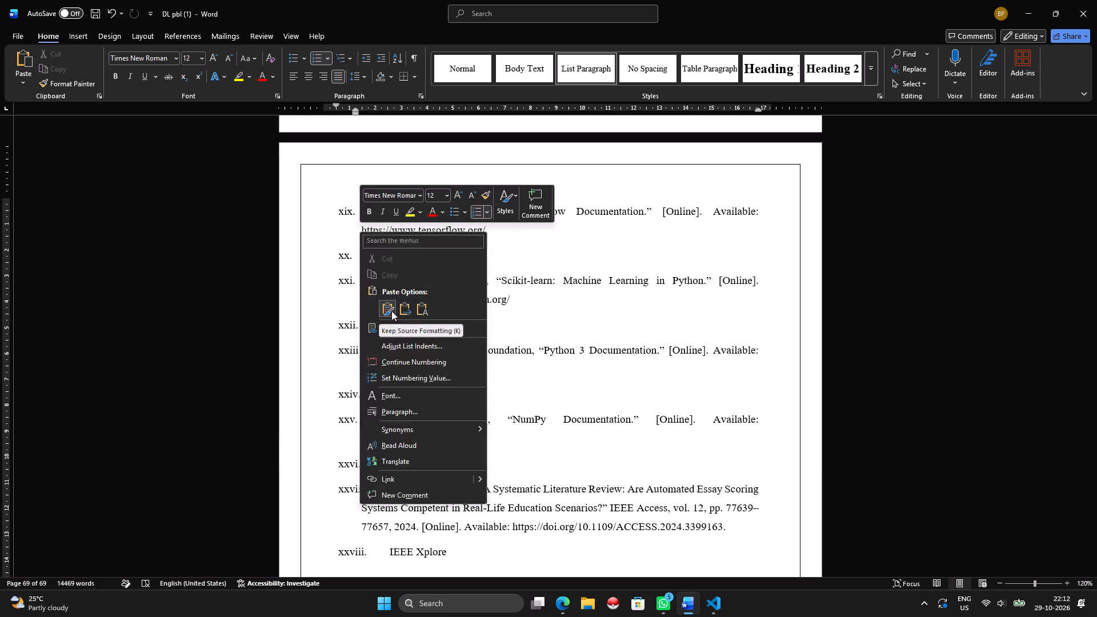
left_click(391, 311)
Delete the empty numbered item and the stray "IEEE Xplore" text after the last pasted reference.
scroll(418, 322, "down", 3)
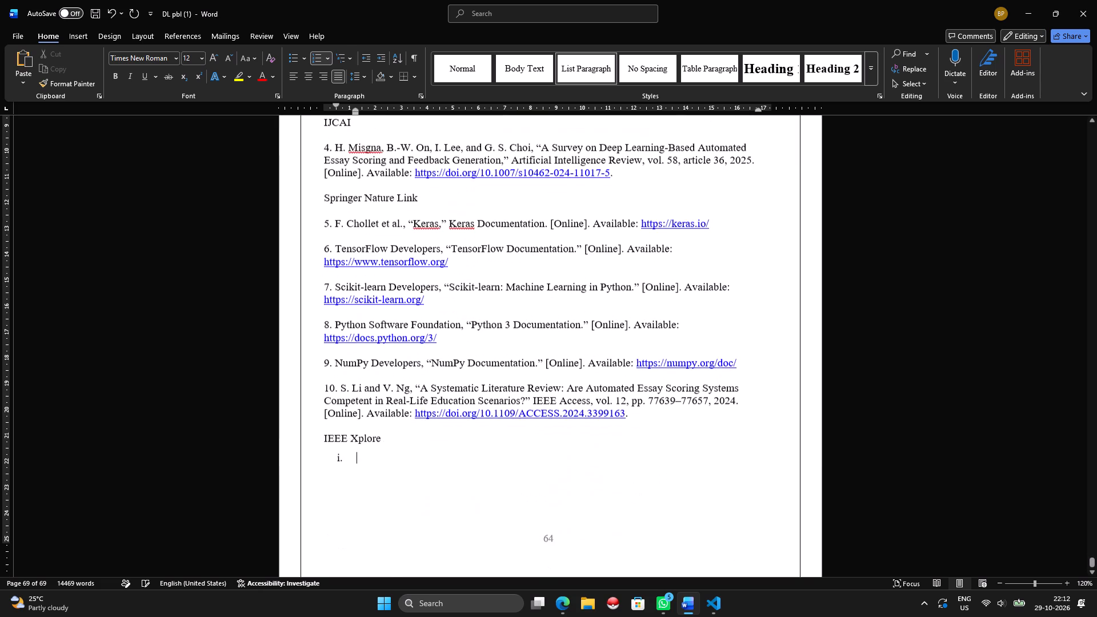
scroll(394, 474, "down", 10)
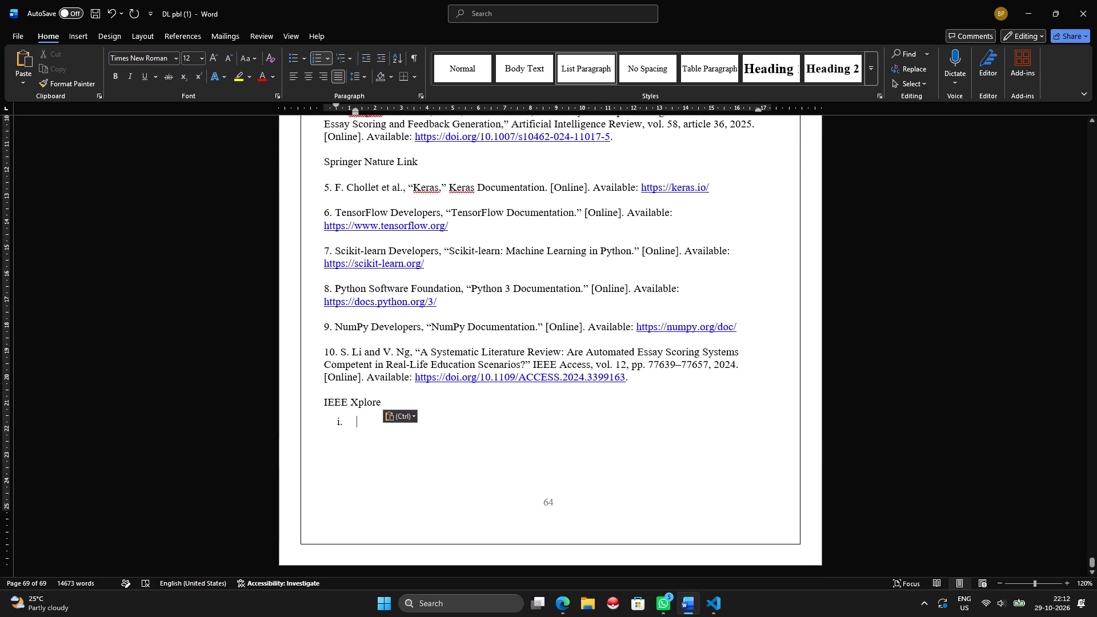
key("BackSpace")
key("BackSpace")
key("BackSpace")
key("BackSpace")
key("BackSpace")
key("BackSpace")
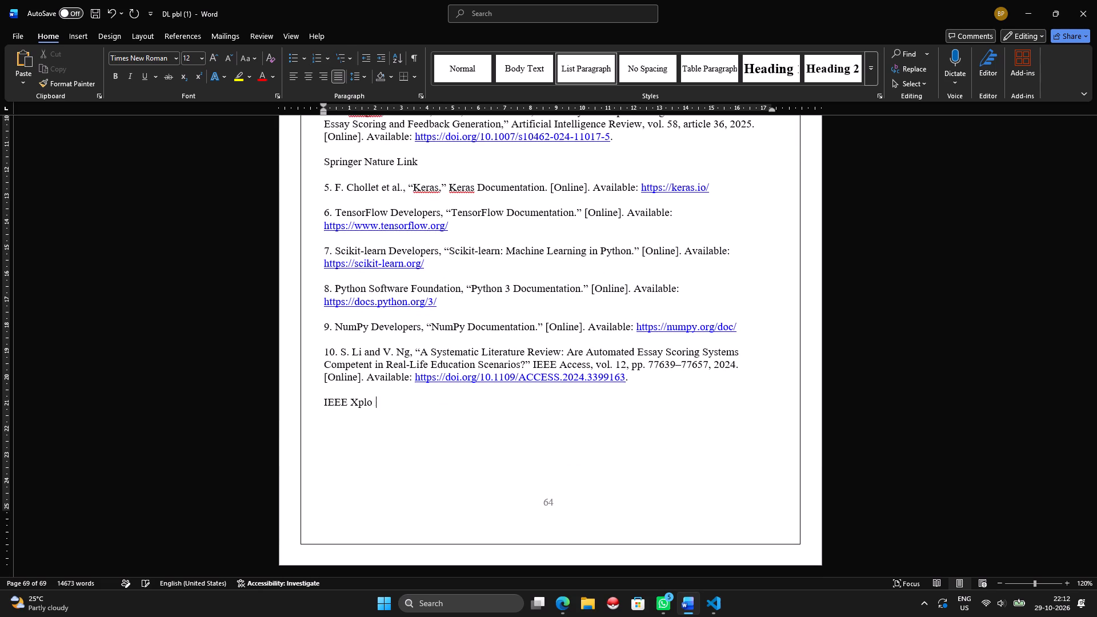
key("BackSpace")
key("BackSpace")
key("BackSpace")
key("BackSpace")
key("BackSpace")
key("BackSpace")
key("BackSpace")
key("BackSpace")
key("BackSpace")
key("BackSpace")
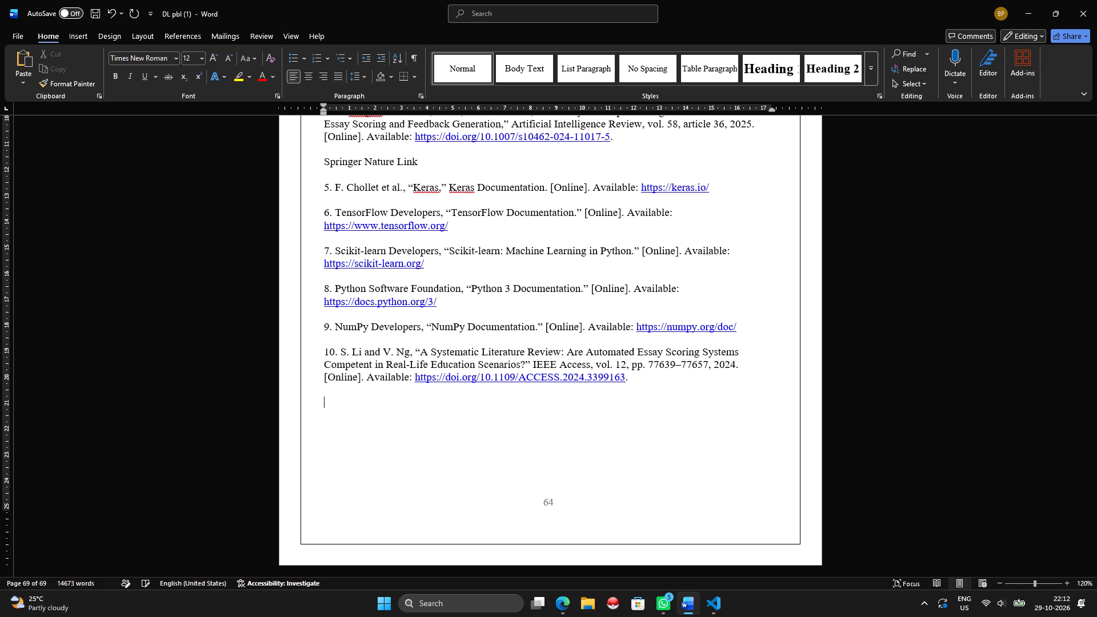
Justify all the pasted reference entries, from entry 1 through entry 10.
scroll(422, 482, "up", 2)
scroll(545, 429, "down", 2)
left_click_drag(640, 380, 434, 105)
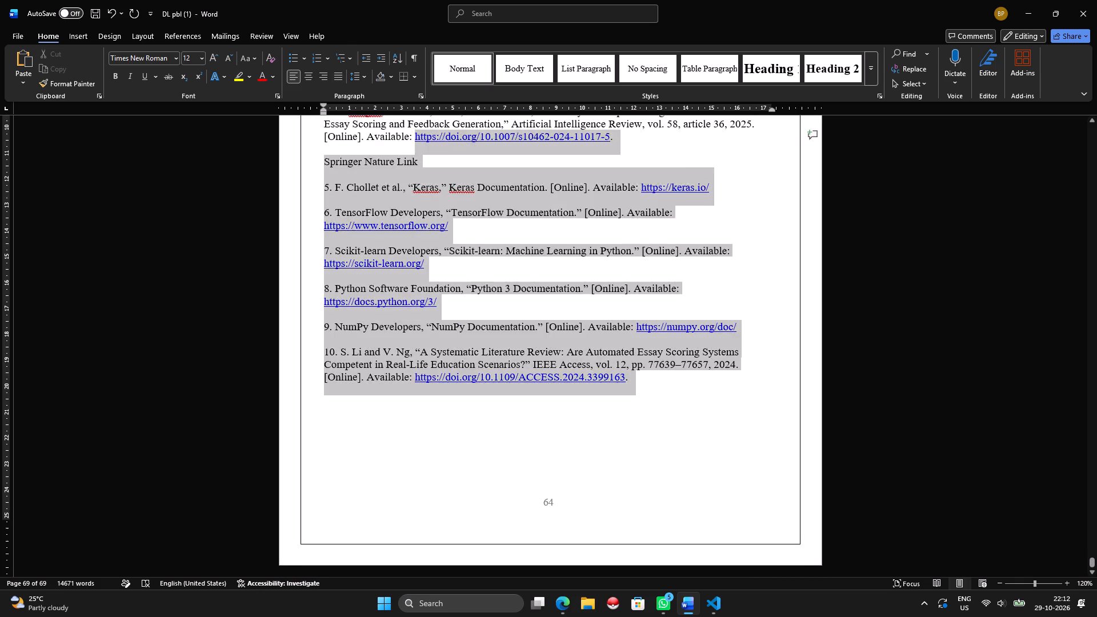
left_click_drag(434, 105, 319, 426)
left_click(336, 76)
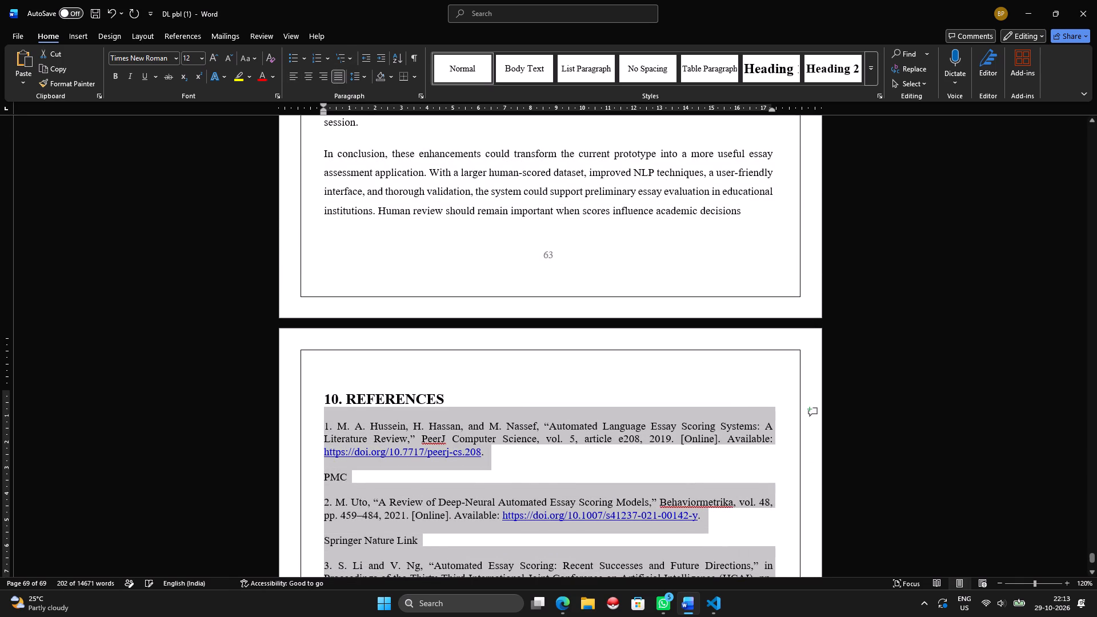
Check the layout of all the entries under 10. REFERENCES and of the preceding 9. FUTURE ENHANCEMENTS section.
left_click(509, 459)
scroll(509, 454, "down", 14)
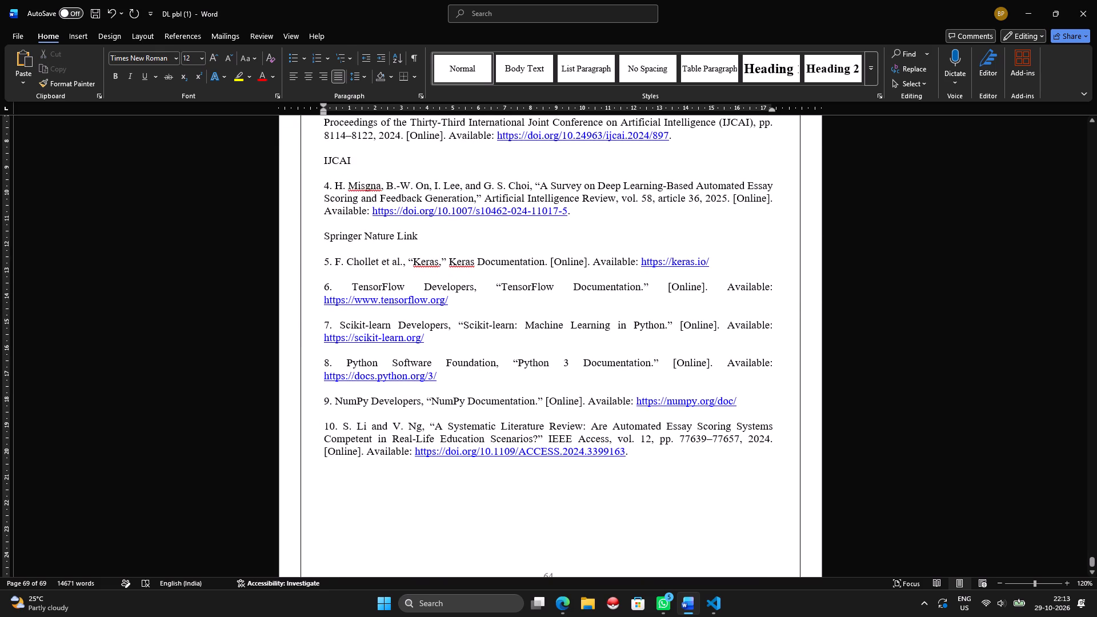
scroll(490, 420, "down", 2)
scroll(490, 420, "up", 13)
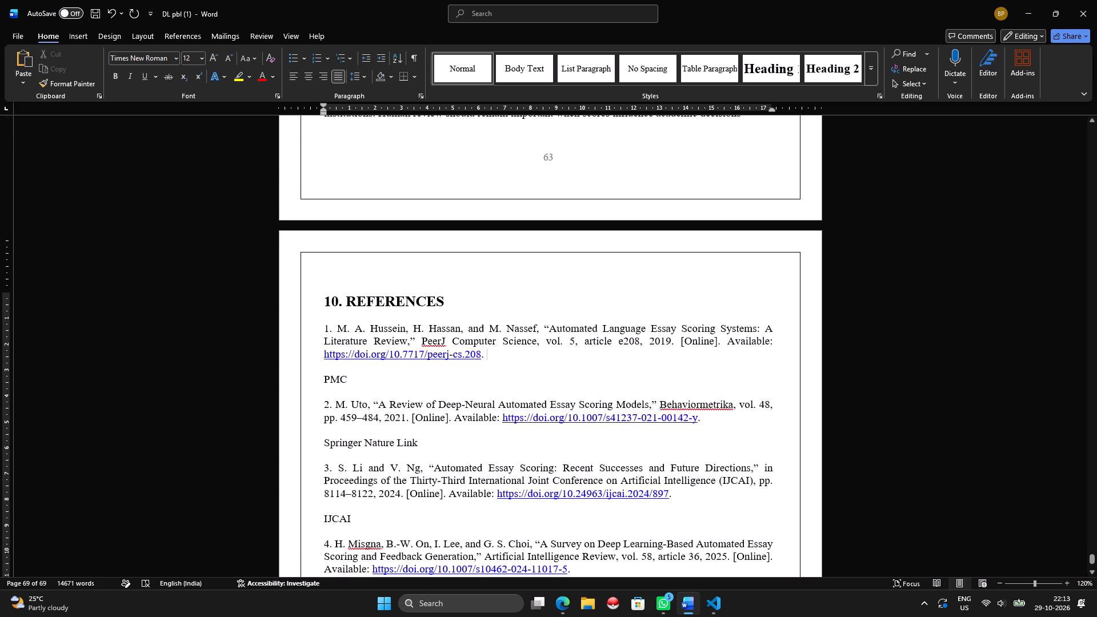
scroll(609, 384, "up", 20)
scroll(609, 384, "up", 3)
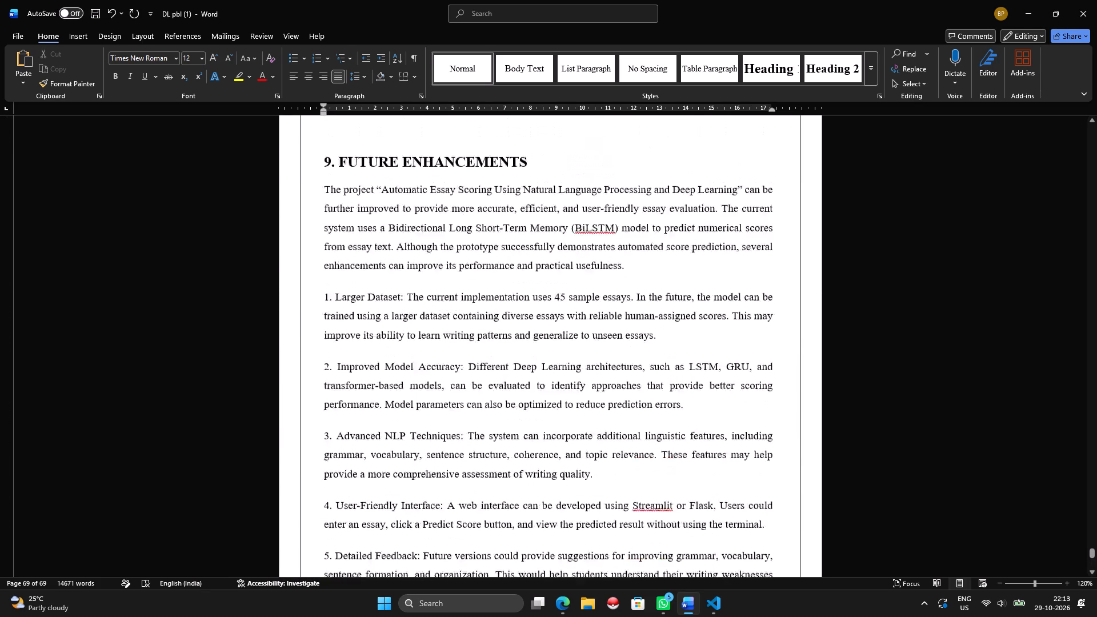
scroll(728, 386, "up", 1)
scroll(1060, 442, "down", 20)
scroll(1060, 442, "down", 10)
scroll(910, 385, "down", 8)
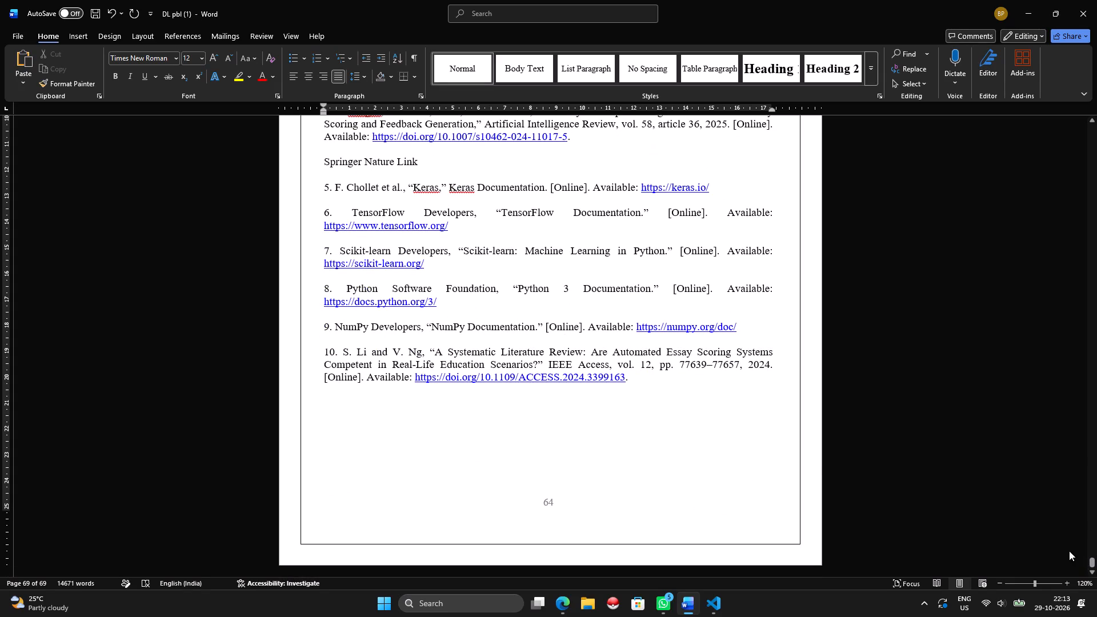
Switch to the ChatGPT project conversation in Edge.
key("alt+Tab")
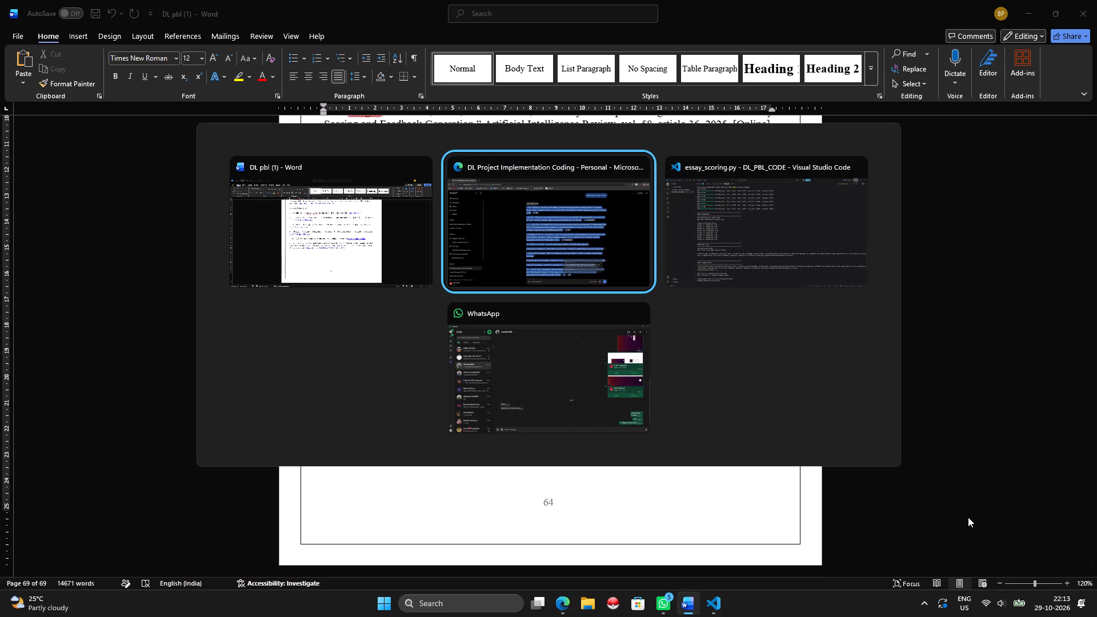
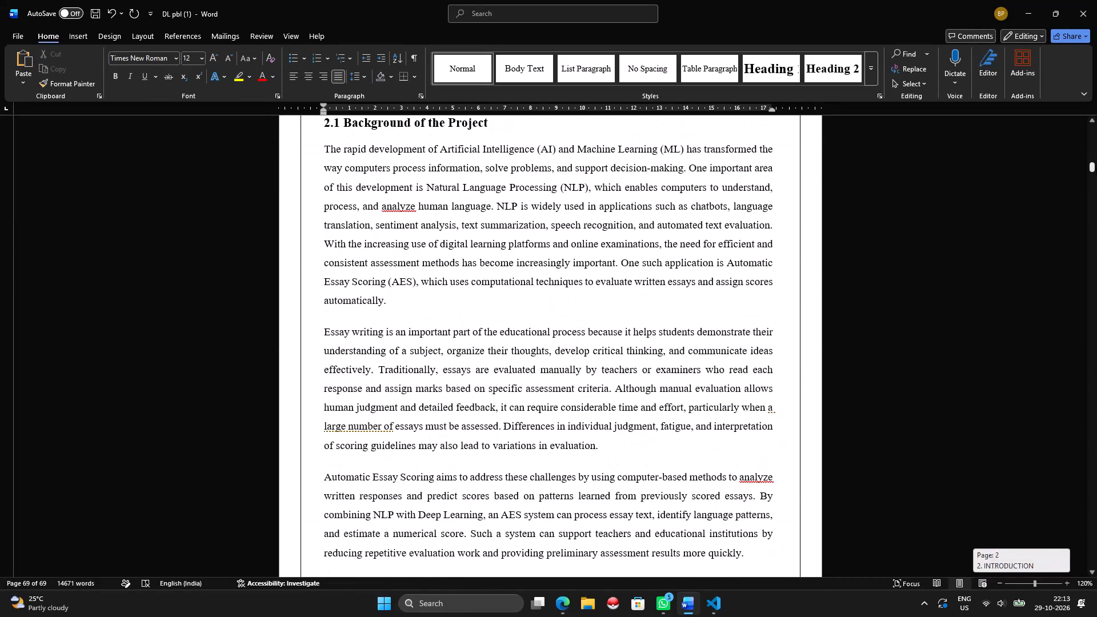
Review the Introduction chapter of the report, from 2.1 Background of the Project through 2.10 Organization of the Project Report.
scroll(566, 388, "down", 19)
scroll(538, 418, "down", 6)
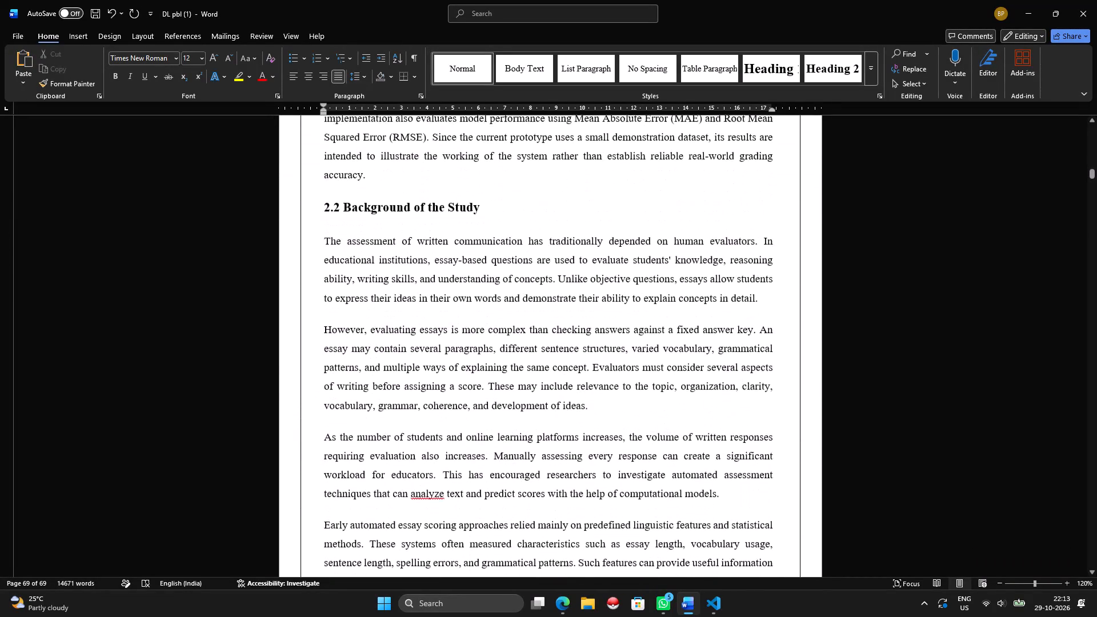
scroll(538, 418, "down", 6)
scroll(538, 418, "down", 20)
scroll(538, 418, "down", 4)
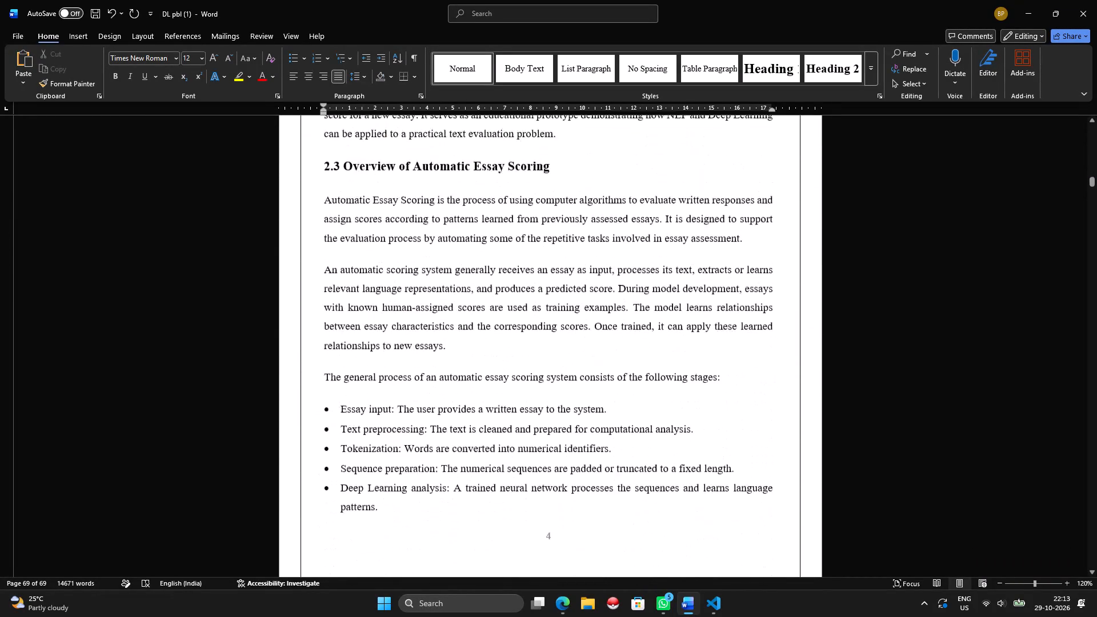
scroll(538, 425, "down", 20)
scroll(538, 426, "down", 2)
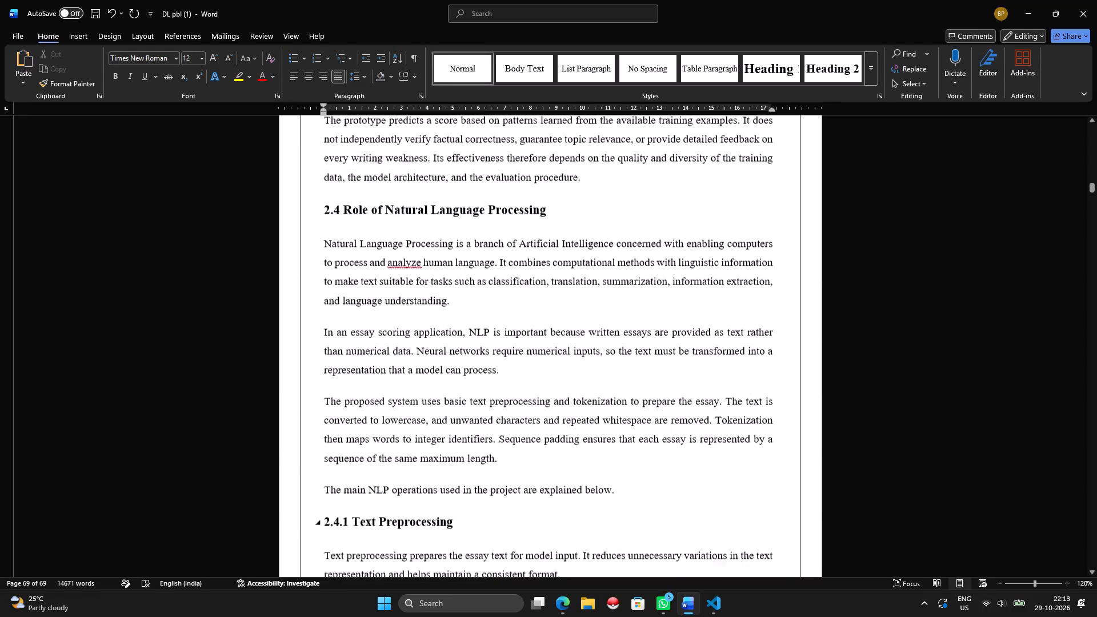
scroll(538, 430, "down", 14)
scroll(539, 431, "down", 15)
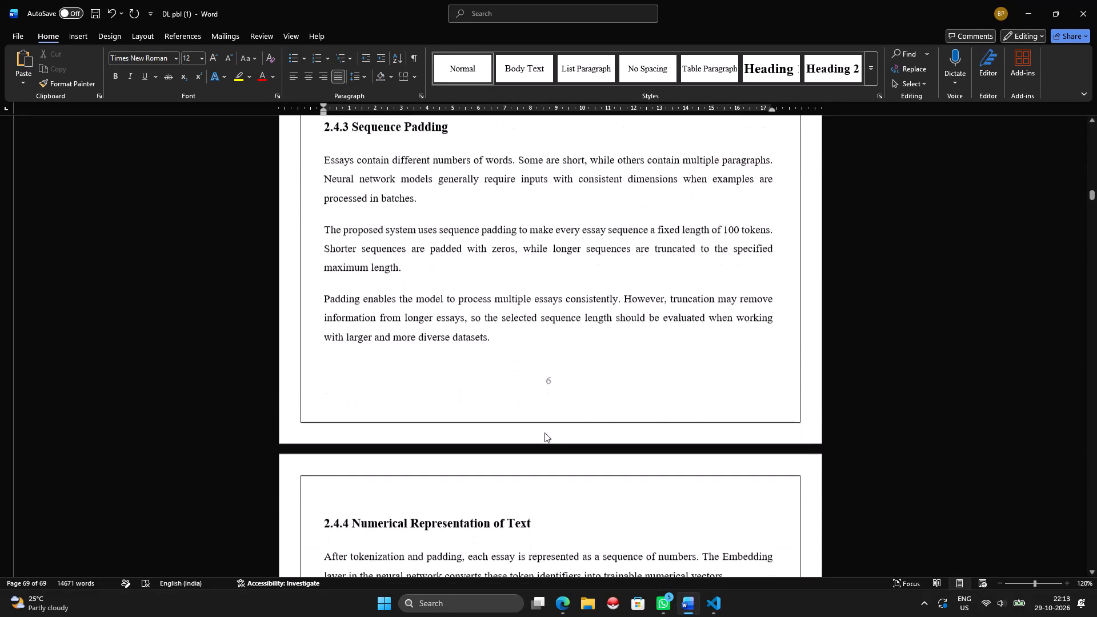
scroll(545, 432, "down", 7)
scroll(545, 432, "down", 20)
scroll(546, 432, "down", 4)
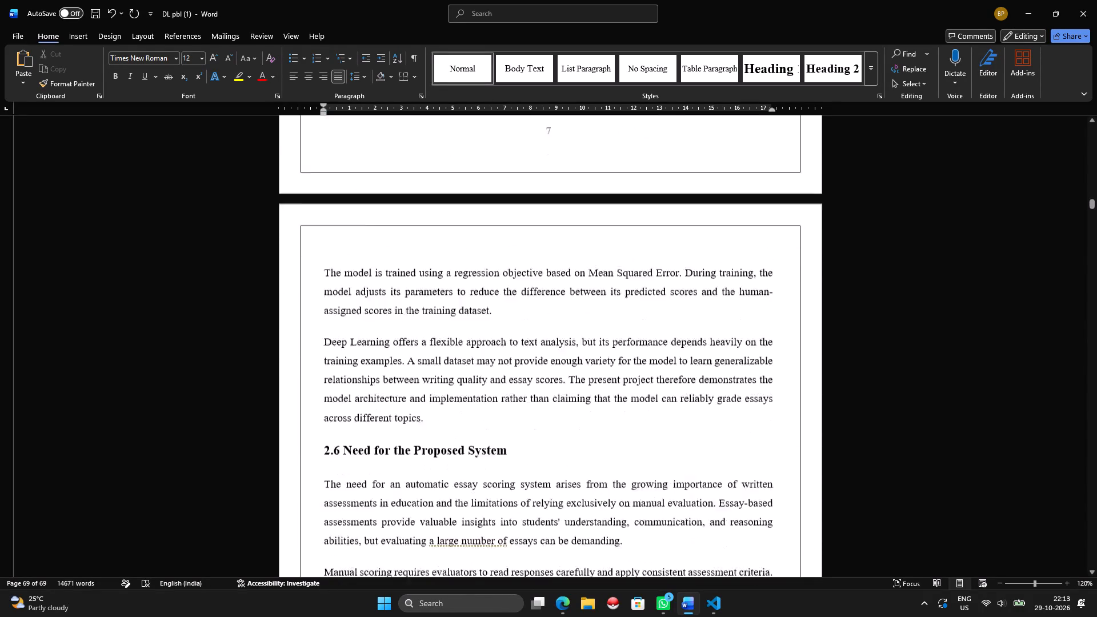
scroll(546, 432, "down", 14)
scroll(546, 432, "down", 16)
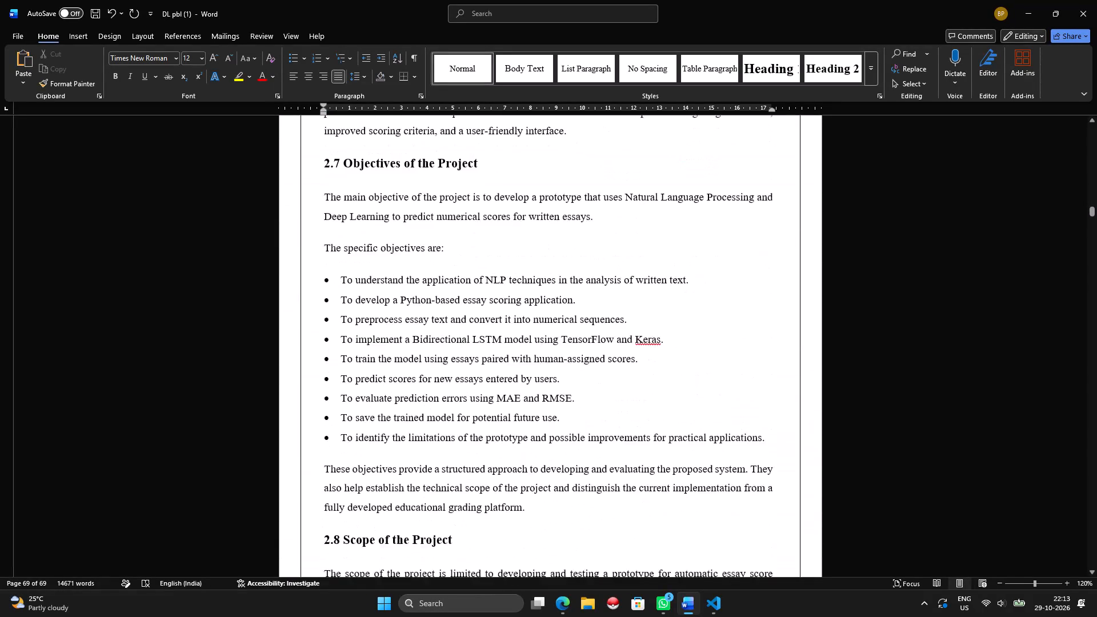
scroll(546, 432, "down", 19)
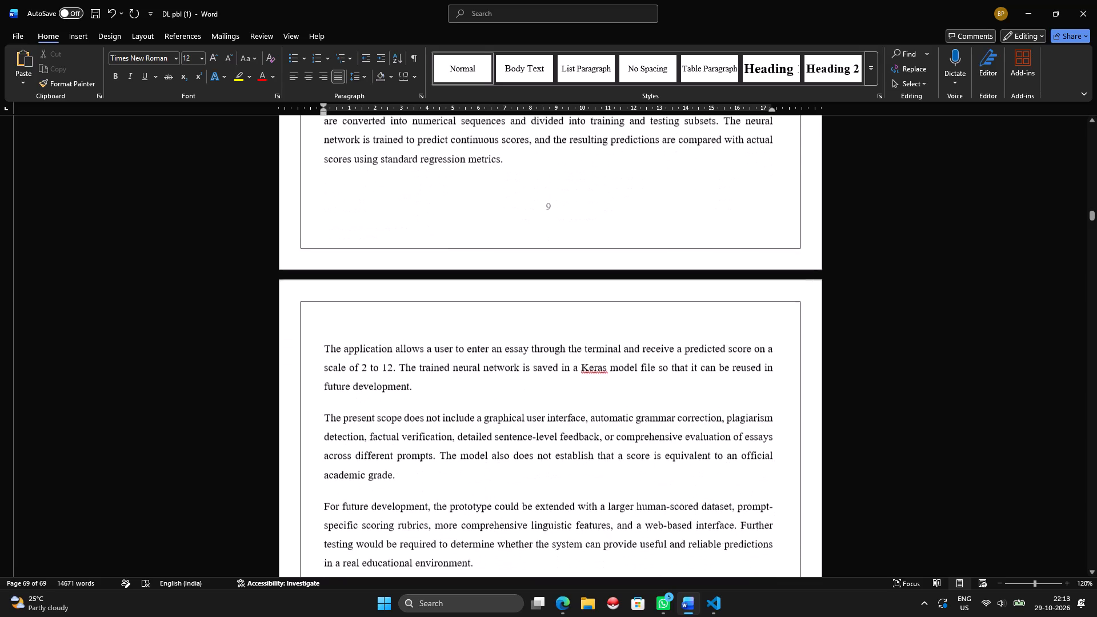
scroll(516, 426, "down", 19)
scroll(516, 428, "down", 7)
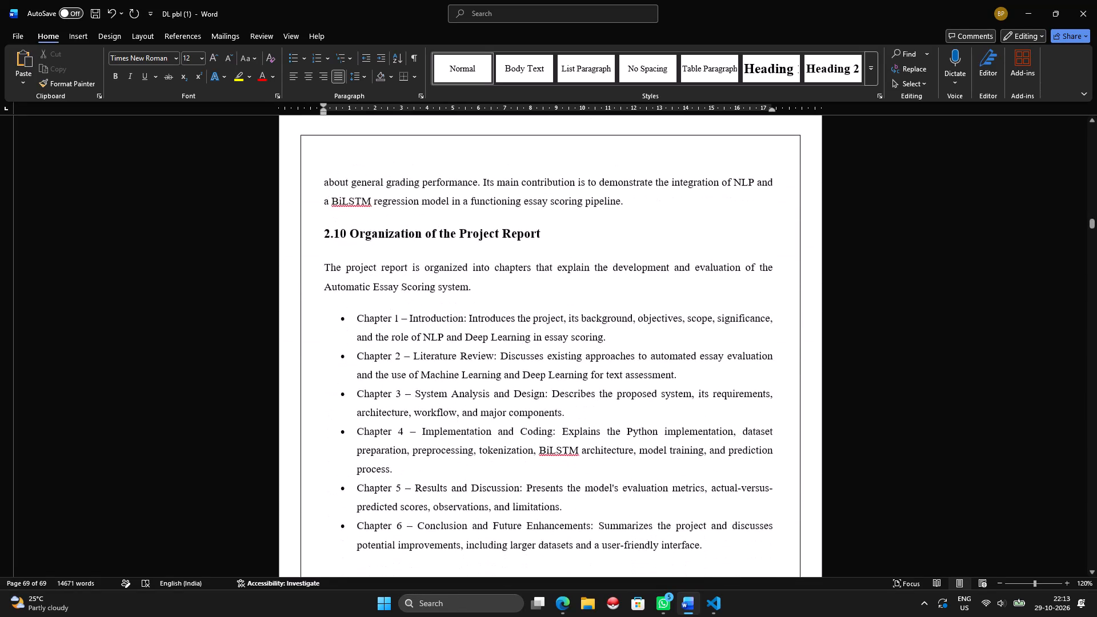
scroll(516, 428, "down", 6)
scroll(516, 428, "up", 11)
scroll(525, 427, "down", 3)
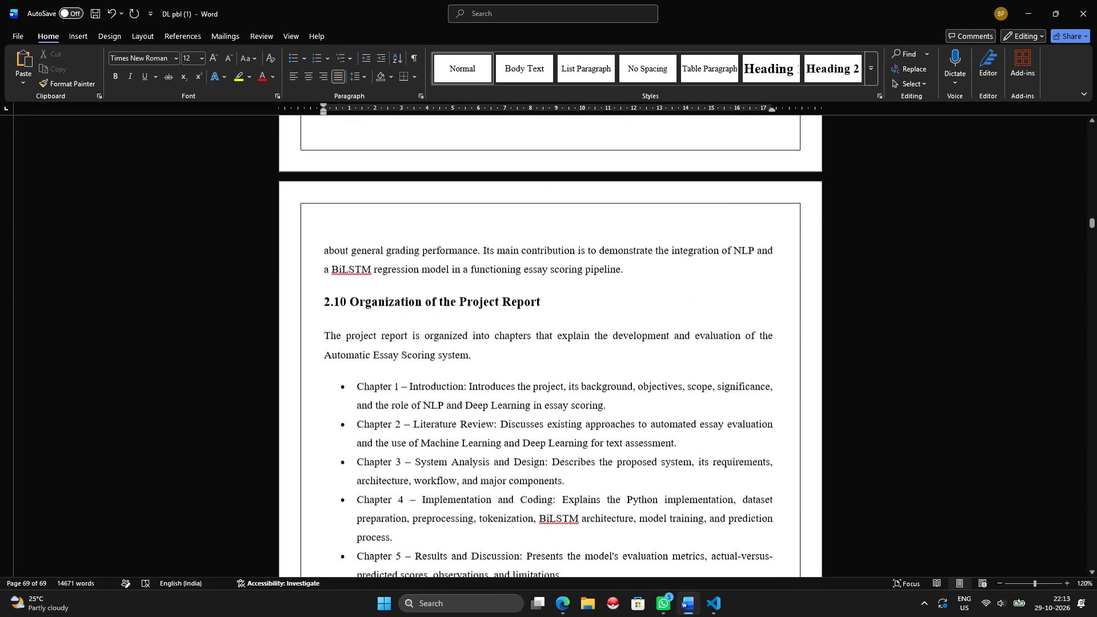
scroll(521, 430, "up", 12)
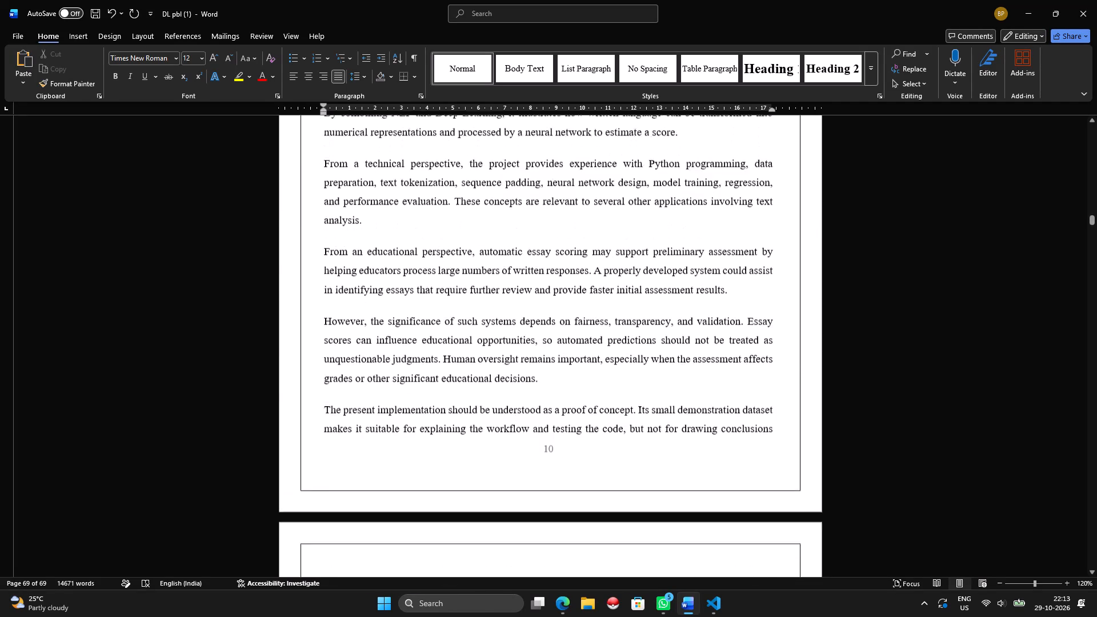
scroll(506, 443, "up", 19)
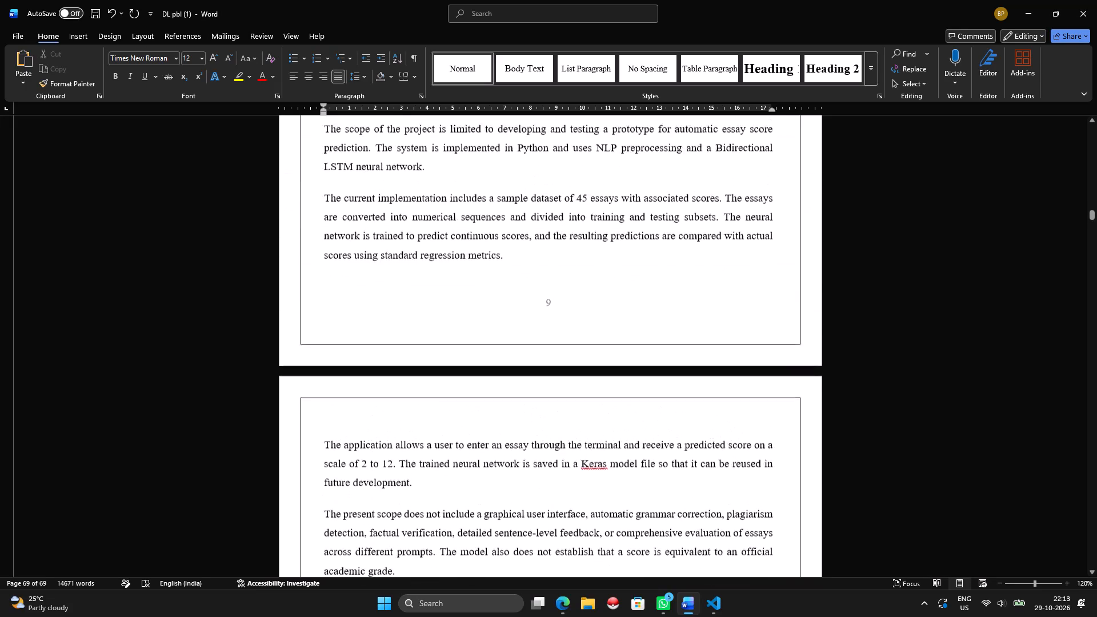
Delete section 2.6 Need for the Proposed System with all its paragraphs, up to the 2.7 heading.
scroll(516, 438, "up", 19)
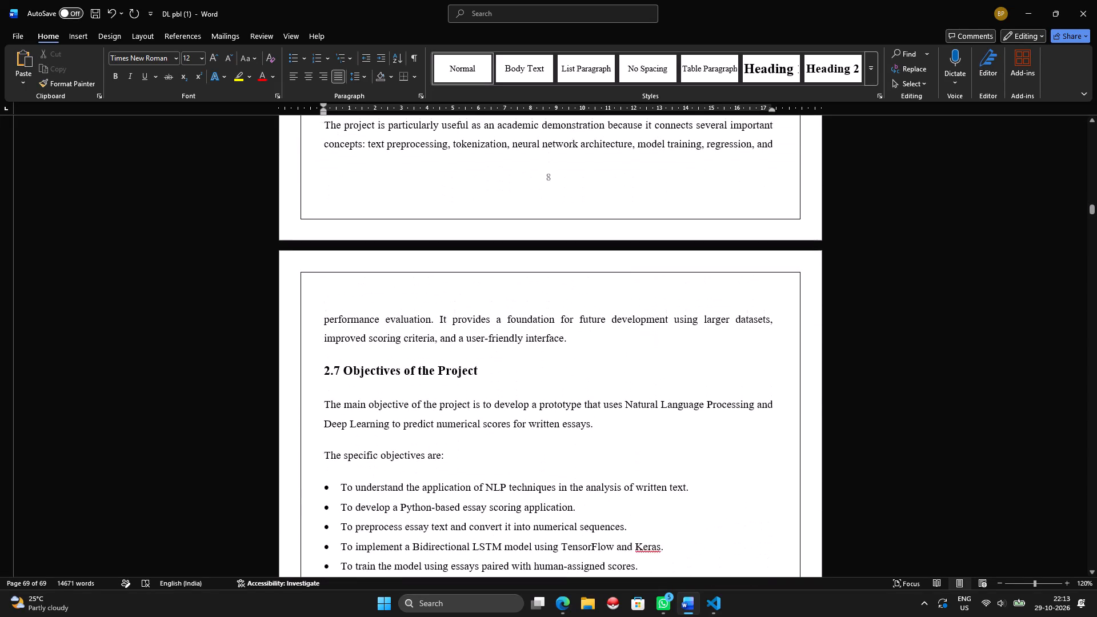
scroll(391, 421, "up", 17)
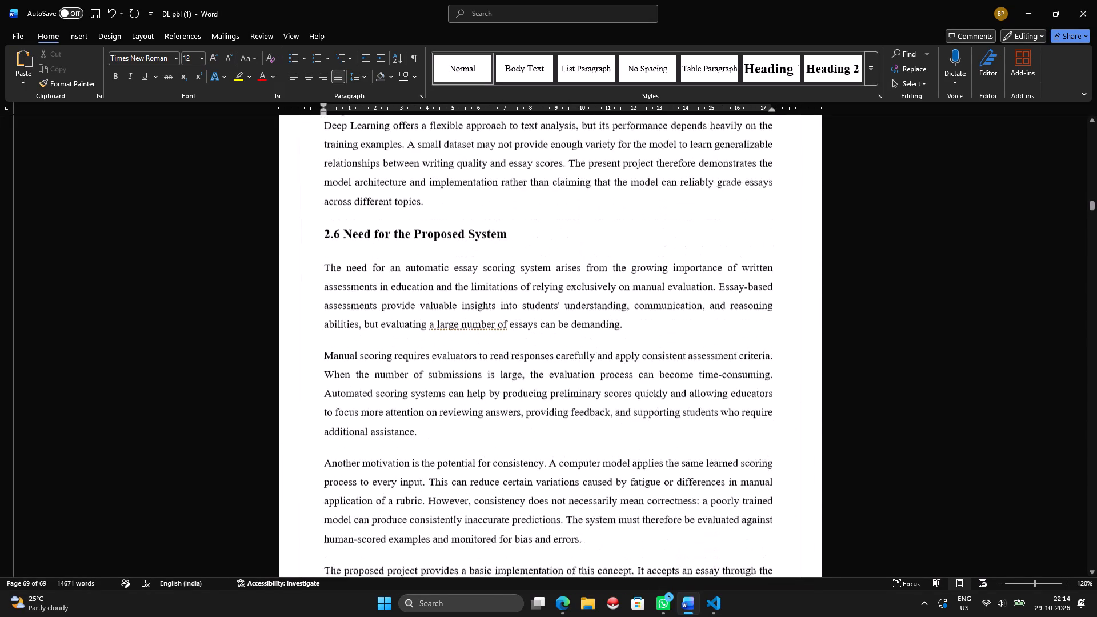
left_click_drag(323, 275, 421, 418)
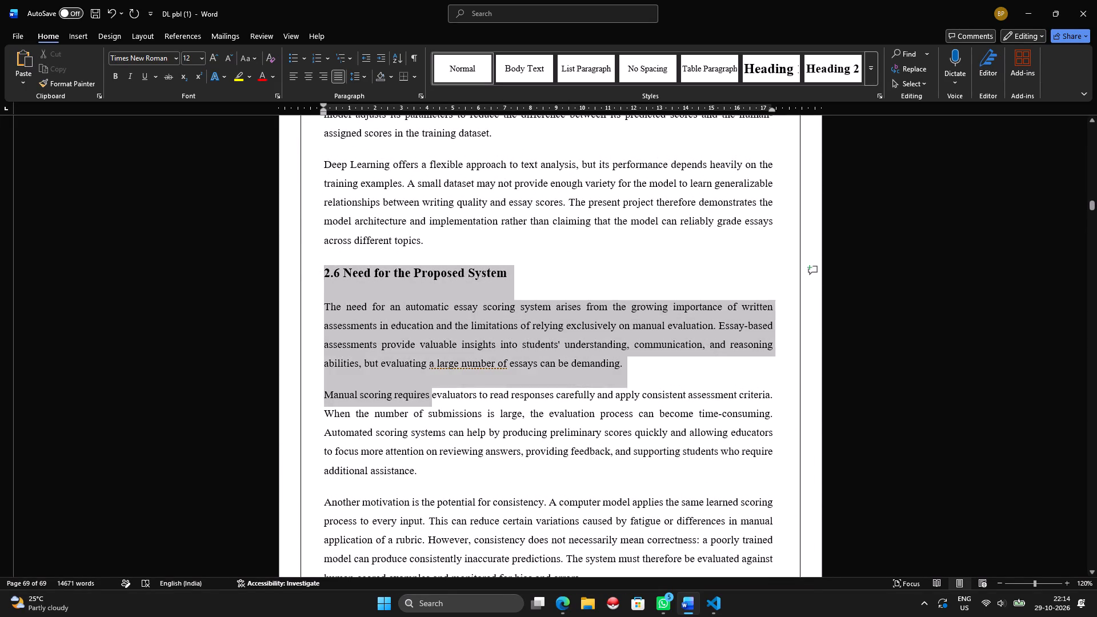
left_click_drag(421, 418, 708, 579)
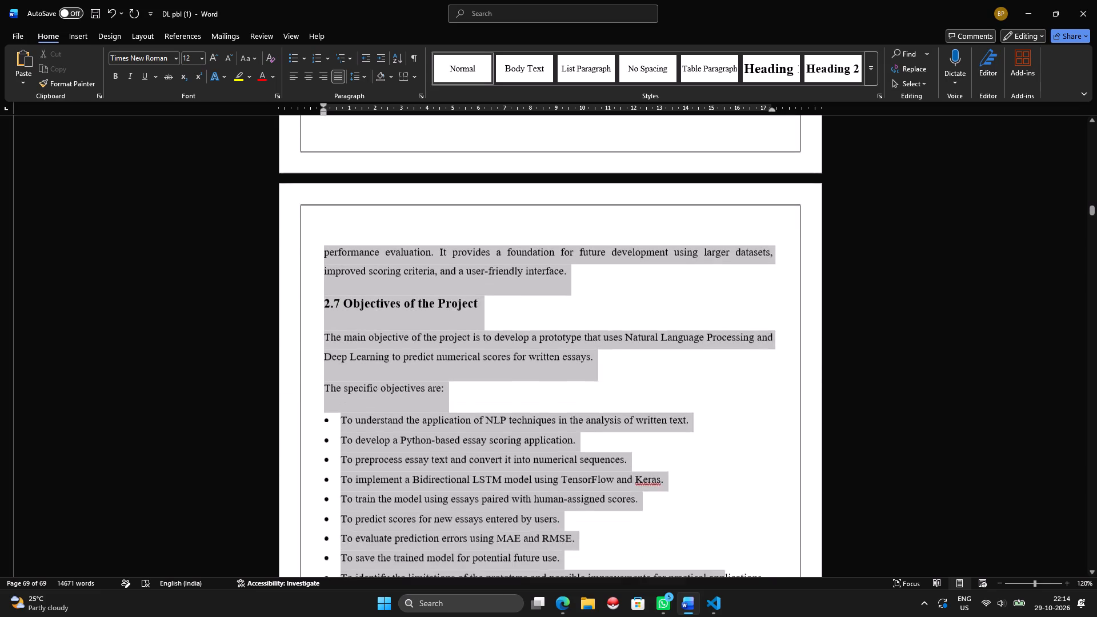
left_click_drag(708, 579, 640, 249)
key("BackSpace")
Delete subsection 2.4.4 Numerical Representation of Text, including its heading and both paragraphs.
scroll(534, 368, "up", 4)
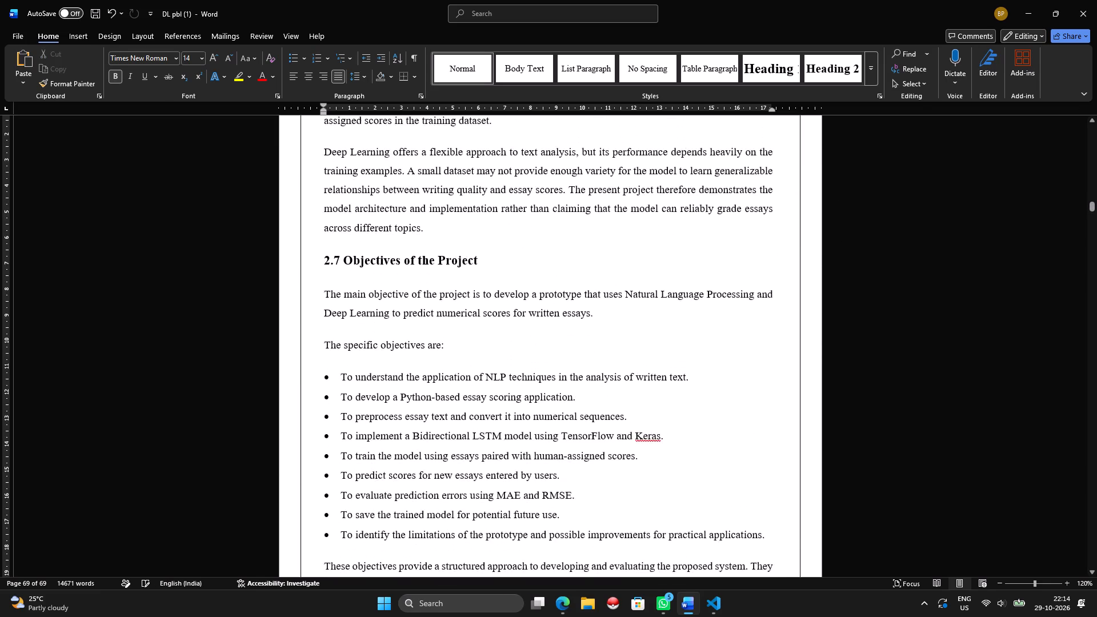
scroll(526, 375, "up", 20)
scroll(526, 375, "up", 8)
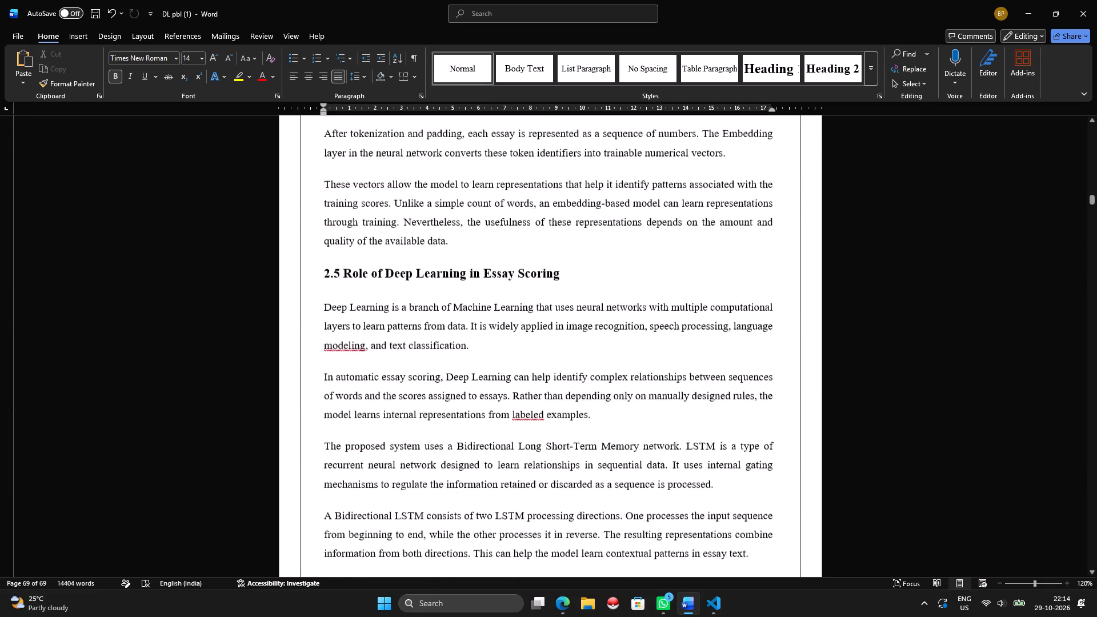
scroll(459, 462, "up", 2)
scroll(459, 462, "down", 1)
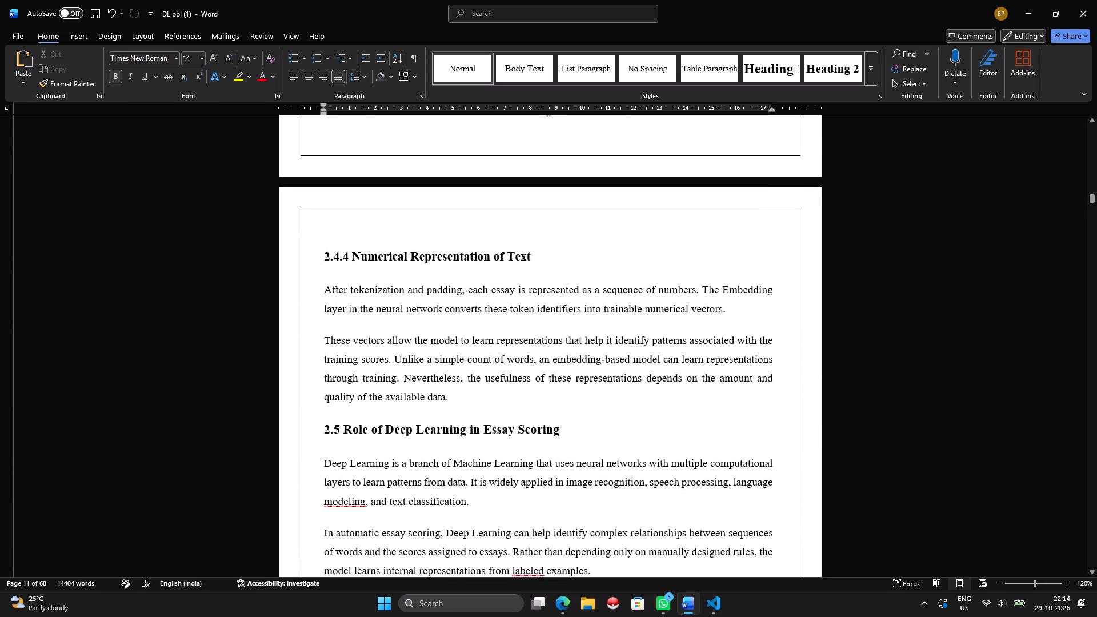
left_click_drag(323, 249, 568, 407)
key("BackSpace")
Delete sections 2.9 Significance of the Project and 2.10 Organization of the Project Report, including the chapter bullet list.
scroll(554, 415, "up", 6)
scroll(551, 418, "down", 16)
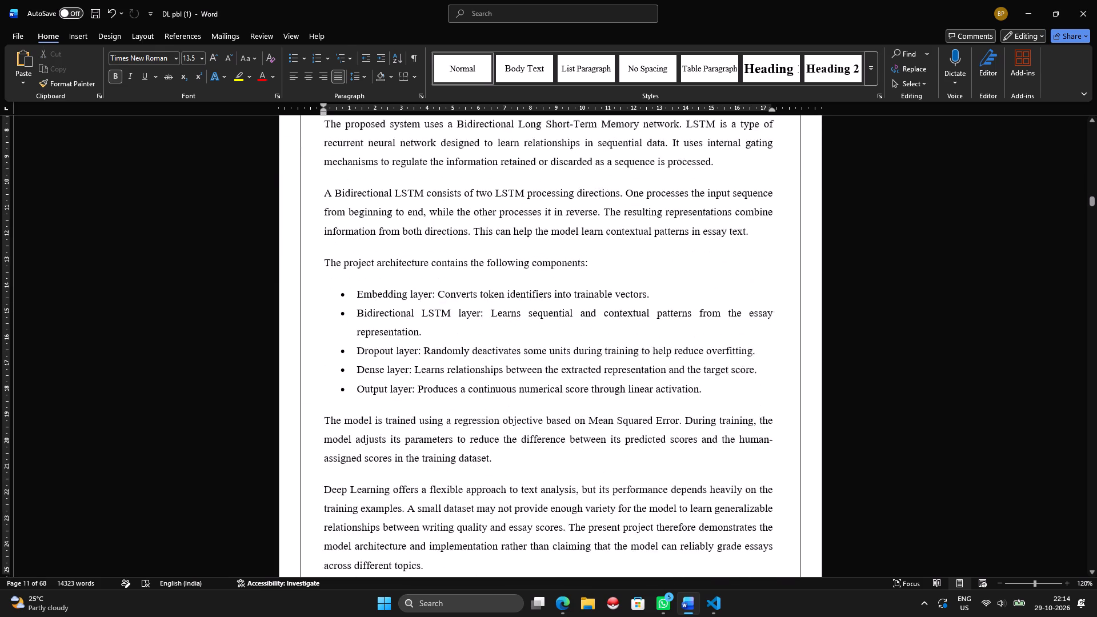
scroll(551, 418, "down", 20)
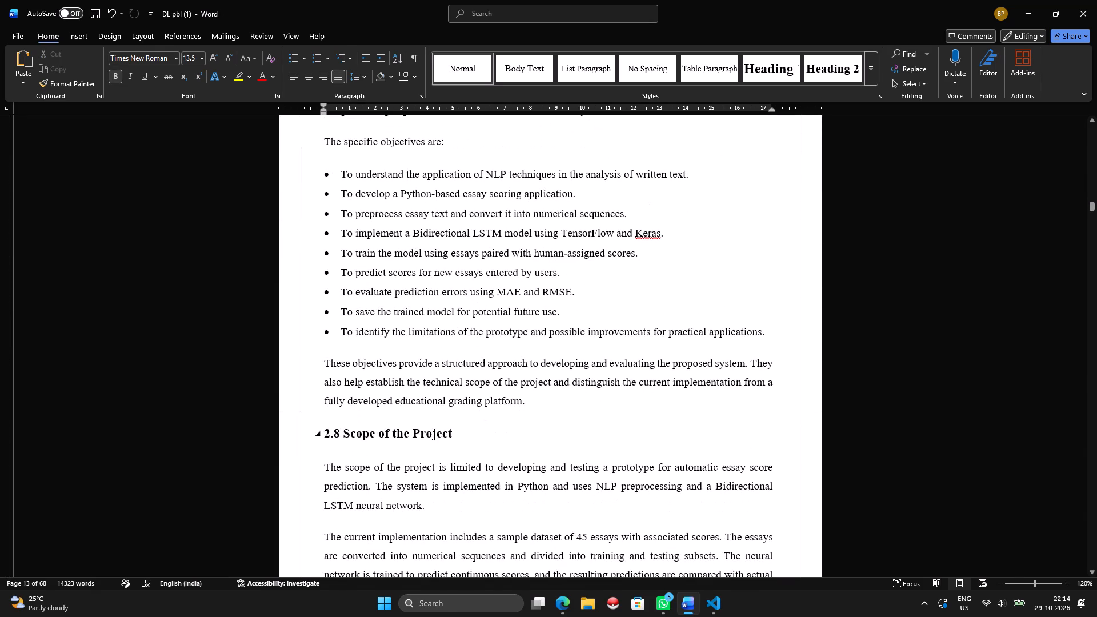
scroll(449, 433, "up", 4)
scroll(446, 434, "down", 20)
scroll(446, 434, "down", 5)
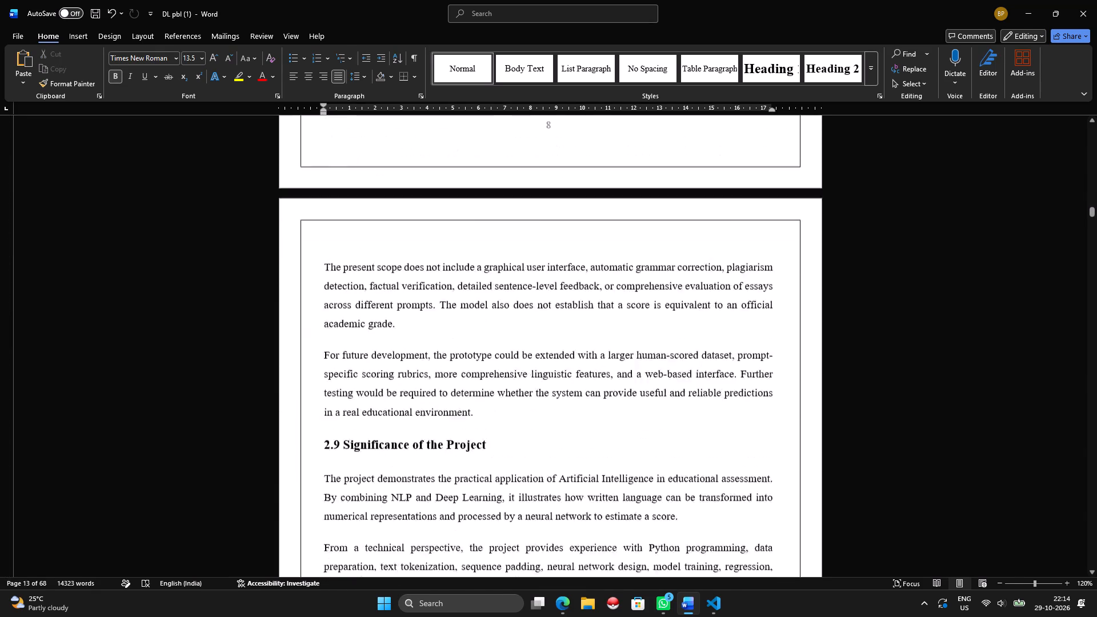
scroll(368, 415, "down", 2)
left_click_drag(341, 264, 505, 472)
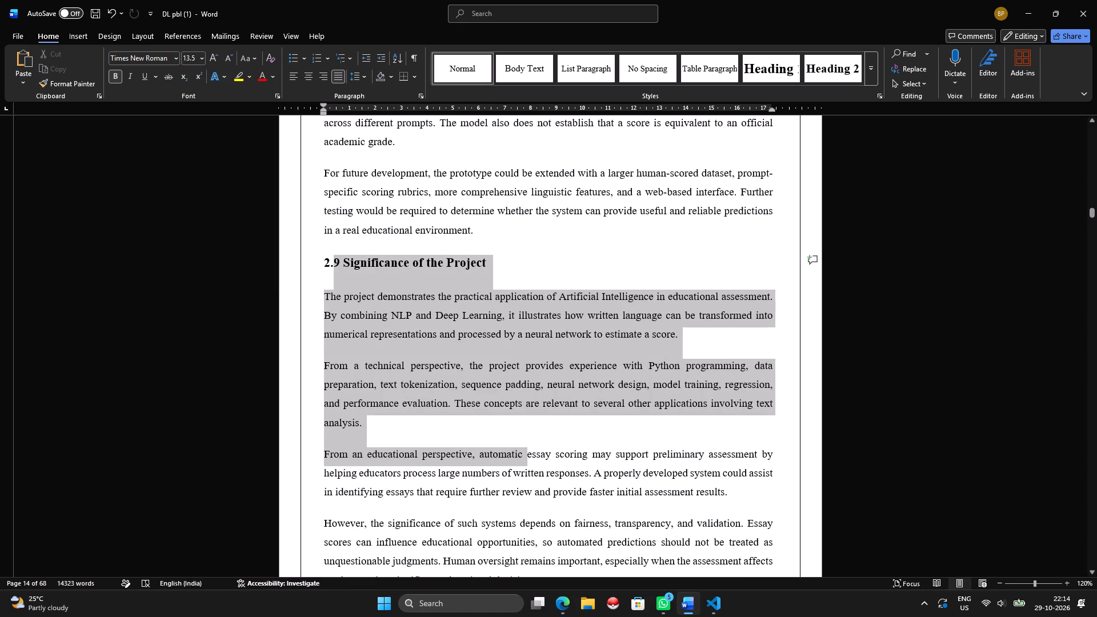
left_click_drag(505, 472, 566, 526)
left_click_drag(321, 261, 346, 300)
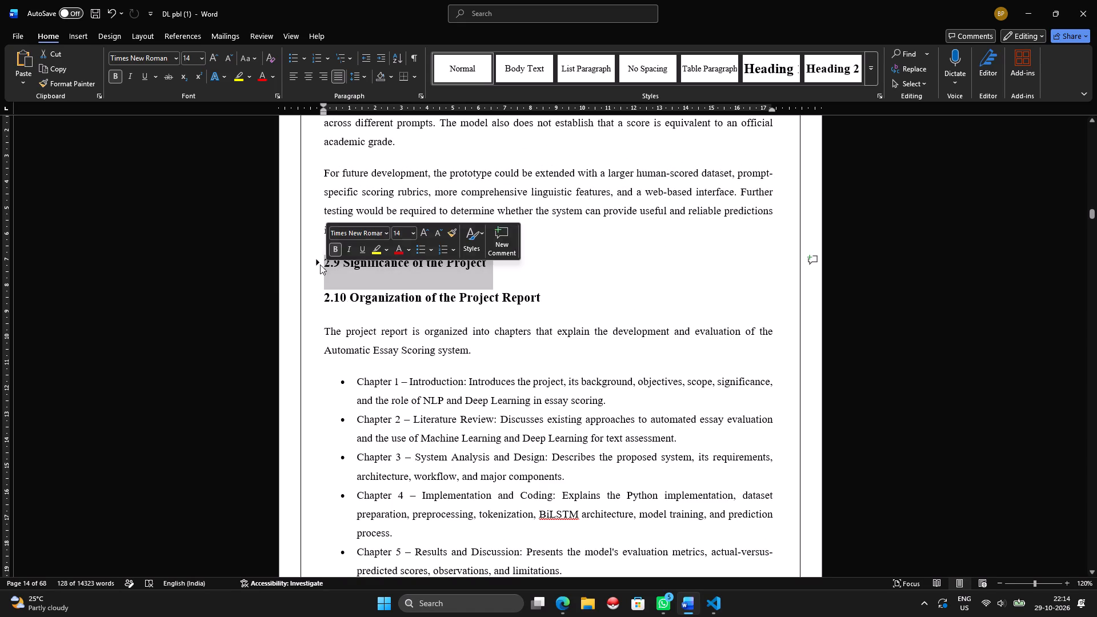
left_click(317, 261)
left_click(325, 261)
left_click_drag(327, 261, 413, 366)
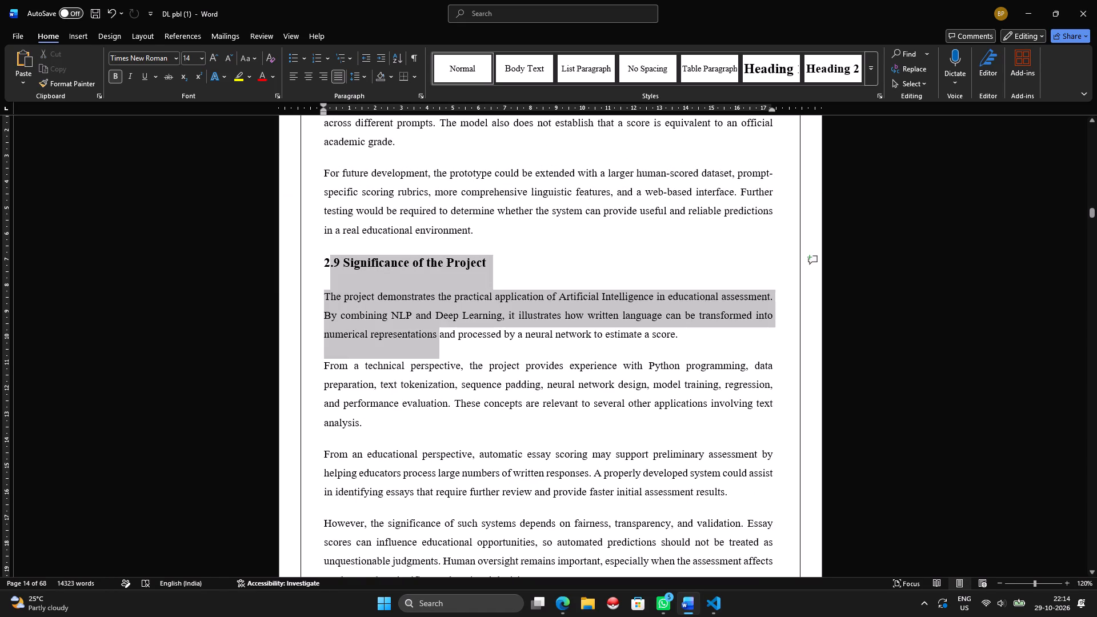
left_click_drag(413, 366, 456, 418)
left_click(326, 267)
left_click_drag(326, 267, 578, 616)
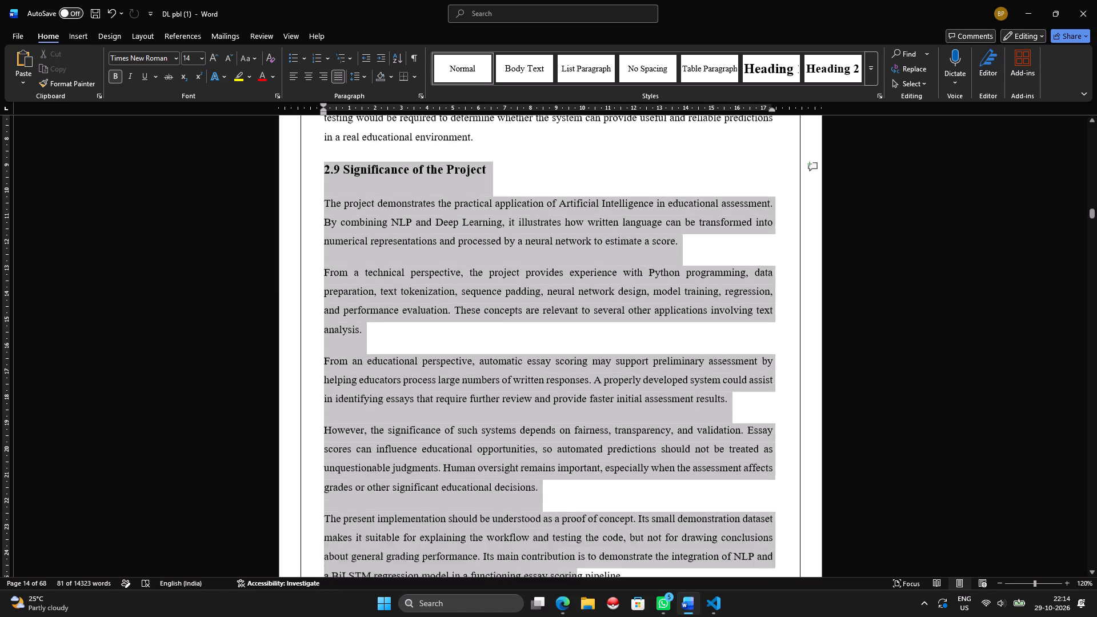
left_click_drag(578, 616, 649, 616)
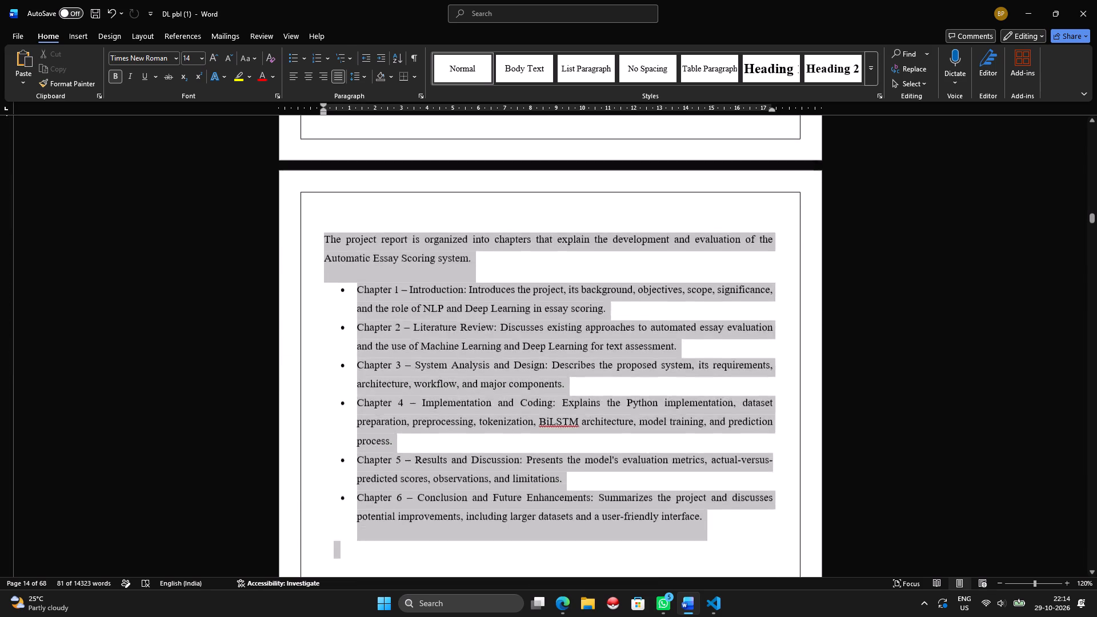
left_click_drag(649, 616, 707, 274)
key("BackSpace")
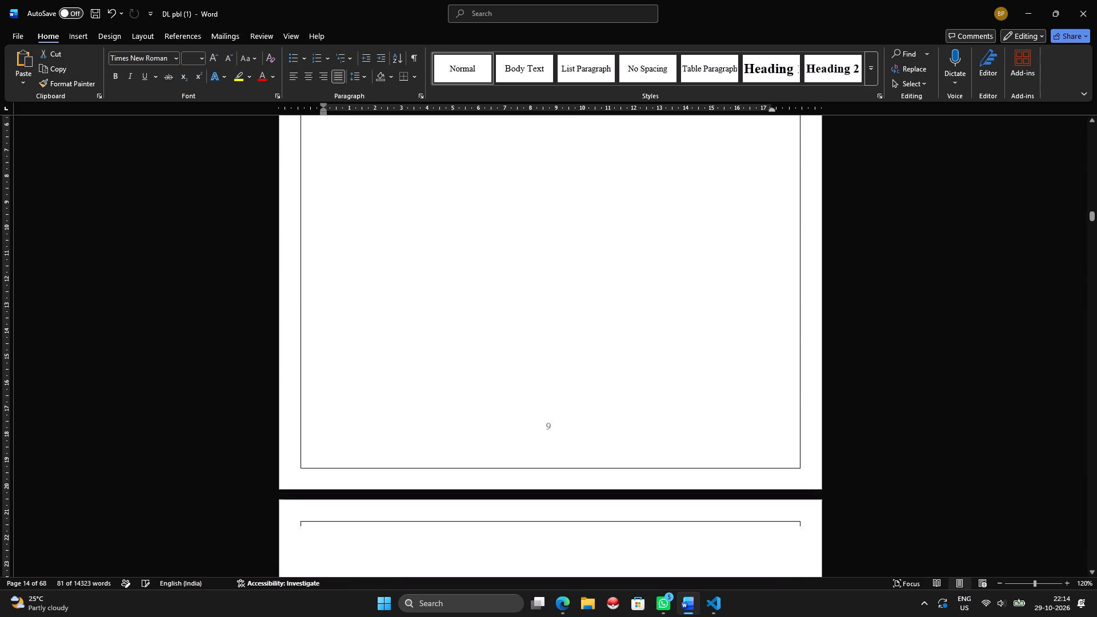
Review the remaining chapter 2 sections and their heading numbers after the deletions.
scroll(614, 414, "up", 8)
scroll(610, 419, "down", 20)
scroll(610, 419, "down", 2)
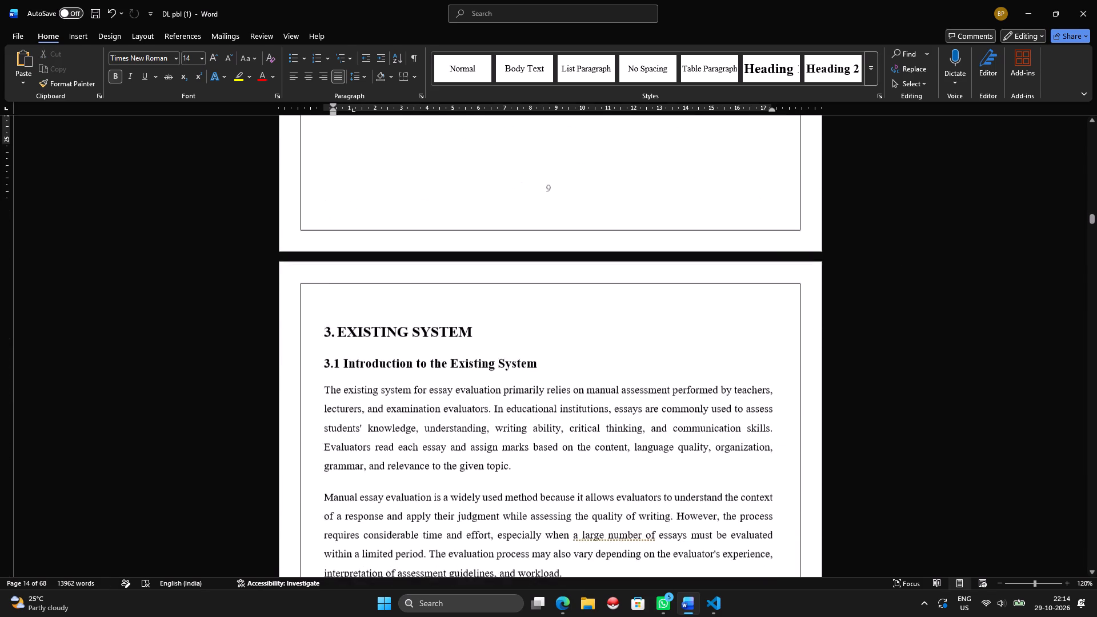
scroll(610, 426, "up", 12)
scroll(608, 432, "up", 16)
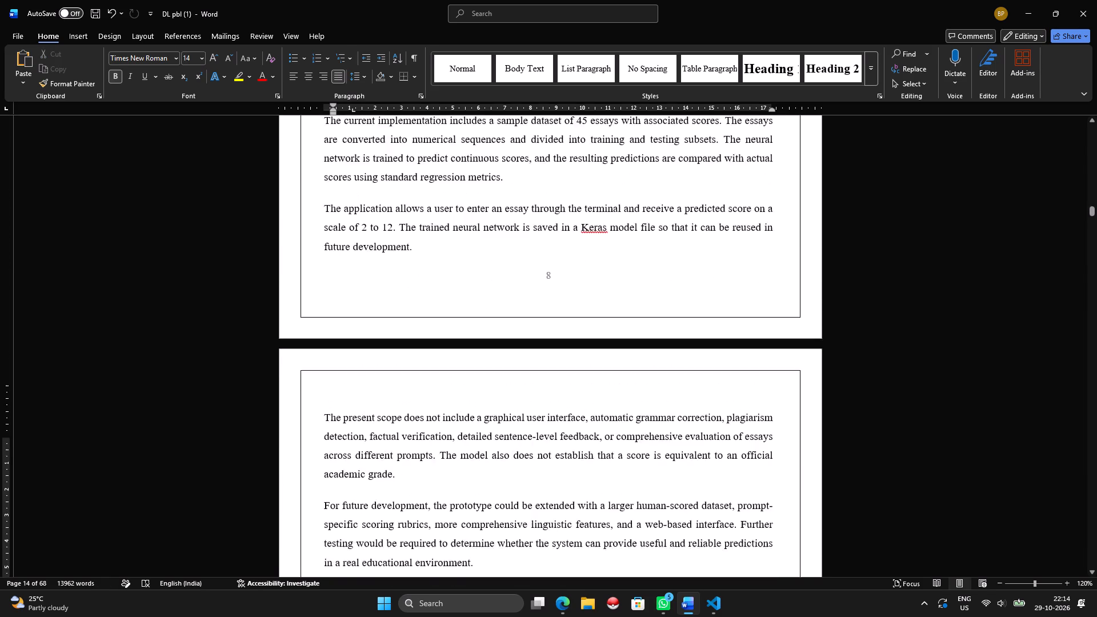
scroll(608, 432, "up", 6)
scroll(608, 432, "up", 20)
scroll(608, 432, "up", 2)
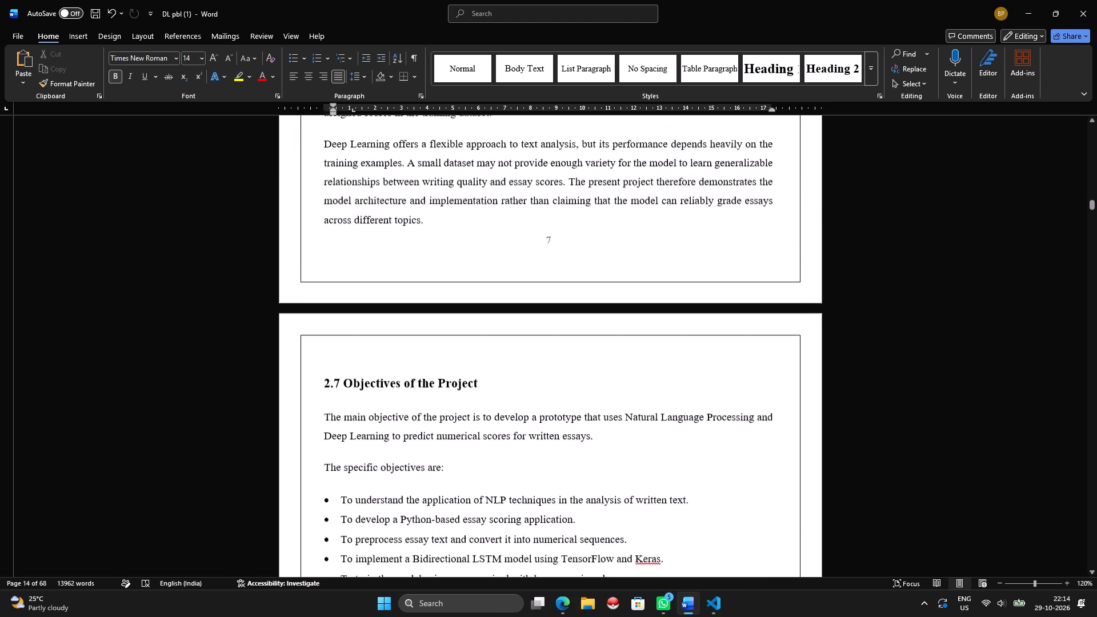
scroll(608, 432, "up", 20)
scroll(608, 432, "up", 11)
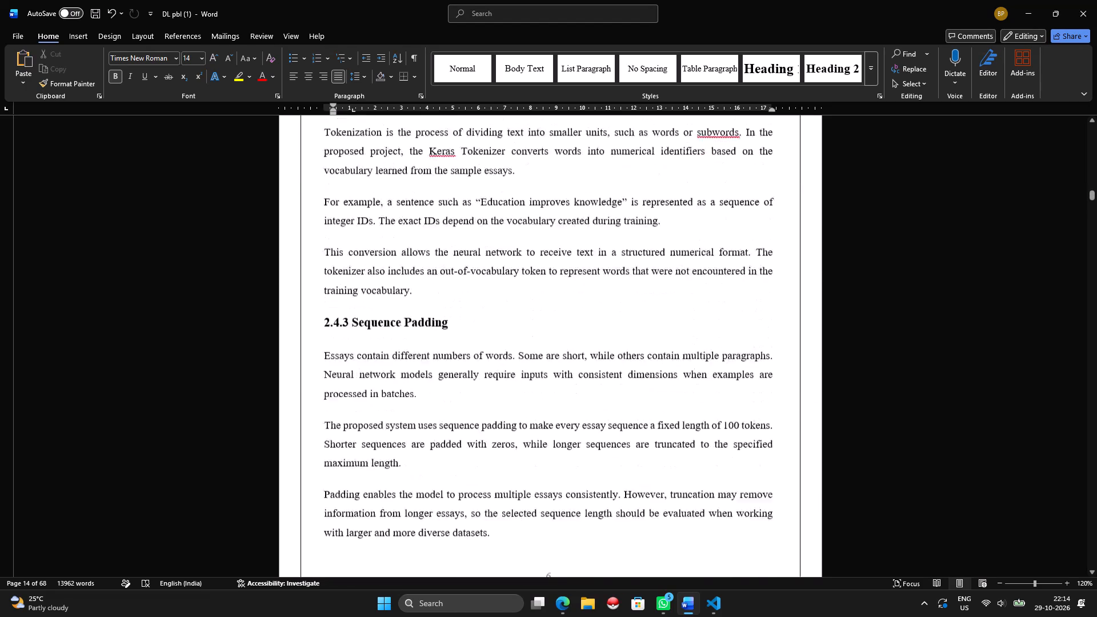
scroll(611, 433, "up", 20)
scroll(611, 433, "up", 11)
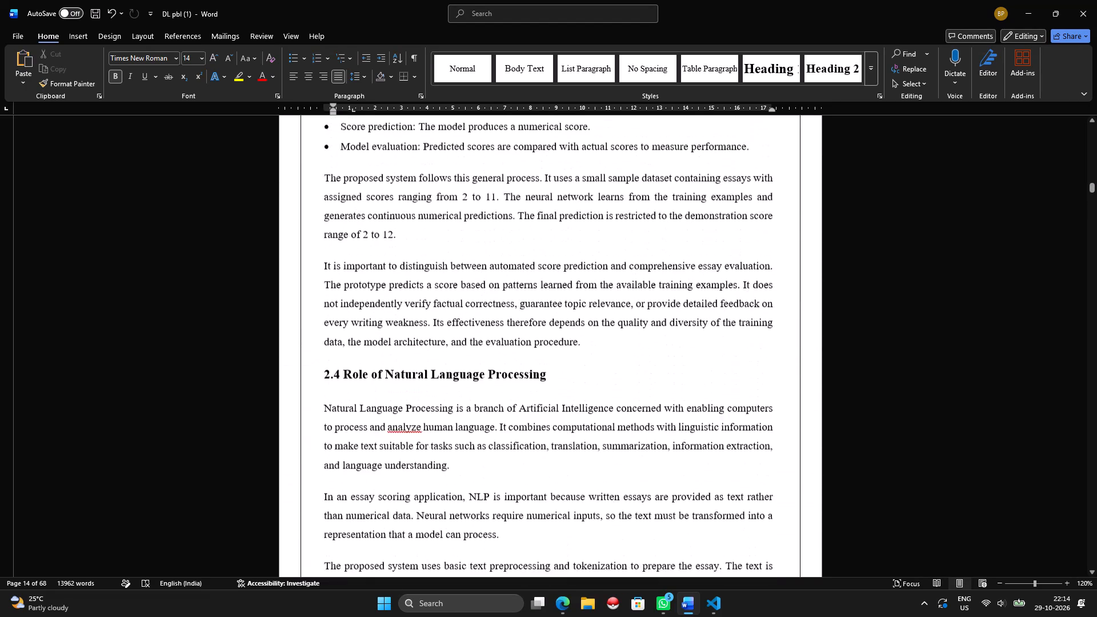
scroll(638, 432, "up", 20)
scroll(638, 432, "up", 10)
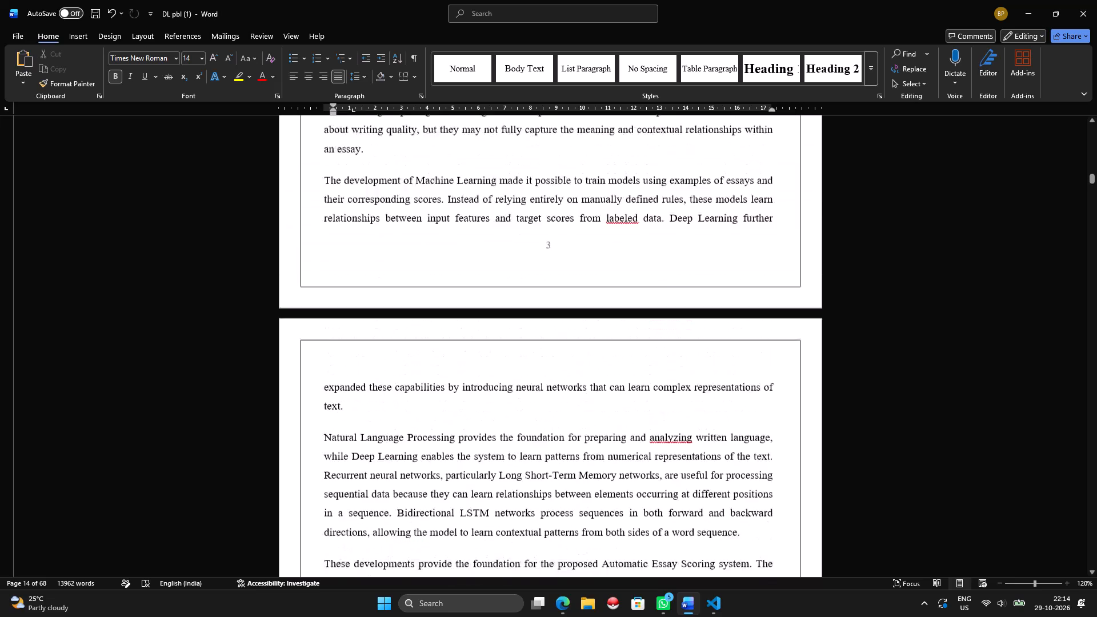
scroll(811, 435, "up", 10)
scroll(817, 435, "down", 20)
scroll(817, 435, "down", 12)
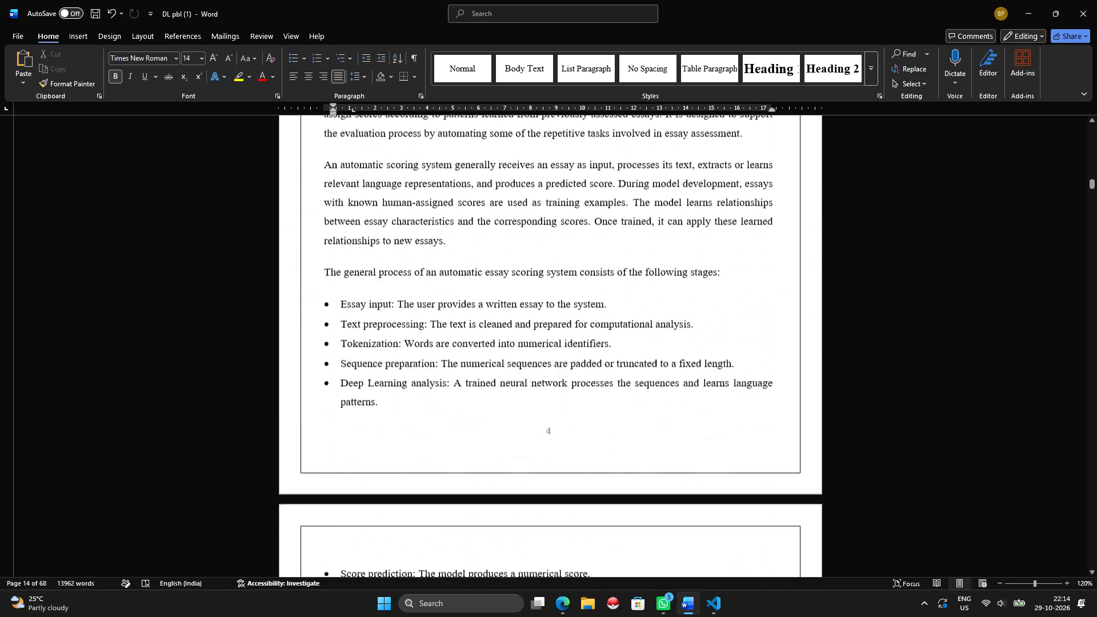
scroll(825, 427, "down", 17)
scroll(830, 427, "down", 18)
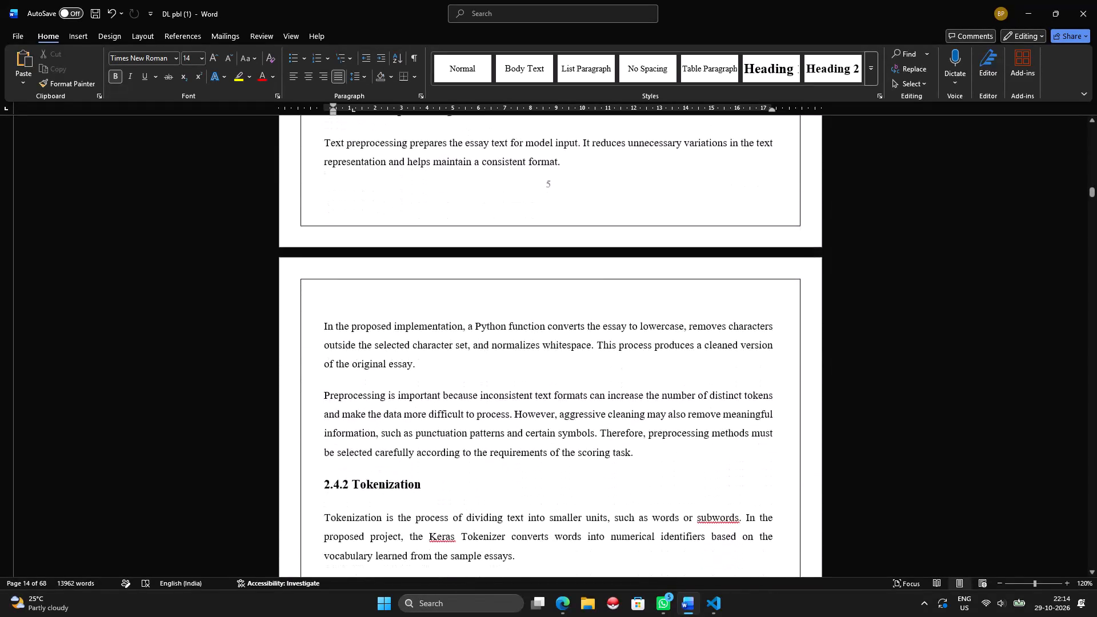
scroll(832, 427, "down", 9)
scroll(734, 411, "down", 5)
scroll(643, 392, "down", 5)
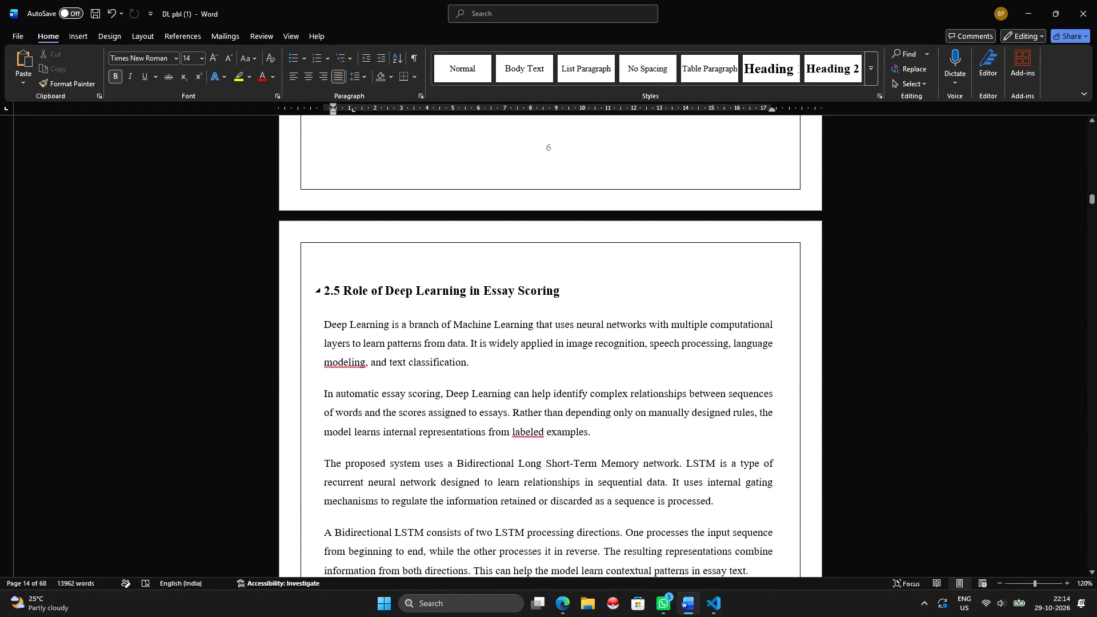
Renumber the Objectives of the Project heading to 2.6 and the Scope of the Project heading to 2.7.
scroll(370, 302, "down", 8)
scroll(399, 321, "up", 1)
scroll(426, 341, "down", 19)
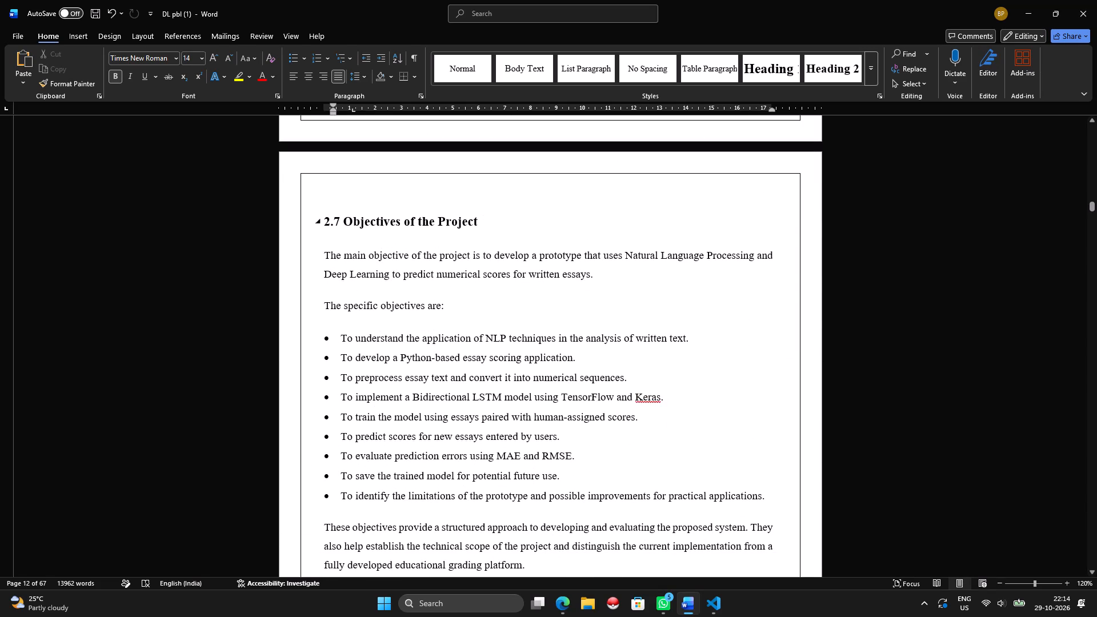
left_click(341, 221)
key("BackSpace")
key("6")
scroll(393, 248, "down", 6)
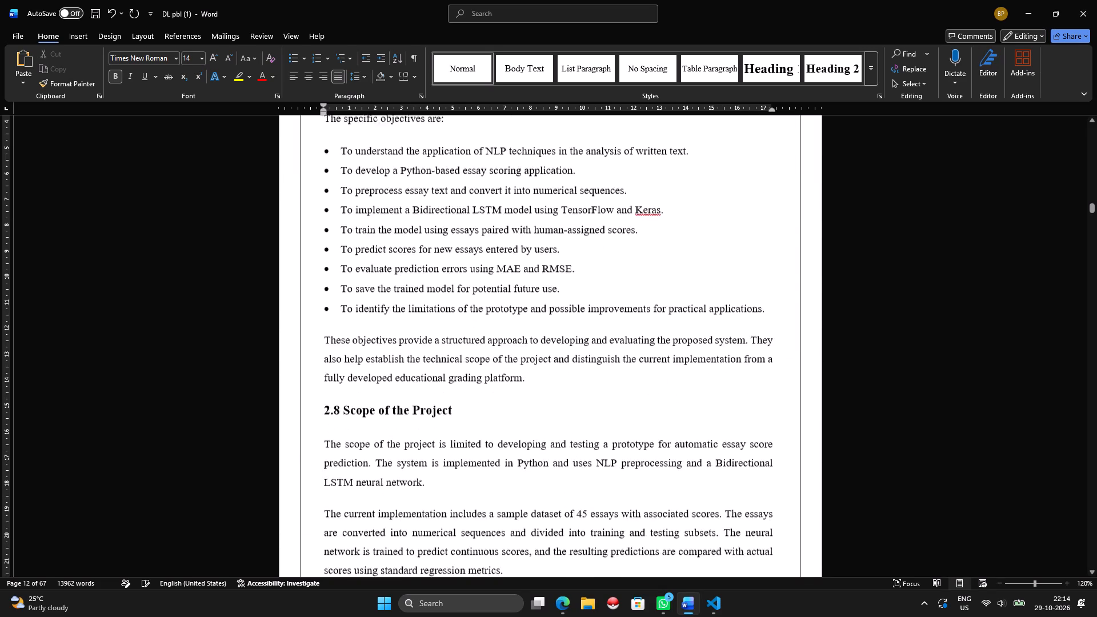
scroll(381, 274, "down", 4)
left_click(339, 274)
key("BackSpace")
key("7")
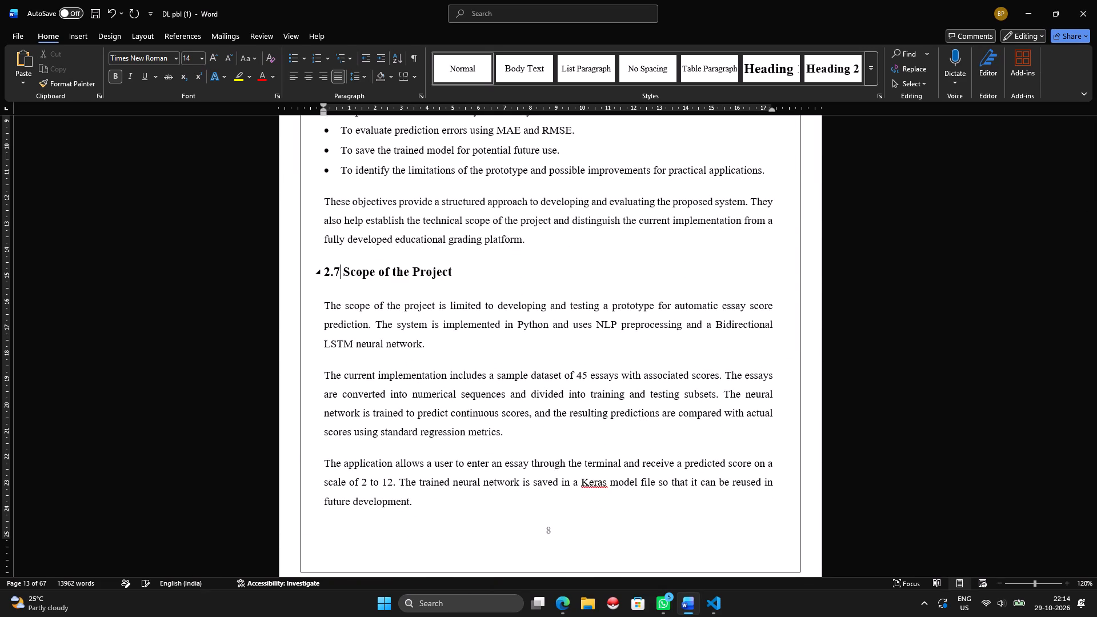
Review the chapter 3 Existing System content from section 3.1 through the 3.6 comparison table for surplus material.
scroll(318, 274, "down", 20)
scroll(318, 274, "down", 2)
scroll(342, 390, "up", 1)
scroll(348, 399, "down", 13)
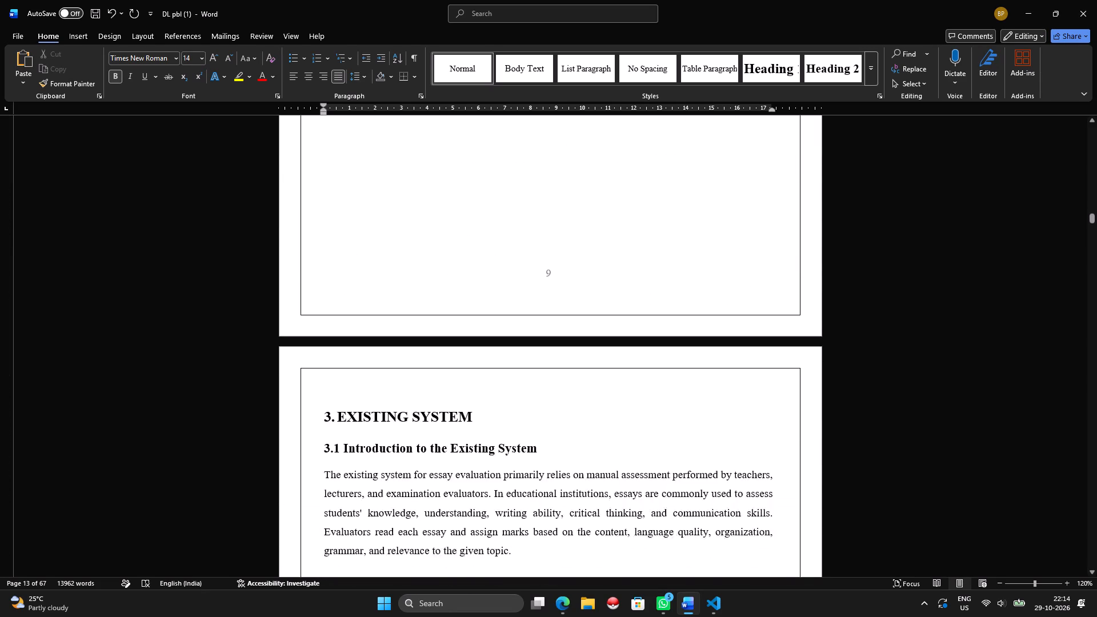
scroll(463, 444, "down", 3)
scroll(393, 358, "down", 4)
scroll(405, 418, "down", 9)
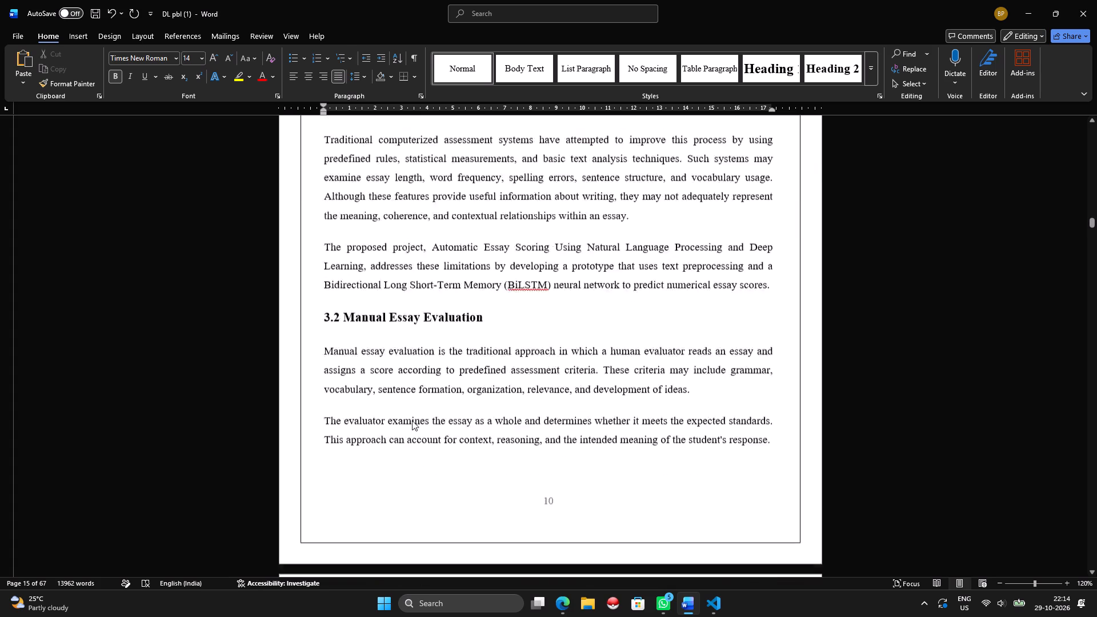
scroll(412, 420, "down", 20)
scroll(415, 434, "down", 7)
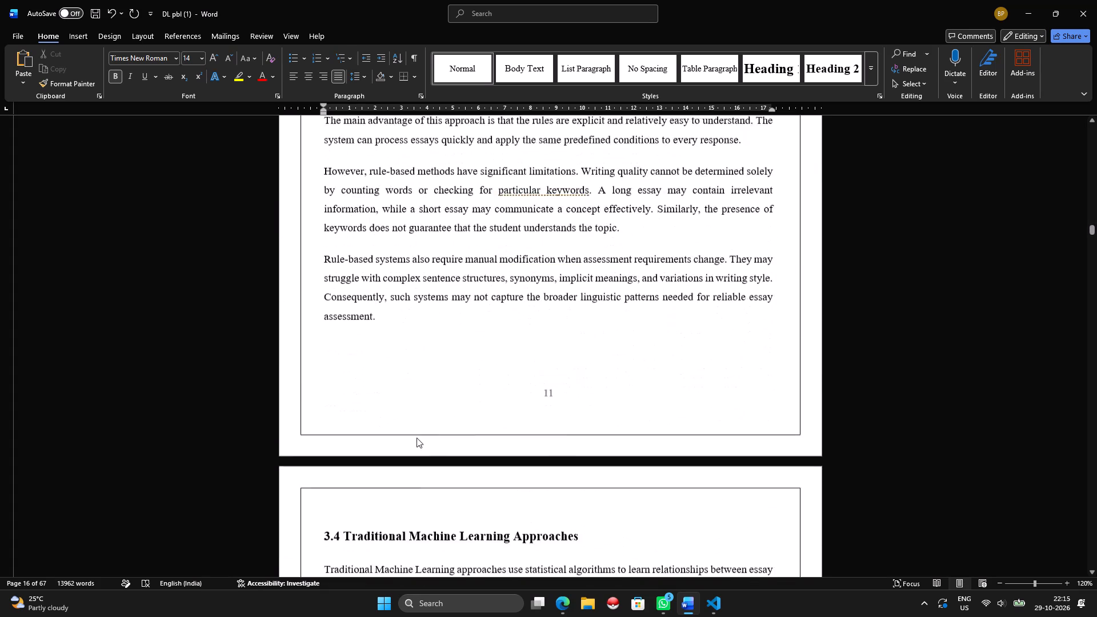
scroll(417, 438, "down", 6)
scroll(420, 439, "down", 20)
scroll(425, 447, "down", 4)
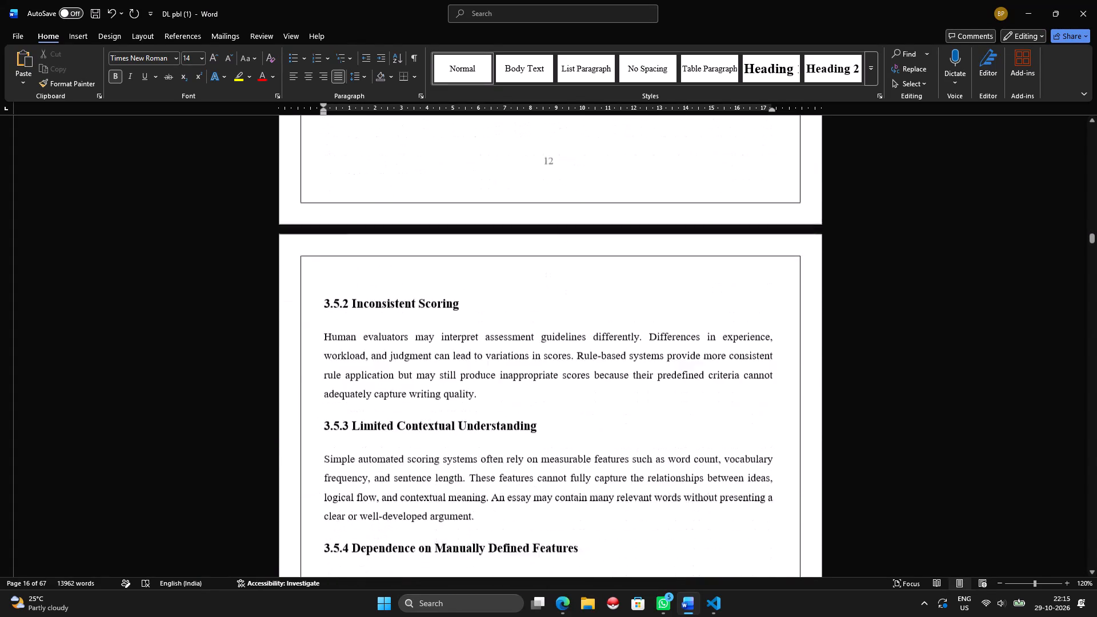
scroll(426, 448, "down", 19)
scroll(428, 455, "down", 6)
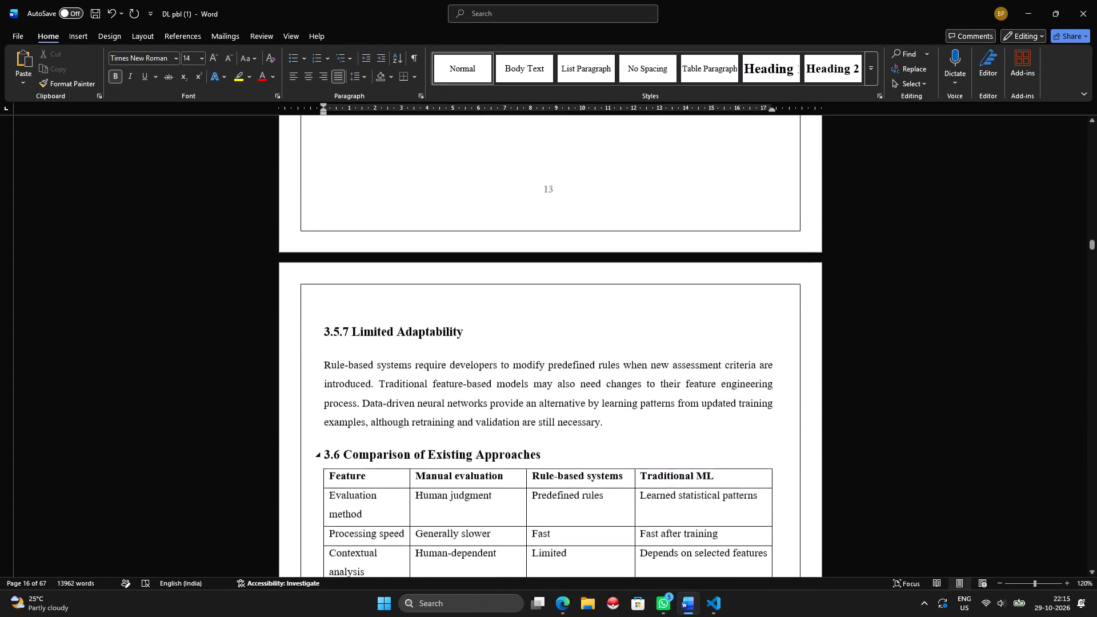
scroll(428, 455, "down", 4)
scroll(428, 455, "up", 2)
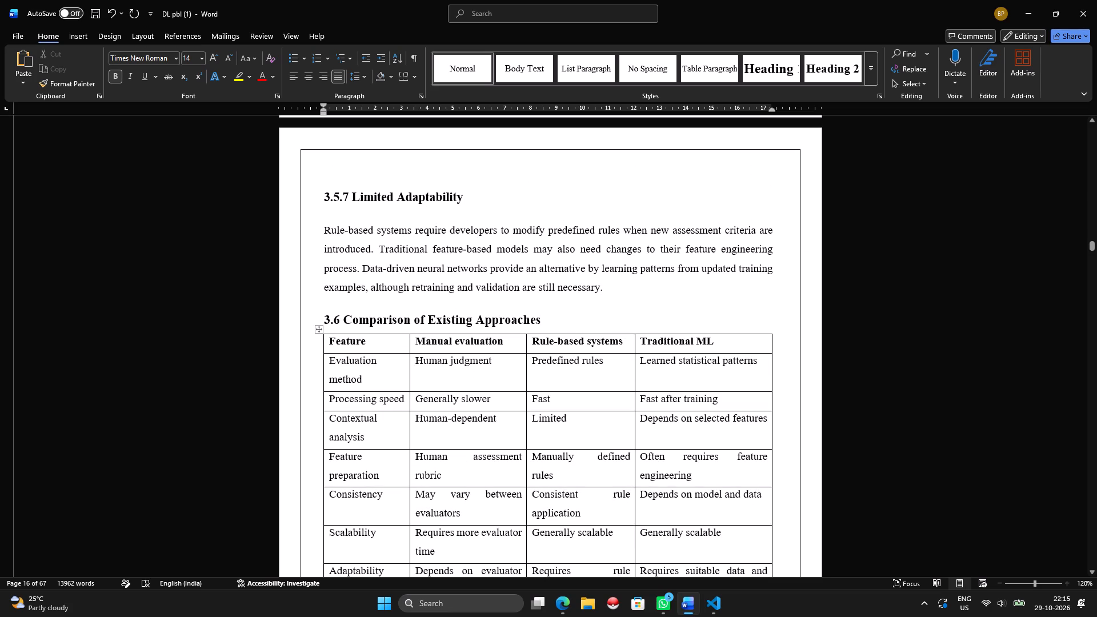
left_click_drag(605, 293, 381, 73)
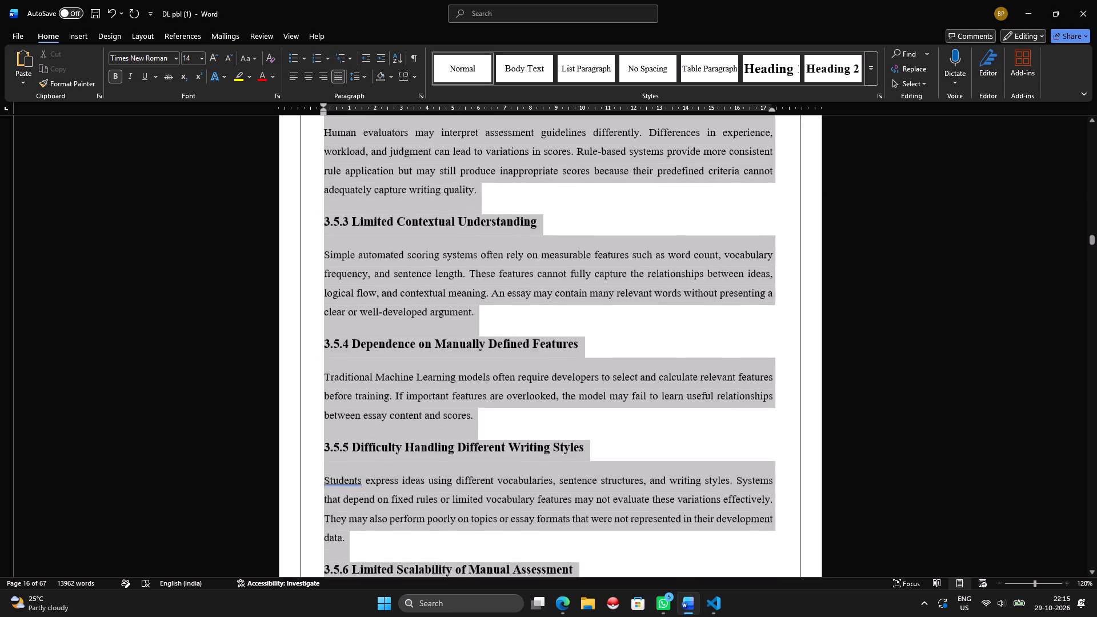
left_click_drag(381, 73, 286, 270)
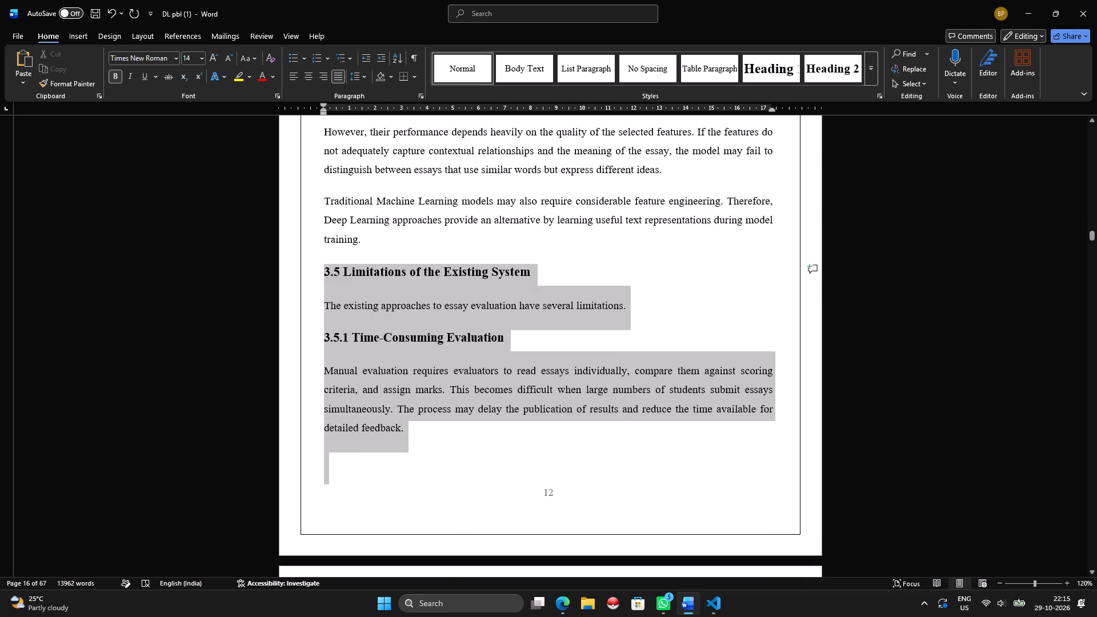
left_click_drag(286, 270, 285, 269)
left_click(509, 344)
Re-examine sections 3.2 through 3.6 of the Existing System chapter for content that could be trimmed.
scroll(510, 343, "up", 3)
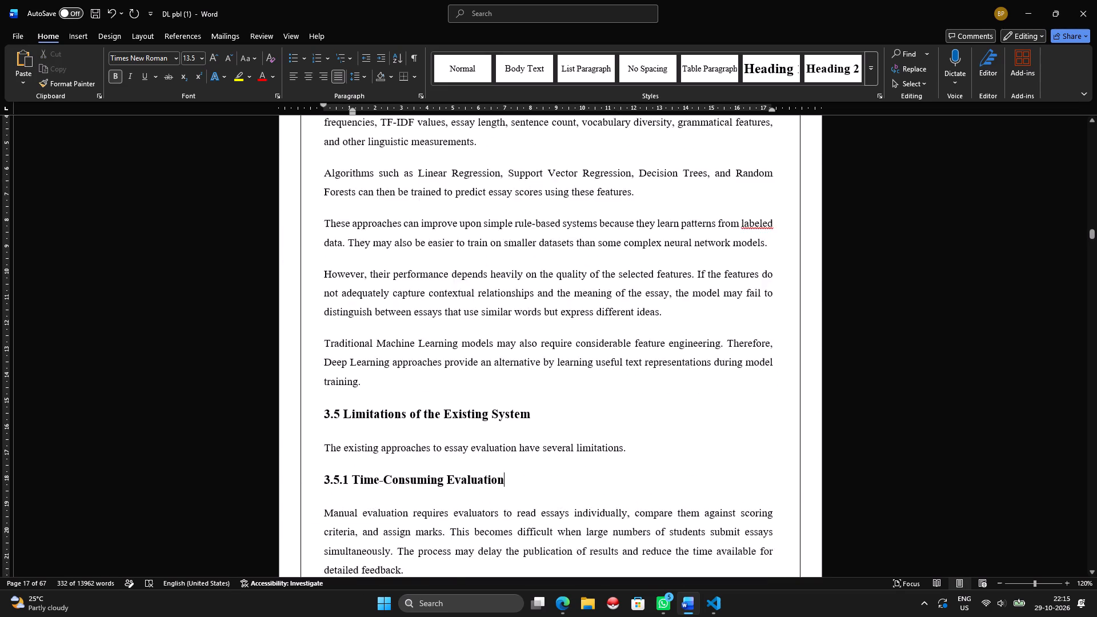
scroll(510, 343, "up", 17)
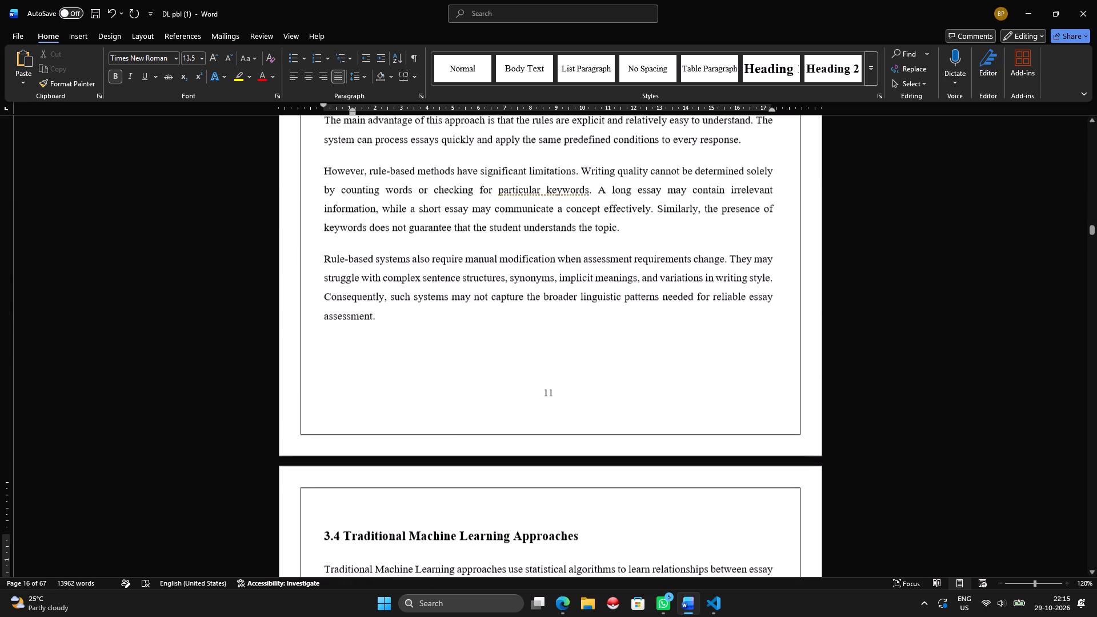
scroll(483, 375, "up", 18)
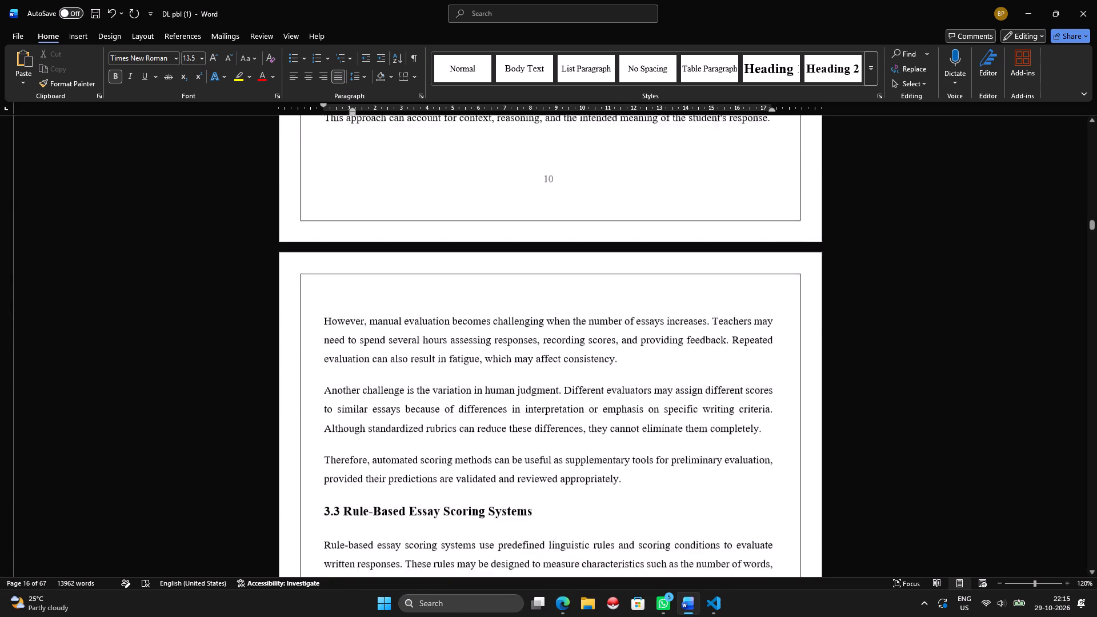
scroll(488, 376, "up", 12)
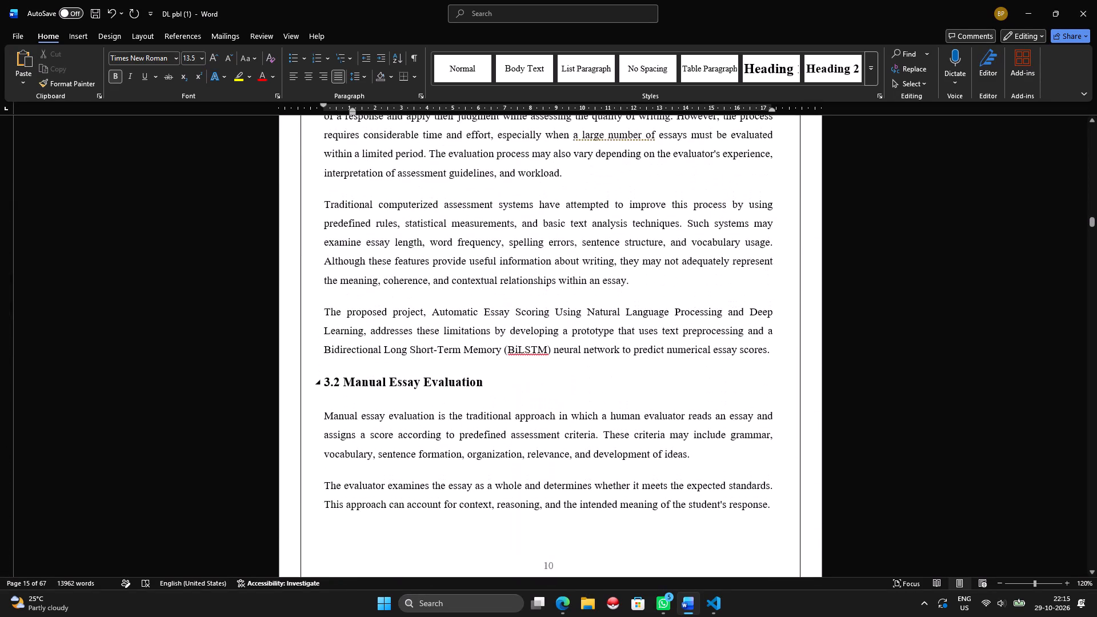
scroll(494, 380, "down", 14)
scroll(515, 406, "up", 1)
scroll(515, 404, "down", 20)
scroll(515, 404, "down", 14)
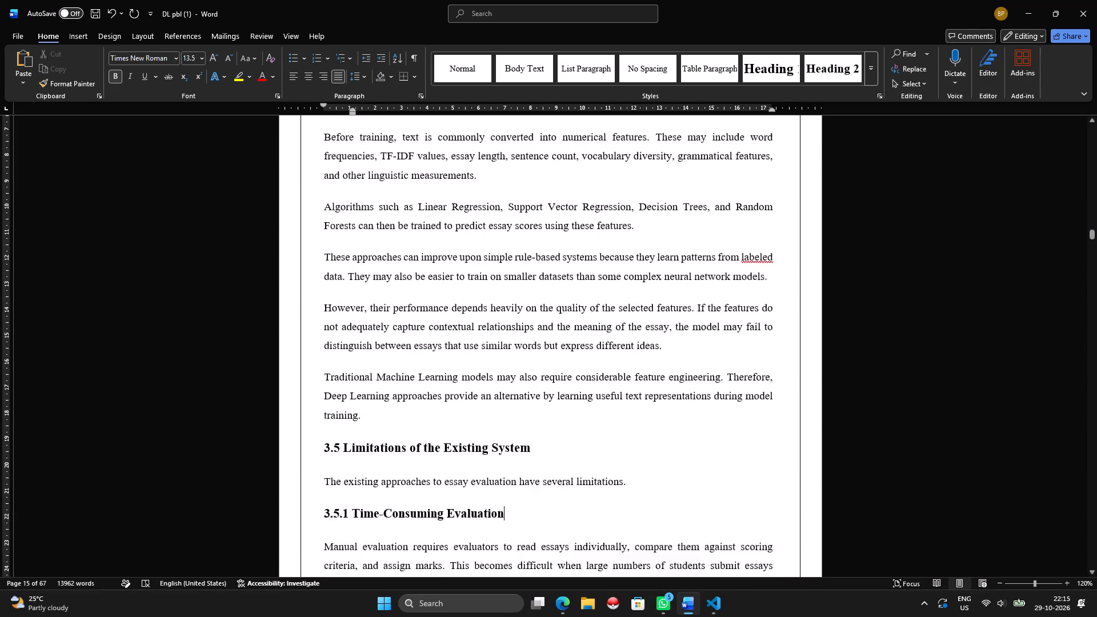
scroll(512, 396, "down", 20)
scroll(512, 396, "down", 5)
scroll(511, 395, "up", 1)
scroll(511, 395, "down", 16)
scroll(510, 395, "down", 6)
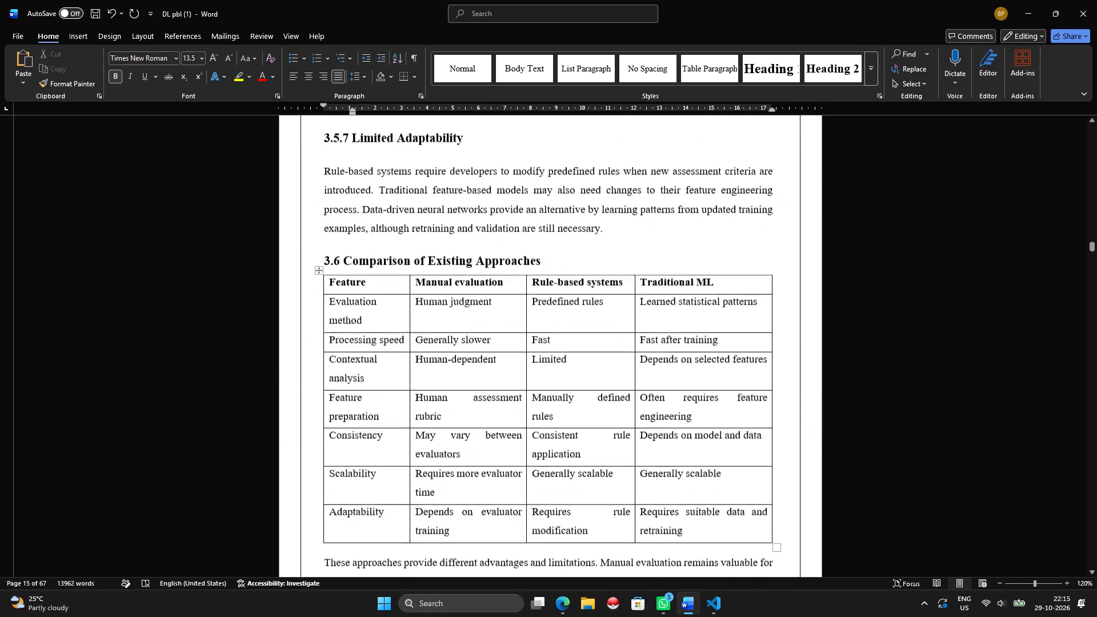
Delete section 3.7 Need for an Improved System, including its heading and all paragraphs, but keep the Fig. 3.1 diagram.
scroll(510, 395, "down", 9)
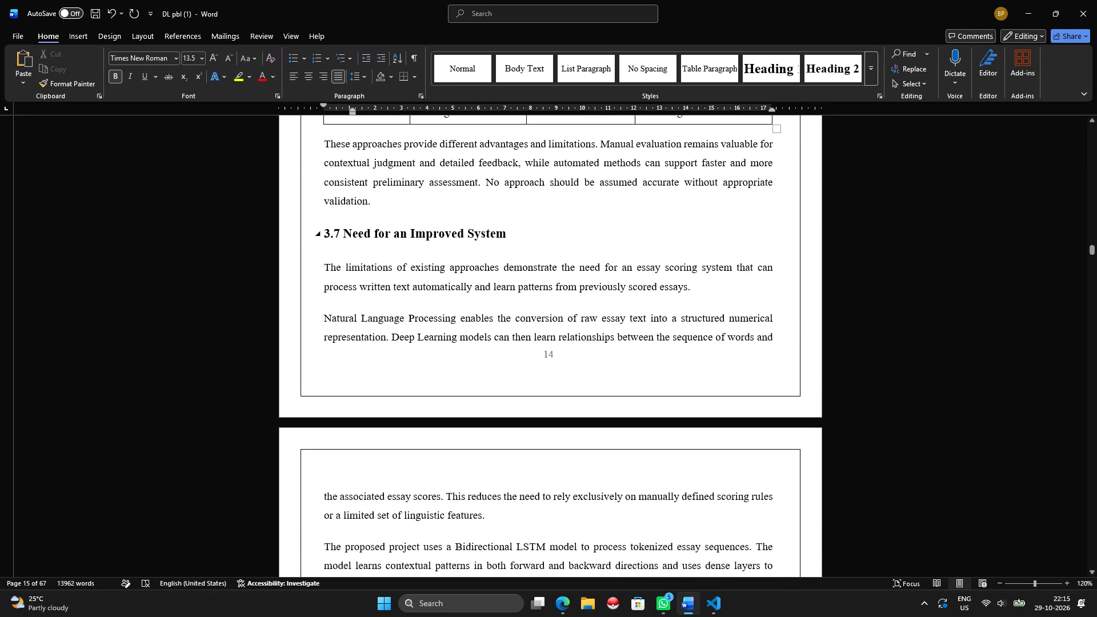
left_click_drag(323, 233, 561, 612)
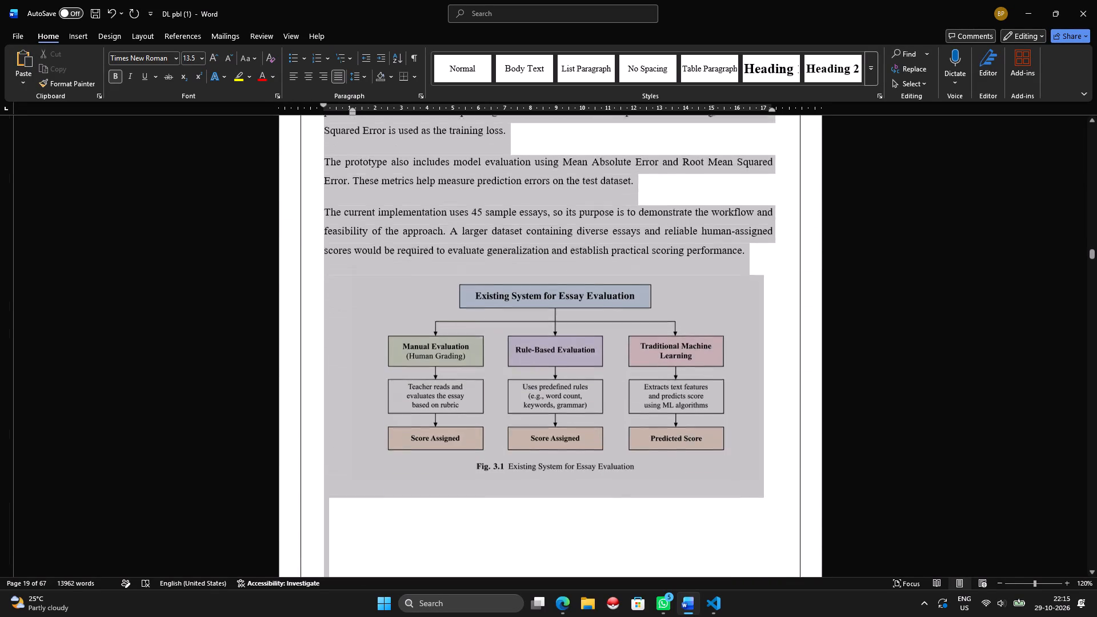
left_click_drag(561, 612, 591, 106)
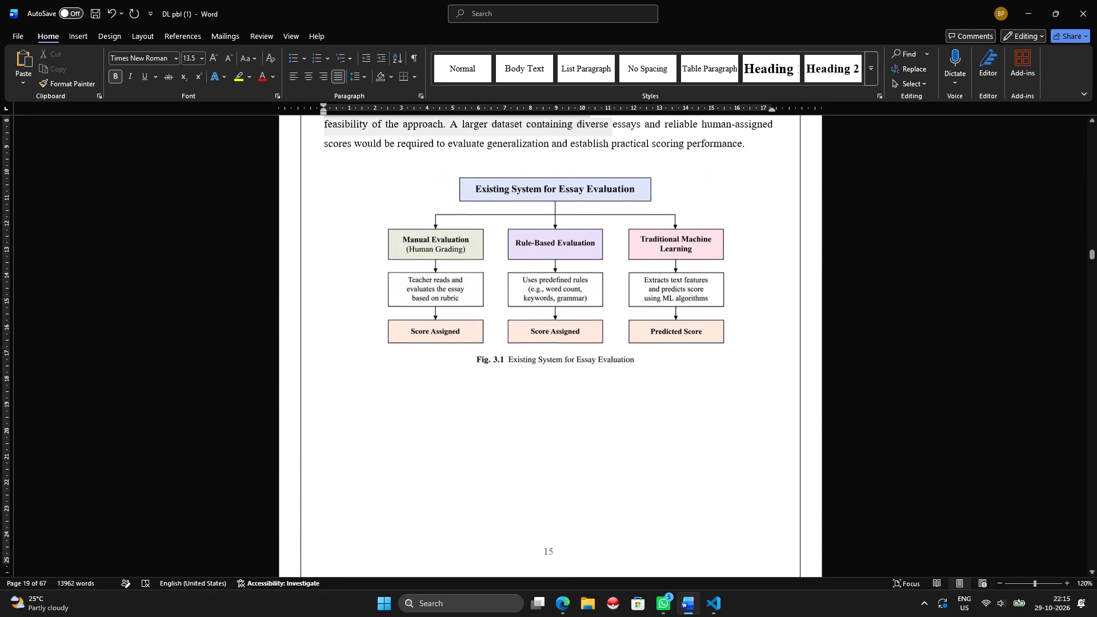
left_click_drag(591, 106, 747, 179)
scroll(684, 299, "up", 12)
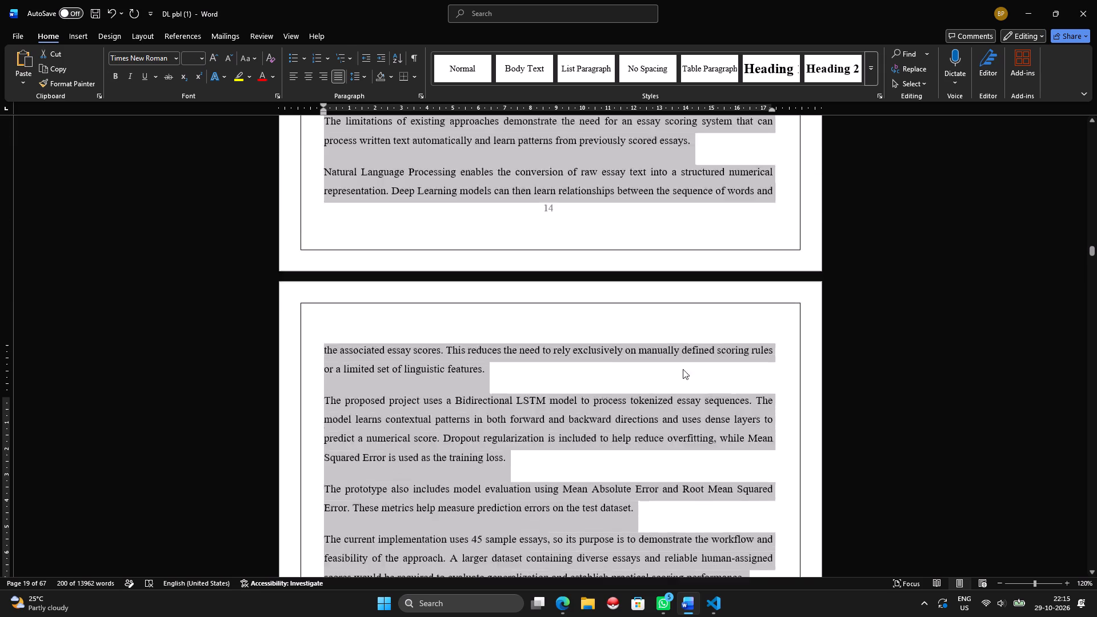
scroll(683, 369, "up", 6)
scroll(676, 428, "up", 14)
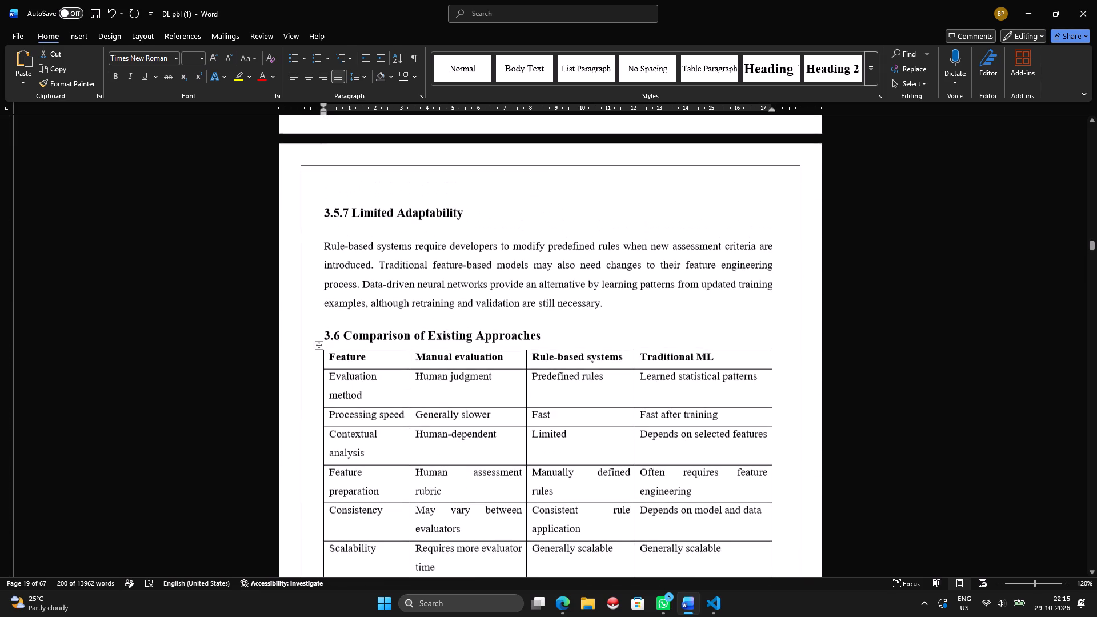
scroll(674, 434, "down", 15)
key("BackSpace")
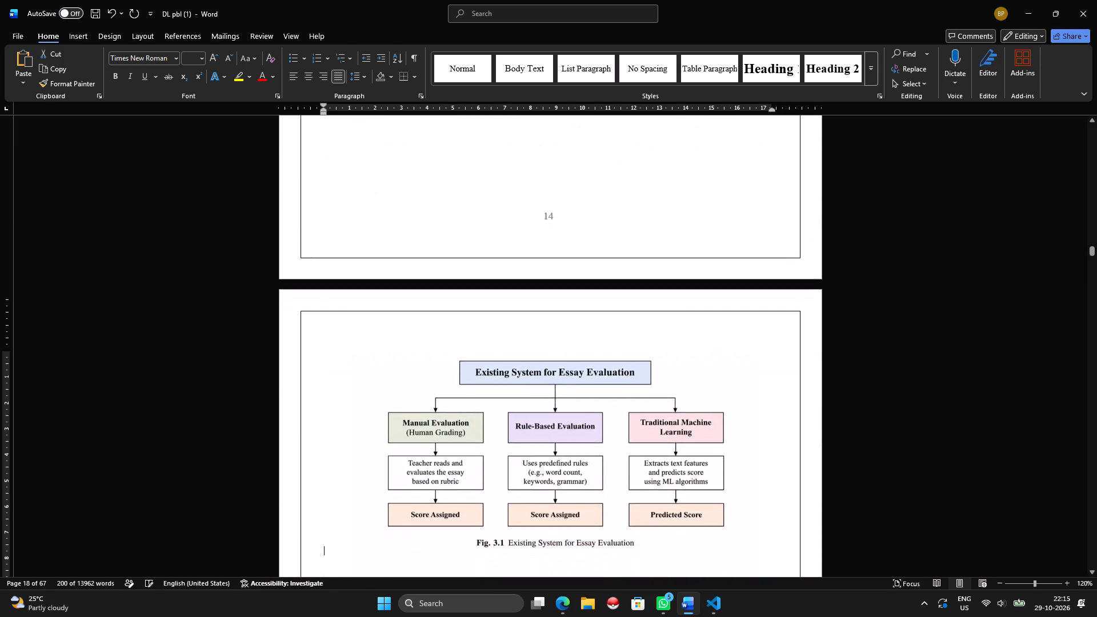
Remove the surplus blank lines between the Fig. 3.1 diagram and the 3.8 Conclusion heading.
scroll(676, 443, "up", 5)
scroll(684, 440, "down", 11)
scroll(632, 459, "down", 4)
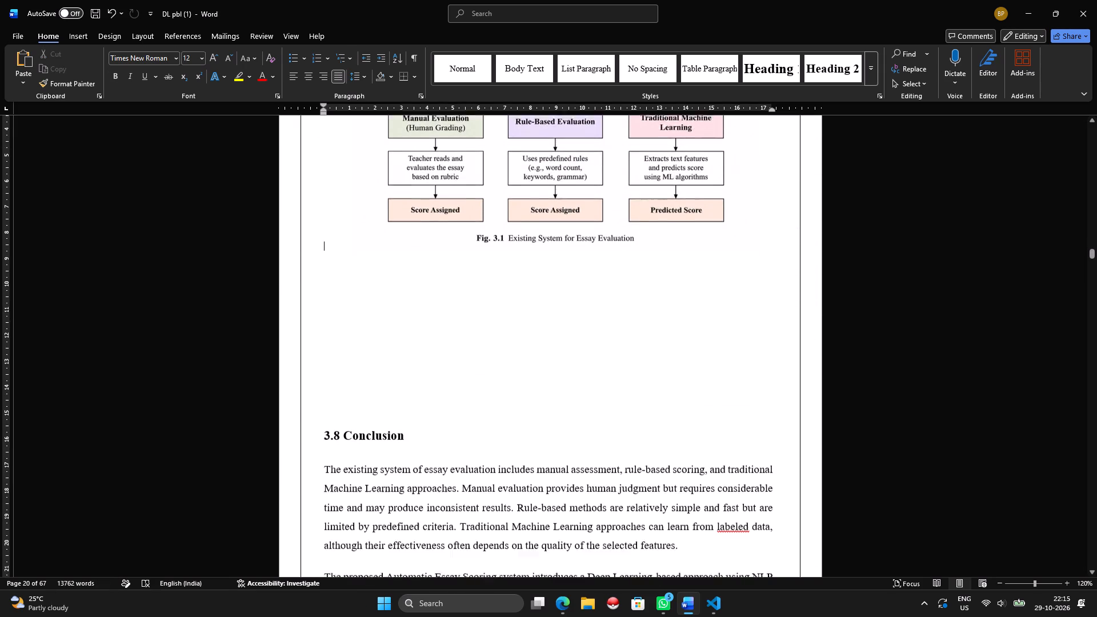
left_click(402, 372)
key("BackSpace")
key("BackSpace")
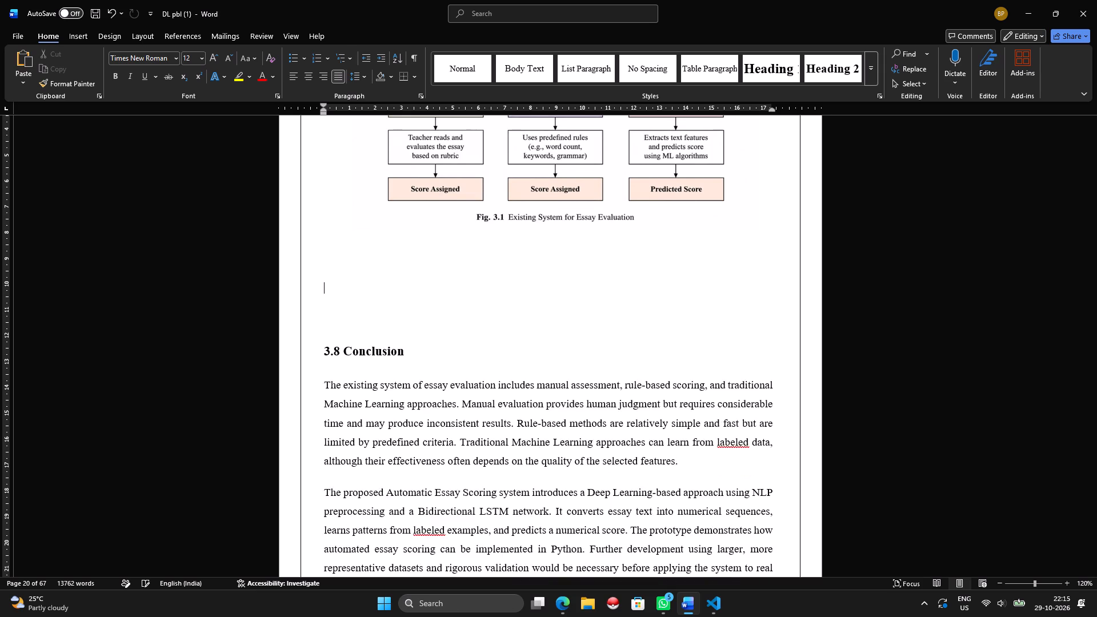
key("BackSpace")
key("BackSpace")
key("Down")
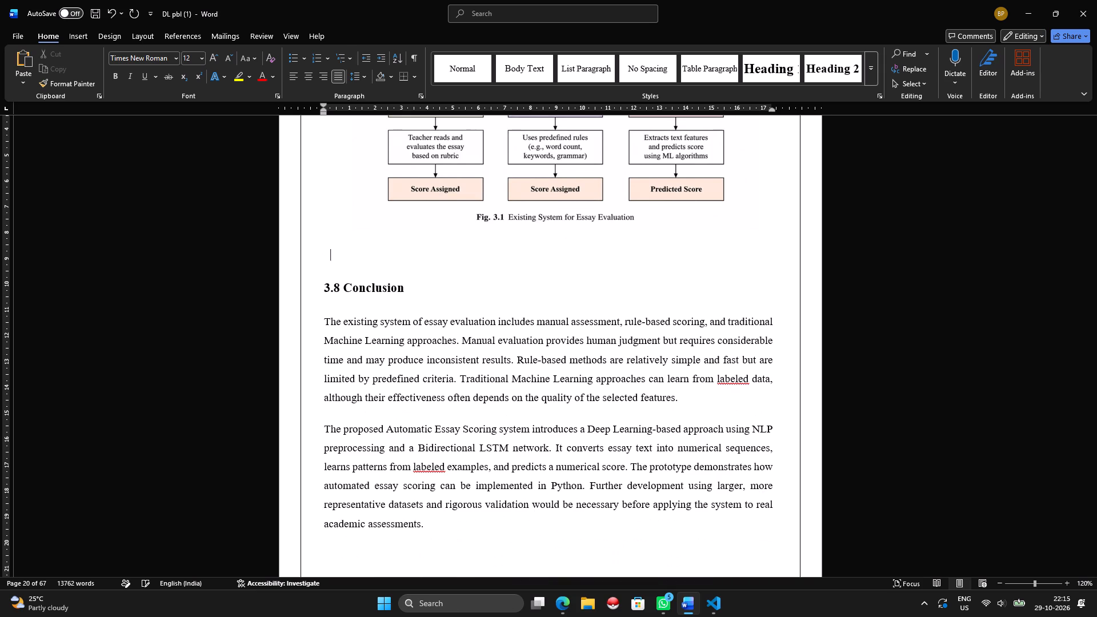
key("BackSpace")
Insert two blank lines before the 4.2 Objectives of the Proposed System heading to move it onto the page with its text.
scroll(419, 375, "down", 11)
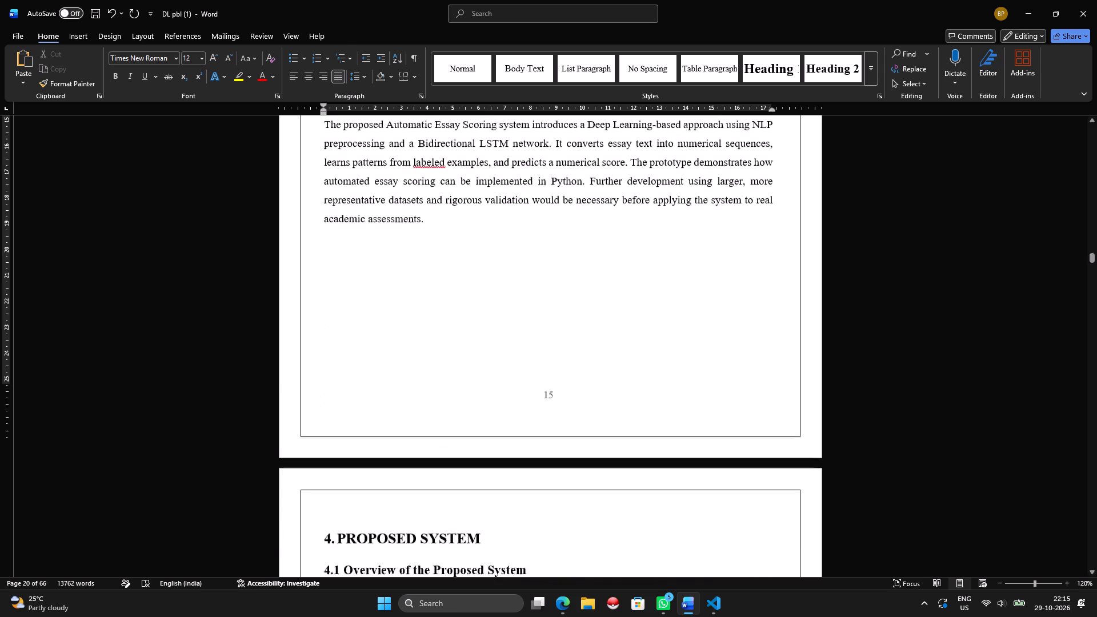
scroll(347, 397, "down", 6)
scroll(355, 318, "down", 9)
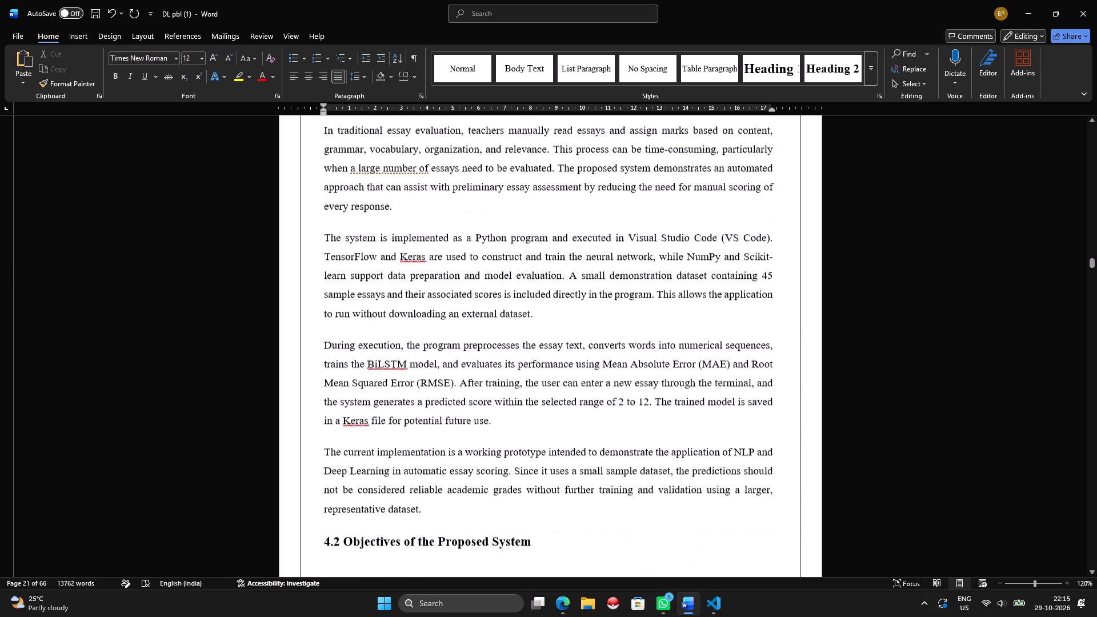
scroll(366, 320, "down", 9)
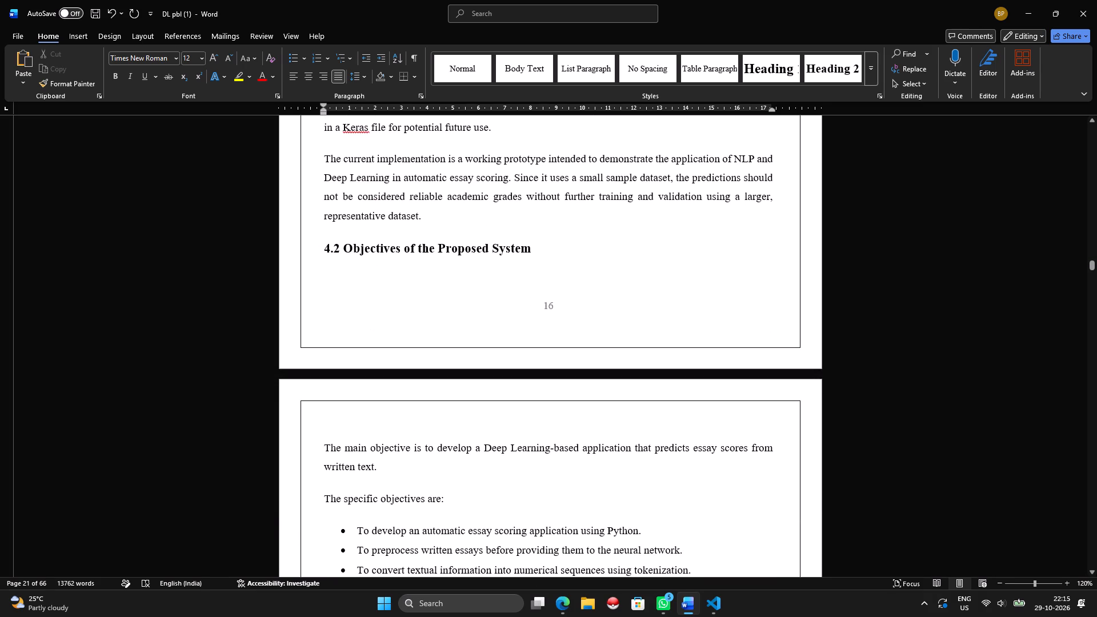
scroll(448, 223, "down", 12)
scroll(448, 226, "up", 9)
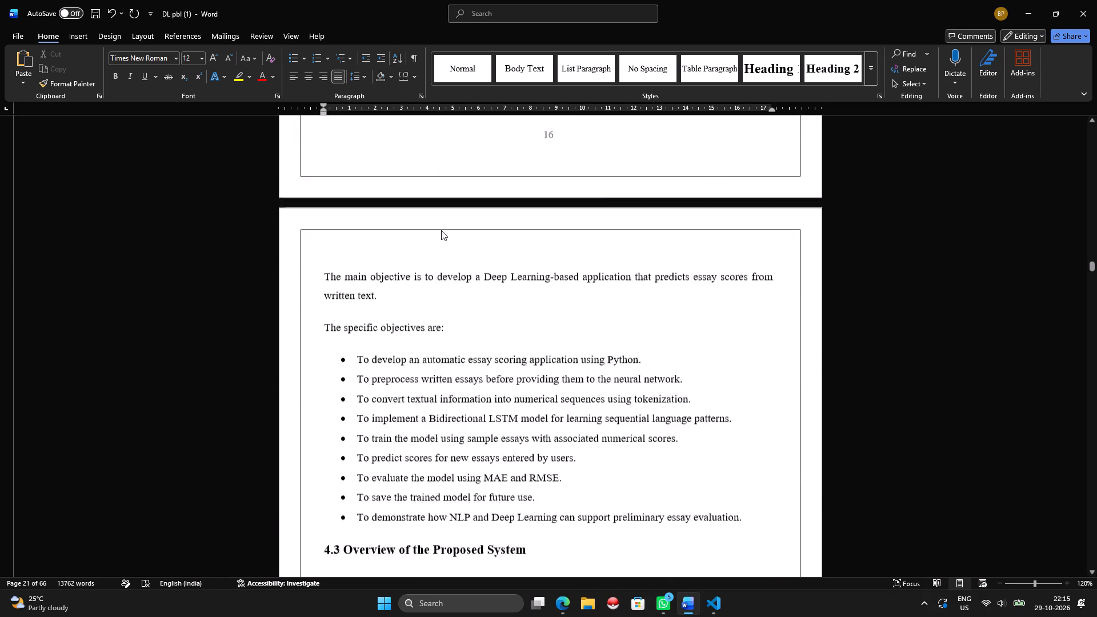
left_click(435, 129)
key("Return")
key("Return")
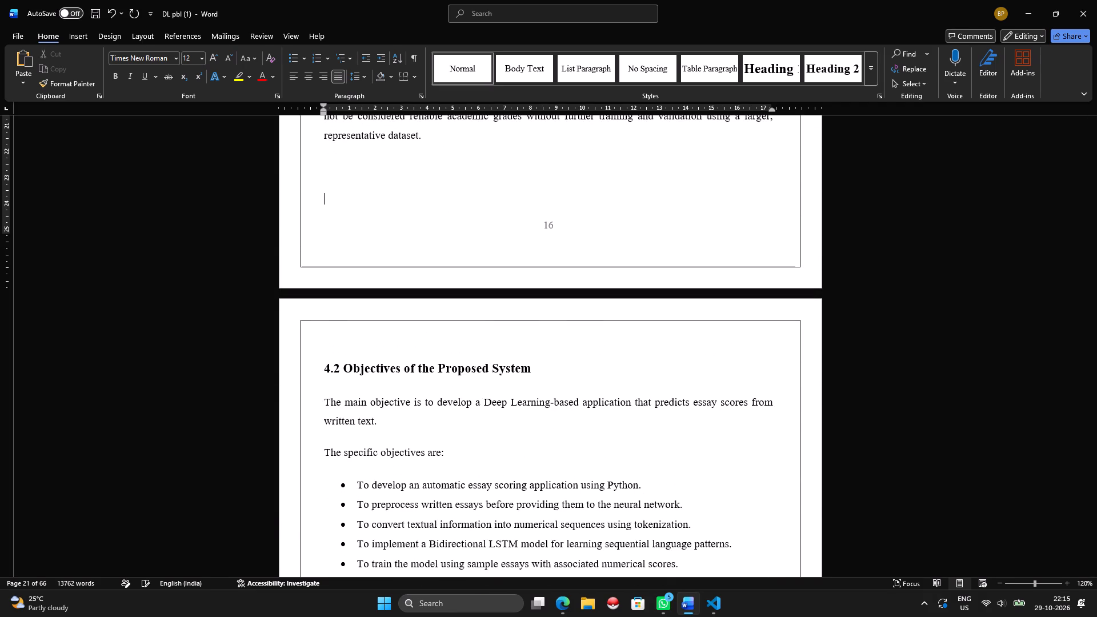
Review chapter 4, from the 4.2 objectives through the 4.8 Conclusion, for layout problems and content that could be trimmed.
scroll(436, 129, "down", 8)
scroll(362, 179, "down", 5)
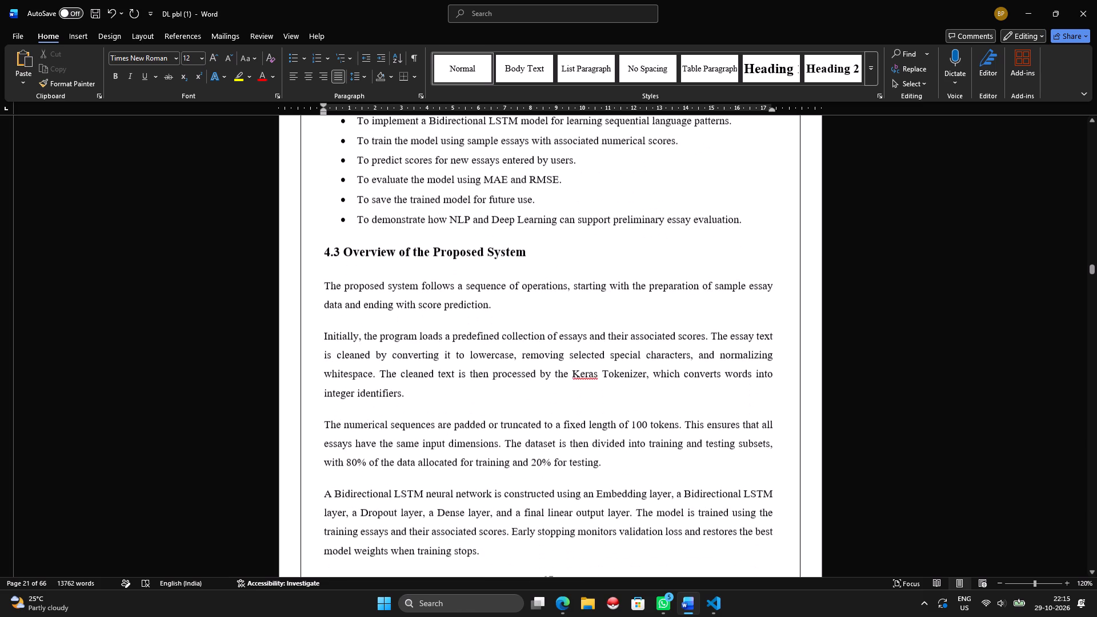
scroll(358, 212, "down", 19)
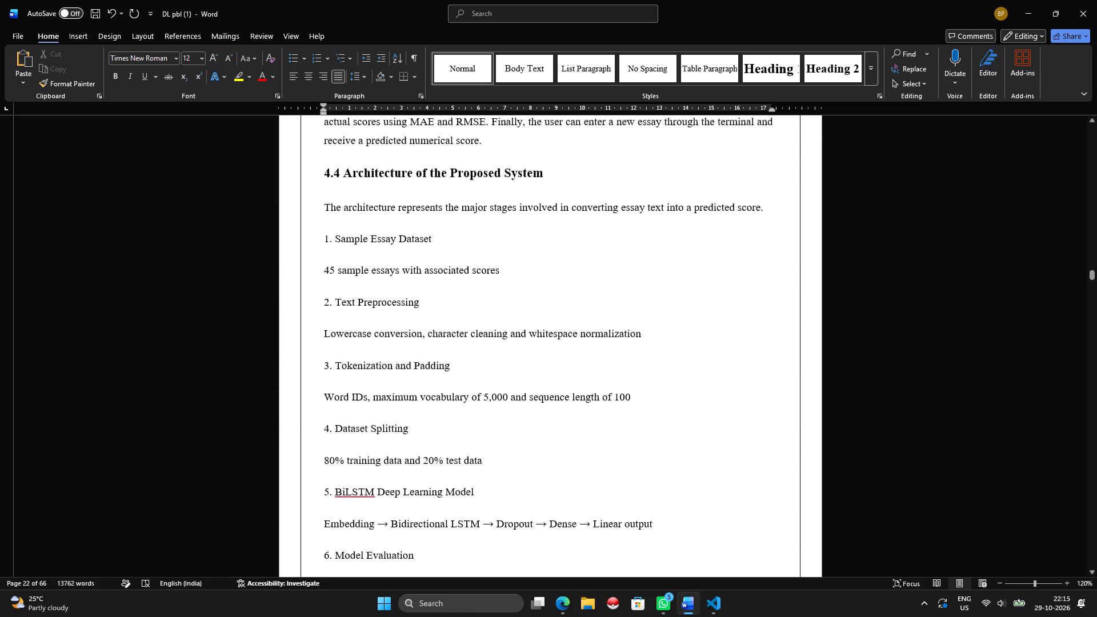
scroll(349, 214, "down", 20)
scroll(346, 214, "down", 10)
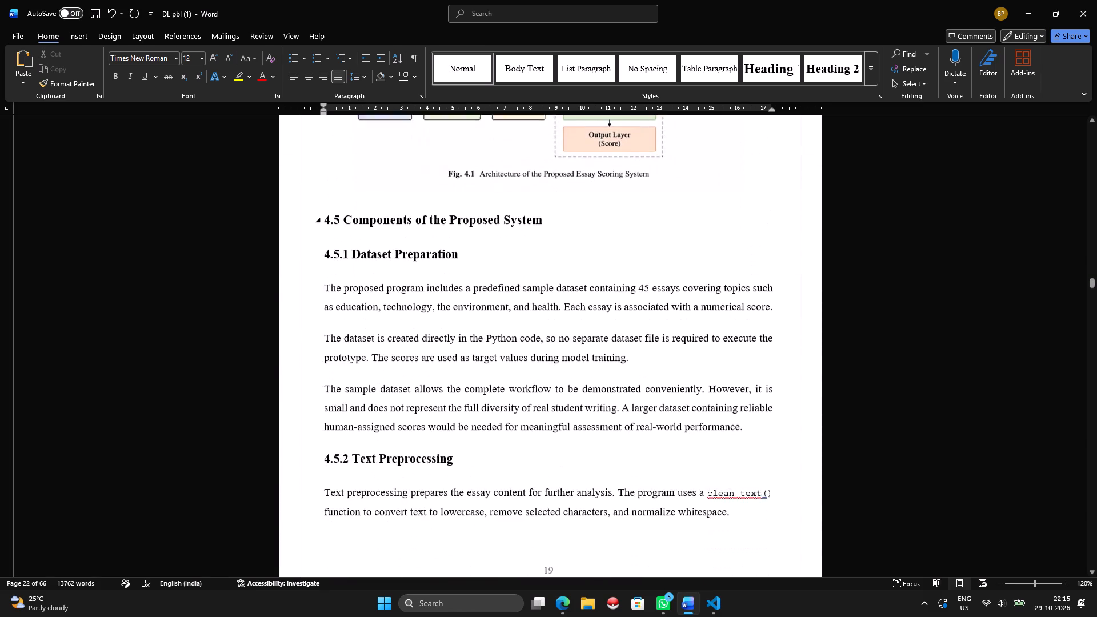
scroll(346, 227, "down", 20)
scroll(346, 227, "down", 3)
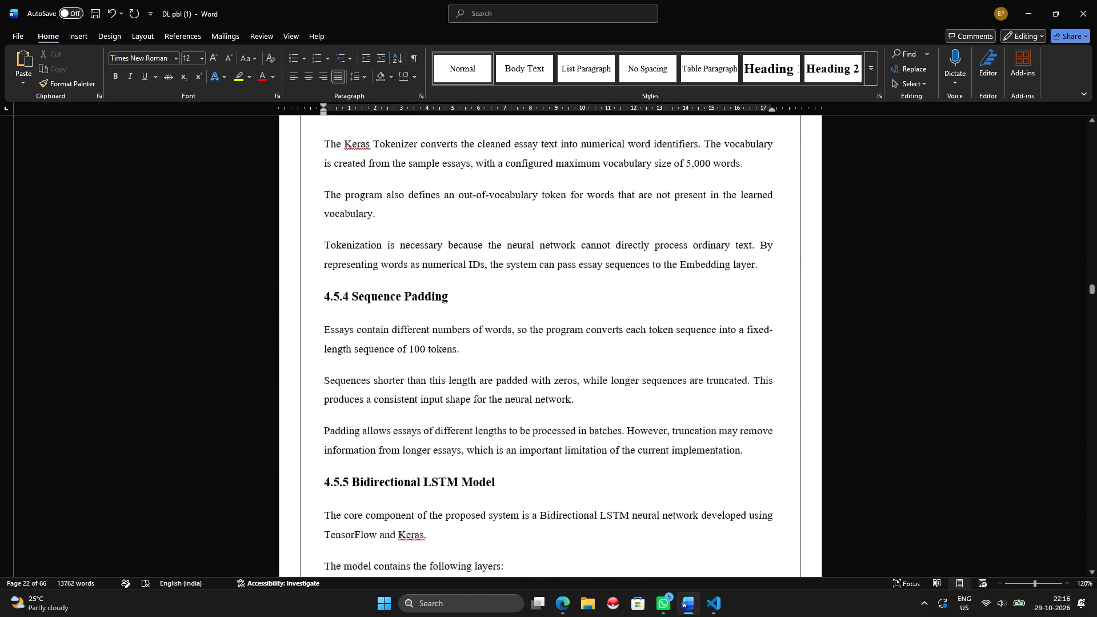
scroll(353, 230, "down", 20)
scroll(353, 230, "down", 11)
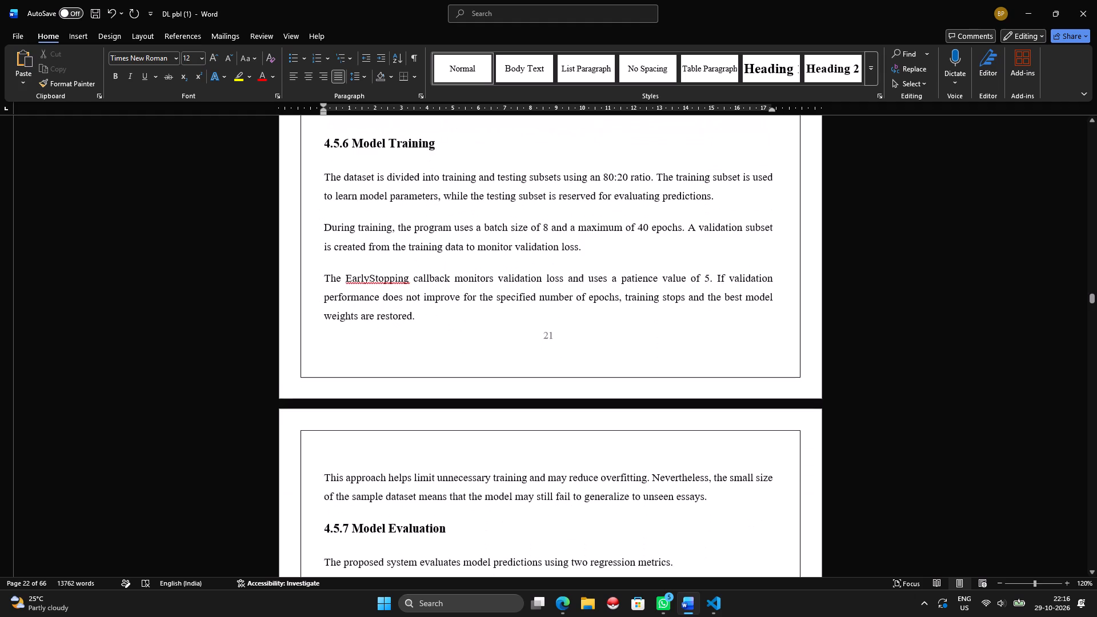
scroll(353, 234, "down", 18)
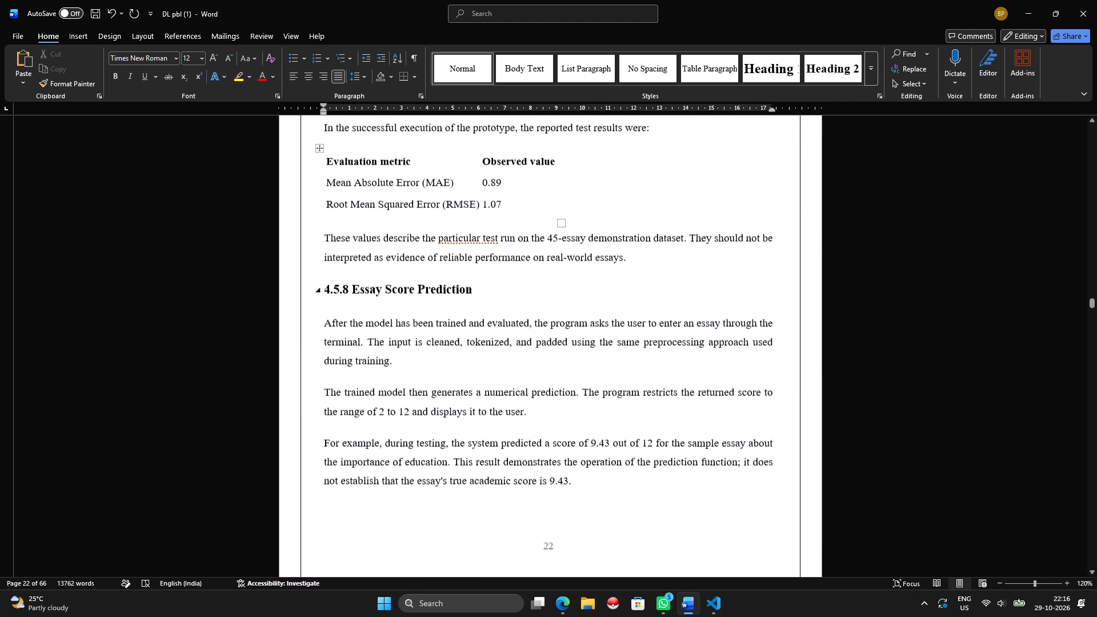
scroll(353, 234, "down", 18)
scroll(353, 248, "down", 6)
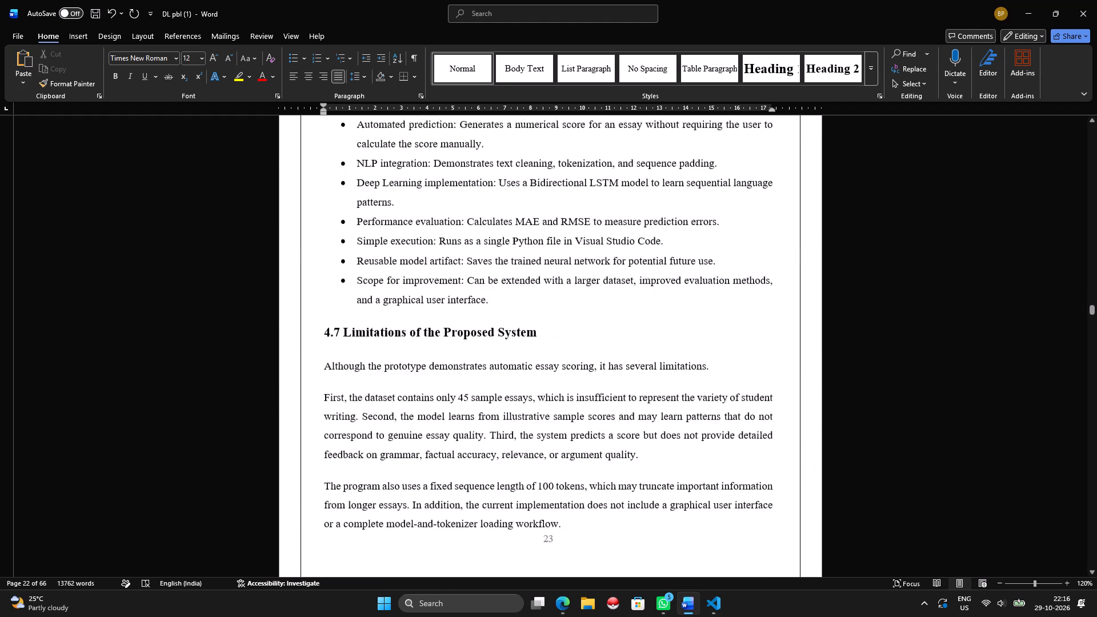
scroll(357, 249, "down", 16)
scroll(358, 250, "up", 3)
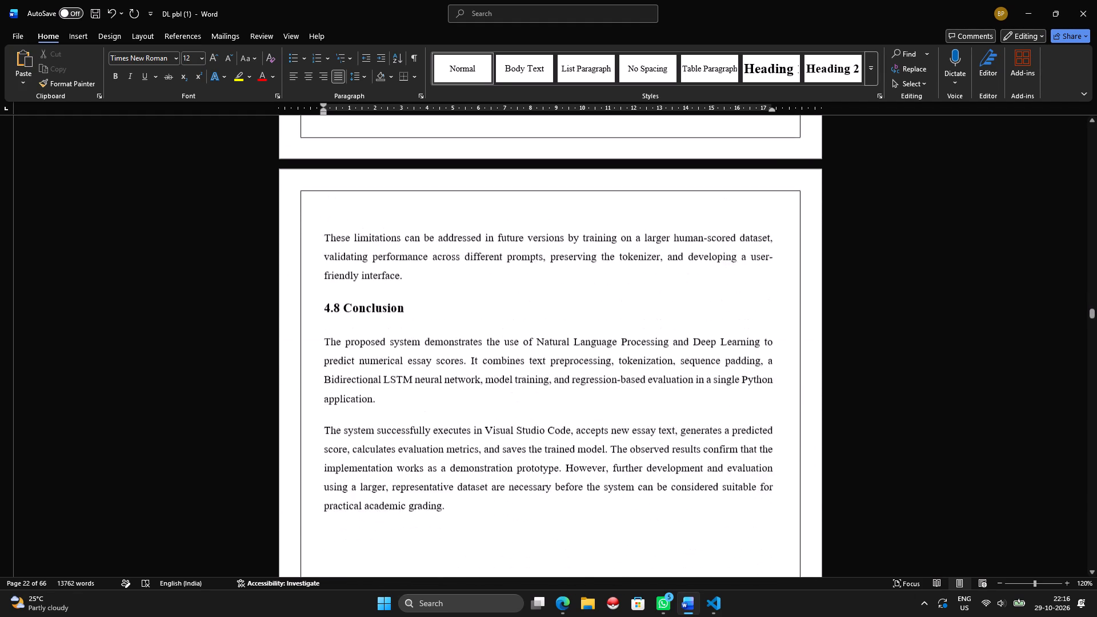
scroll(358, 250, "up", 12)
scroll(377, 247, "down", 9)
scroll(377, 246, "up", 1)
scroll(377, 244, "down", 19)
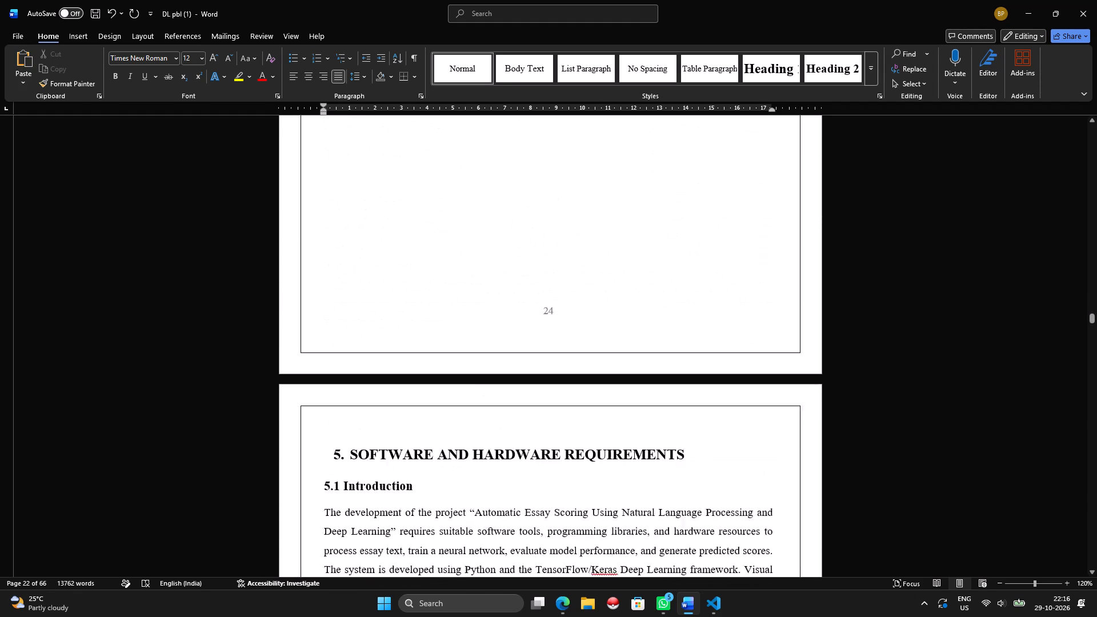
Align the number of the chapter 5 Software and Hardware Requirements heading with the text margin and reduce its hanging indent to about 0.5 cm.
scroll(378, 243, "down", 9)
left_click(333, 238)
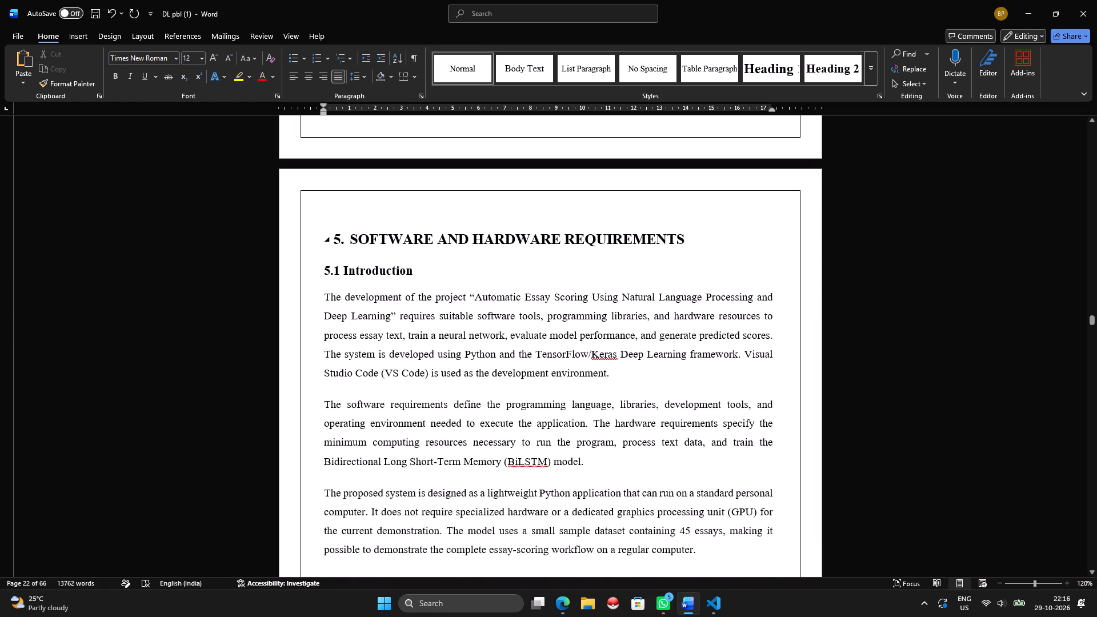
left_click_drag(335, 104, 327, 103)
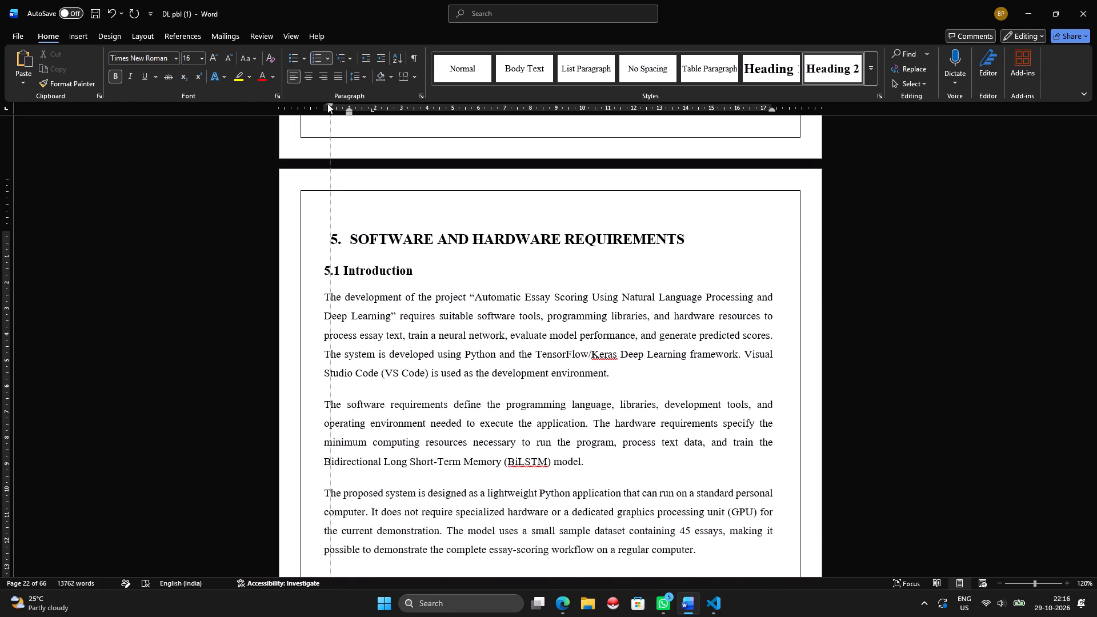
left_click_drag(327, 103, 323, 103)
left_click_drag(348, 108, 343, 108)
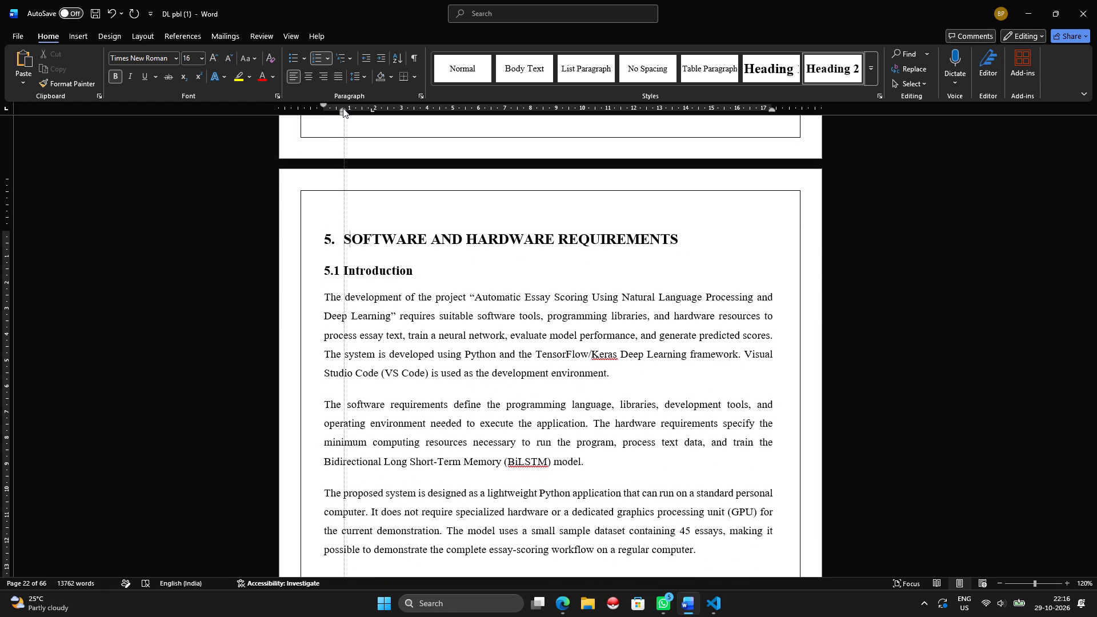
left_click_drag(343, 108, 338, 108)
Examine chapter 5 from 5.1 Introduction to 5.5 Hardware Requirements Summary for content that could be trimmed.
scroll(397, 255, "down", 4)
scroll(398, 260, "up", 4)
scroll(398, 262, "down", 8)
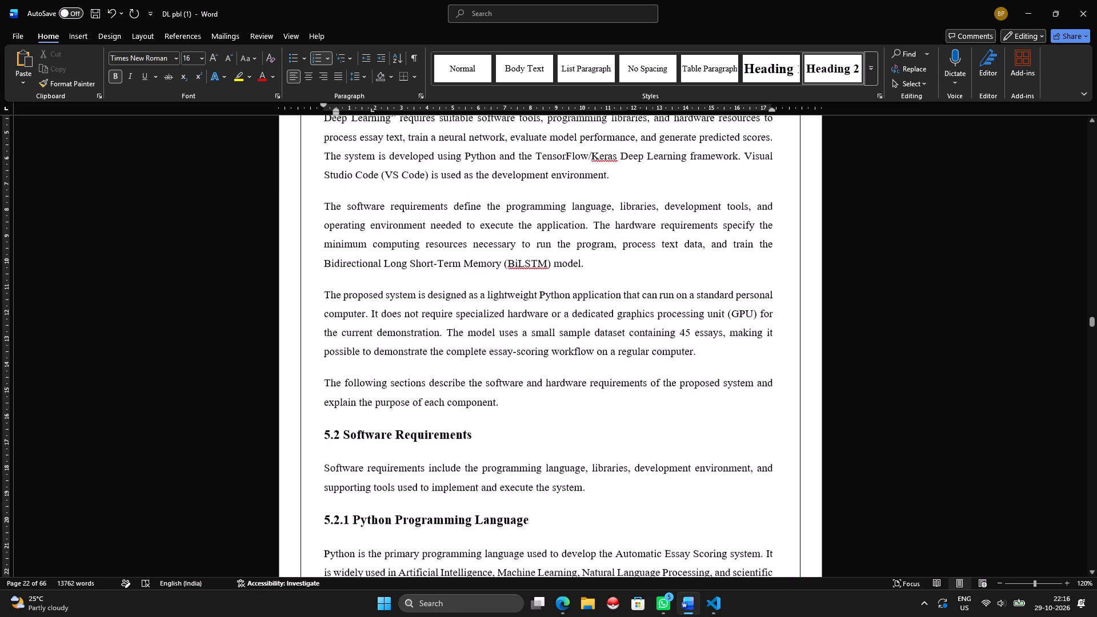
scroll(401, 261, "down", 8)
scroll(402, 257, "up", 1)
scroll(403, 257, "down", 14)
scroll(406, 256, "down", 13)
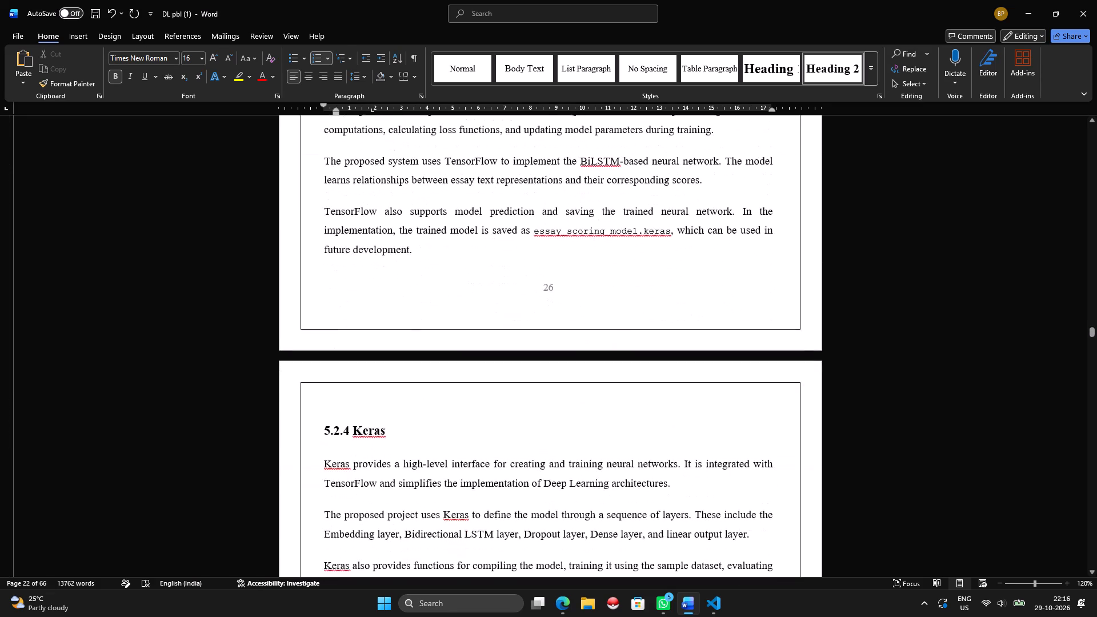
scroll(406, 260, "down", 12)
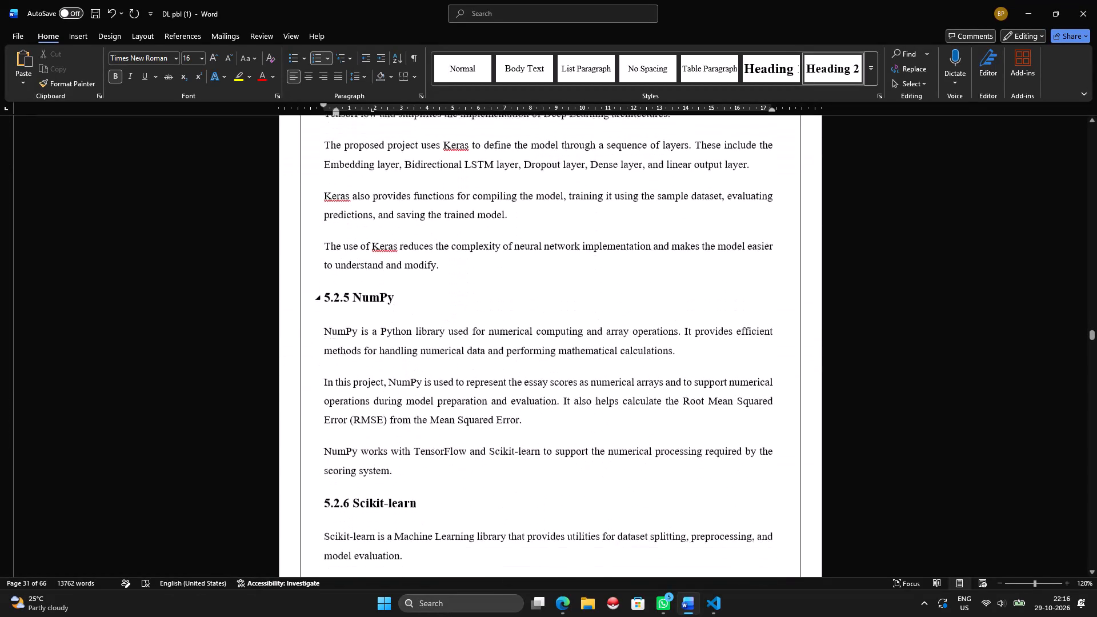
scroll(411, 265, "down", 4)
scroll(411, 265, "up", 1)
scroll(411, 265, "down", 16)
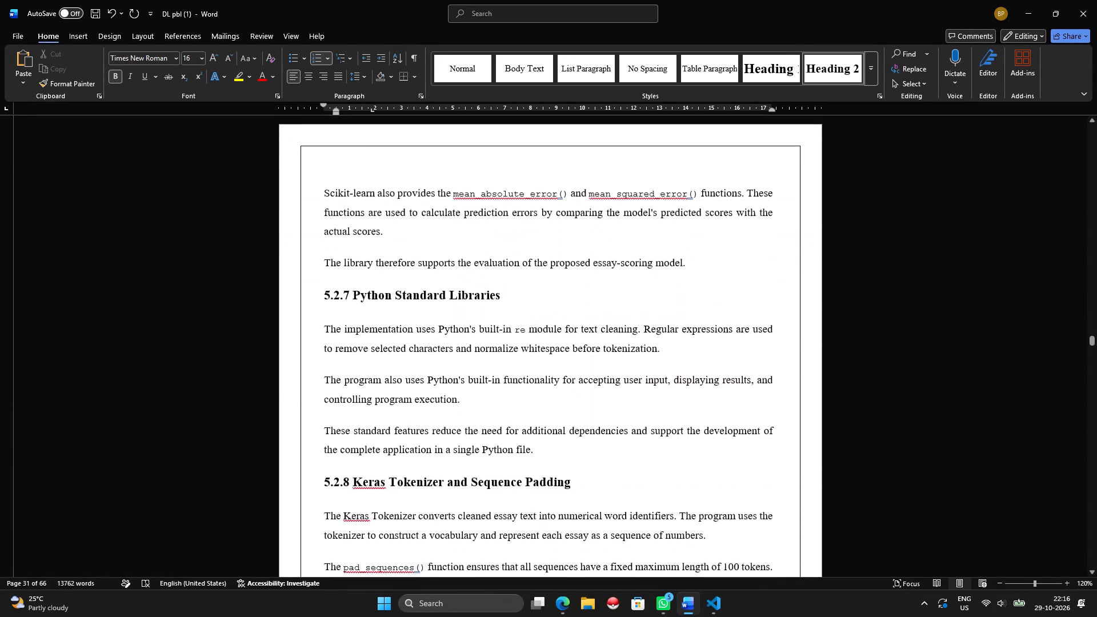
scroll(424, 261, "down", 20)
scroll(424, 261, "down", 20)
scroll(424, 261, "down", 2)
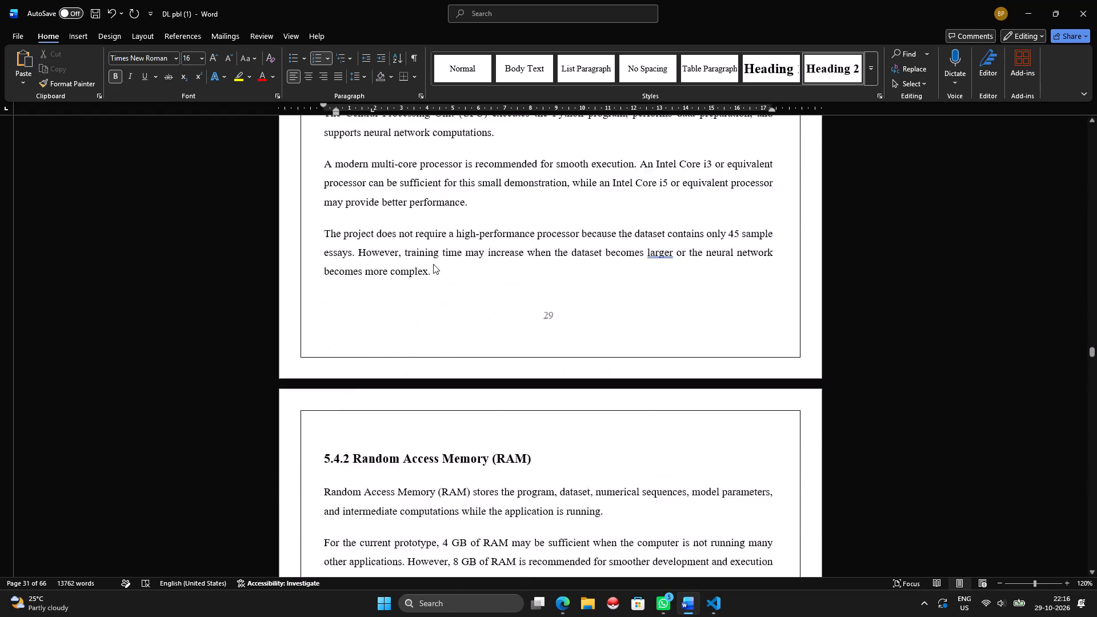
scroll(433, 264, "down", 20)
scroll(433, 264, "down", 20)
scroll(433, 264, "down", 2)
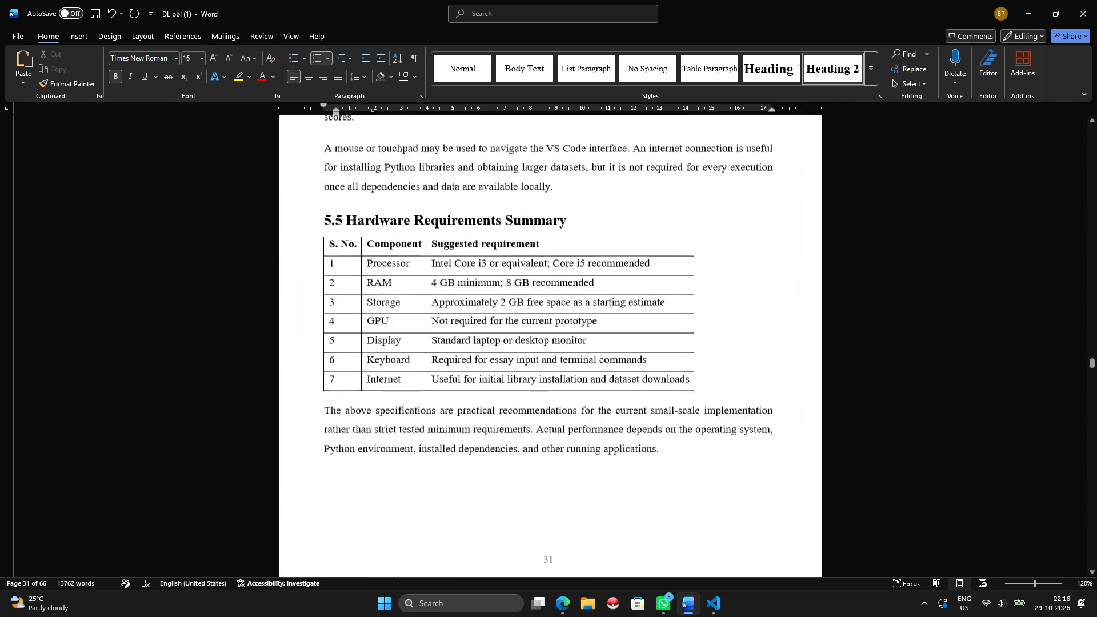
scroll(437, 255, "down", 10)
Re-examine chapter 5 backwards from the hardware requirements sections to the chapter heading, looking for removable content.
scroll(439, 255, "up", 17)
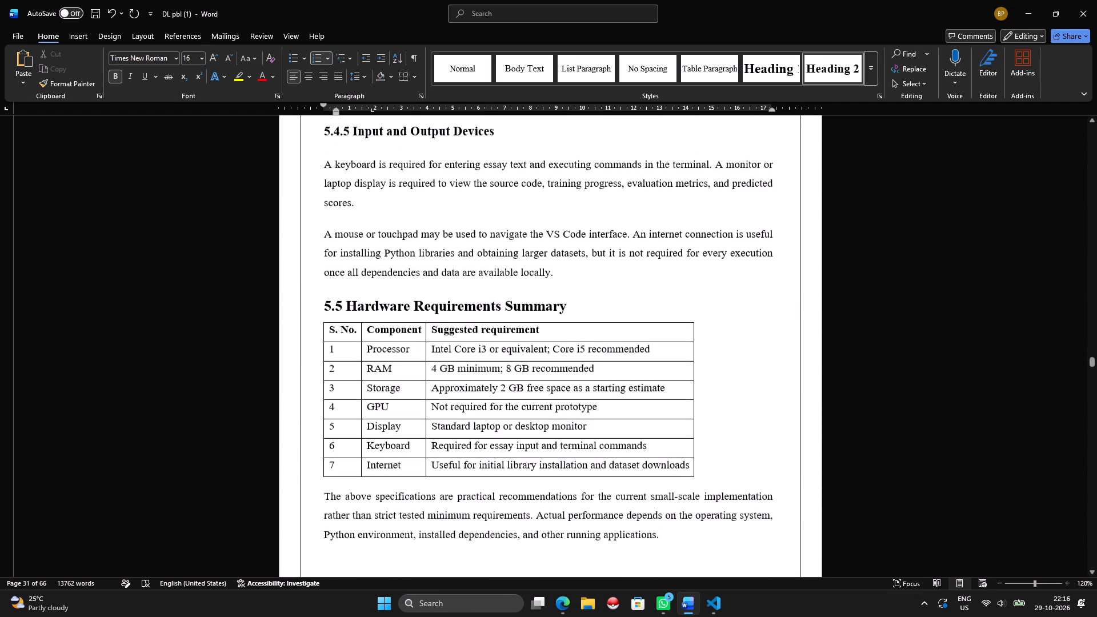
scroll(499, 261, "up", 18)
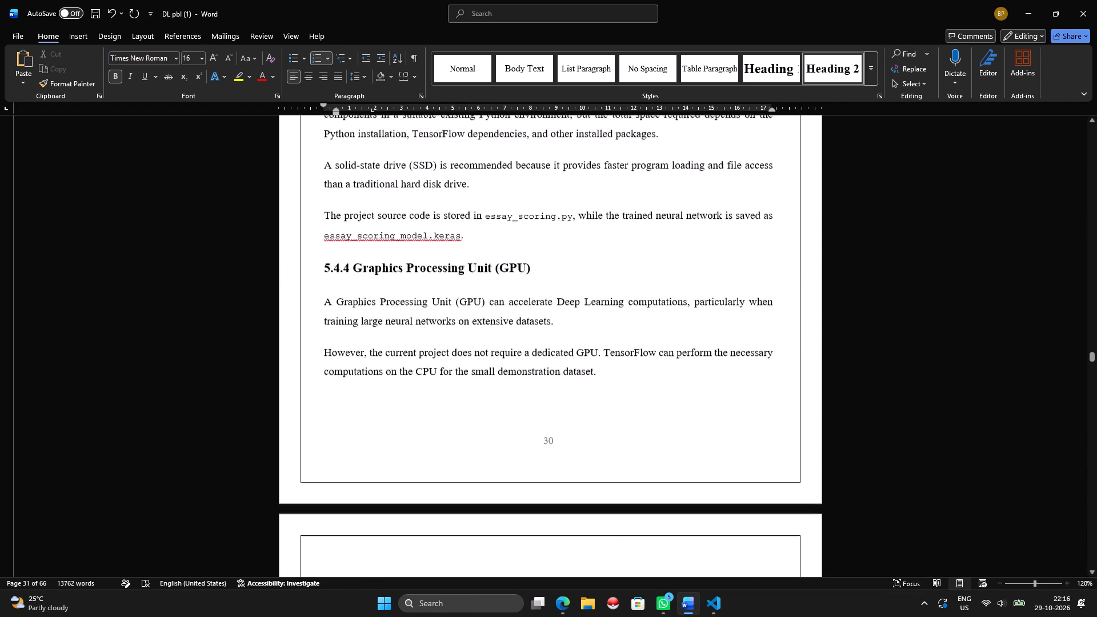
scroll(513, 269, "up", 8)
scroll(515, 269, "up", 15)
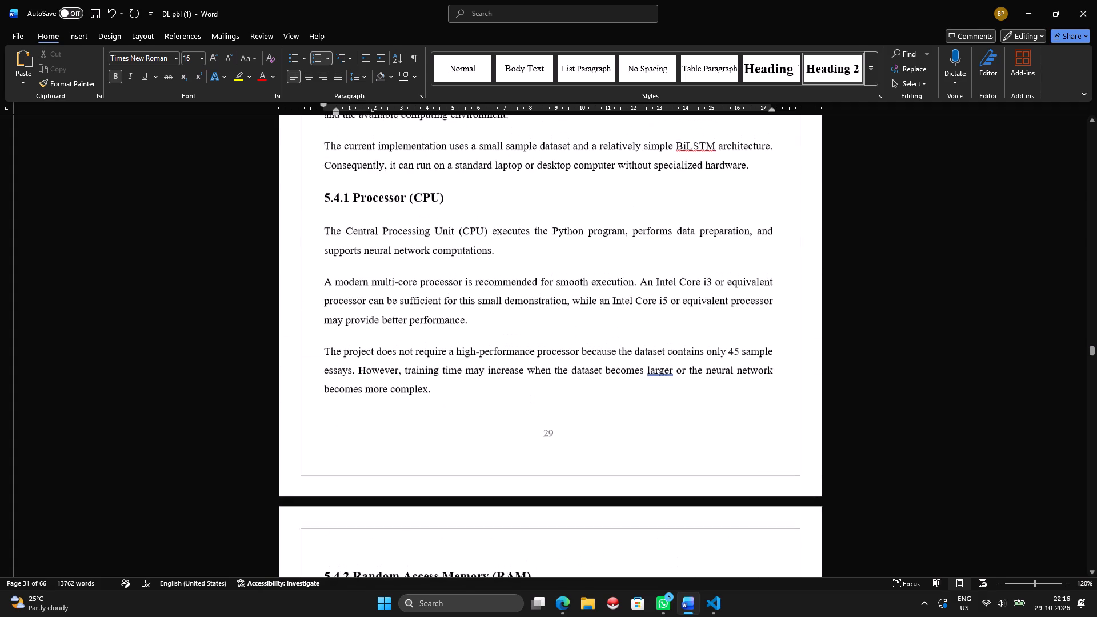
scroll(564, 265, "up", 9)
scroll(450, 286, "up", 1)
scroll(448, 287, "down", 5)
scroll(407, 287, "up", 10)
scroll(418, 277, "down", 1)
scroll(428, 272, "up", 14)
scroll(430, 272, "down", 3)
scroll(430, 272, "up", 4)
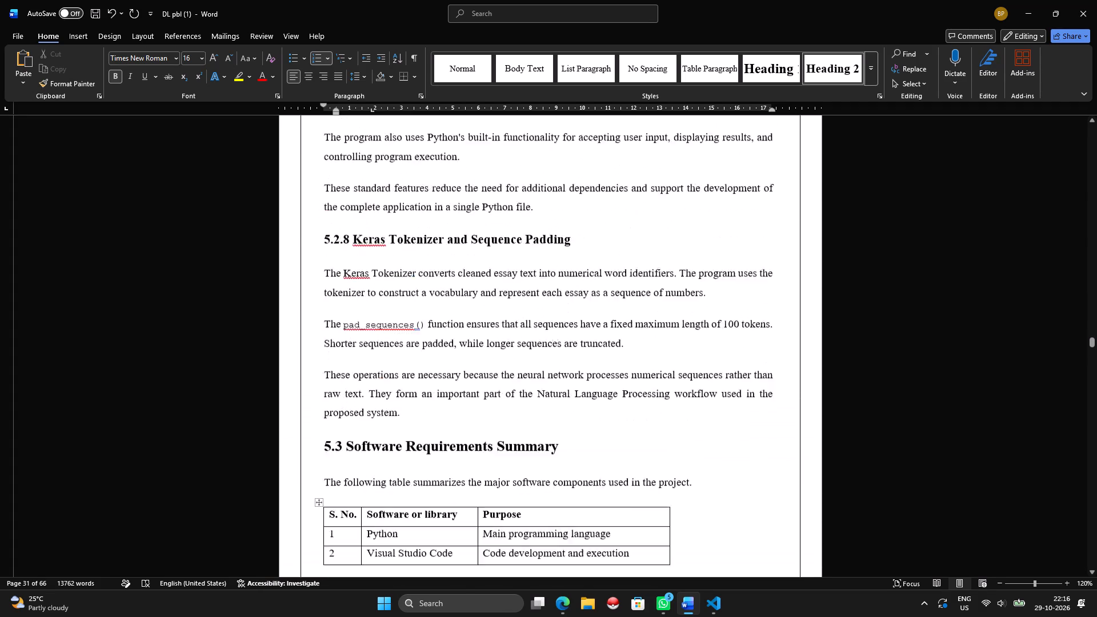
scroll(430, 272, "up", 8)
scroll(430, 272, "down", 1)
scroll(430, 272, "up", 20)
scroll(430, 272, "up", 1)
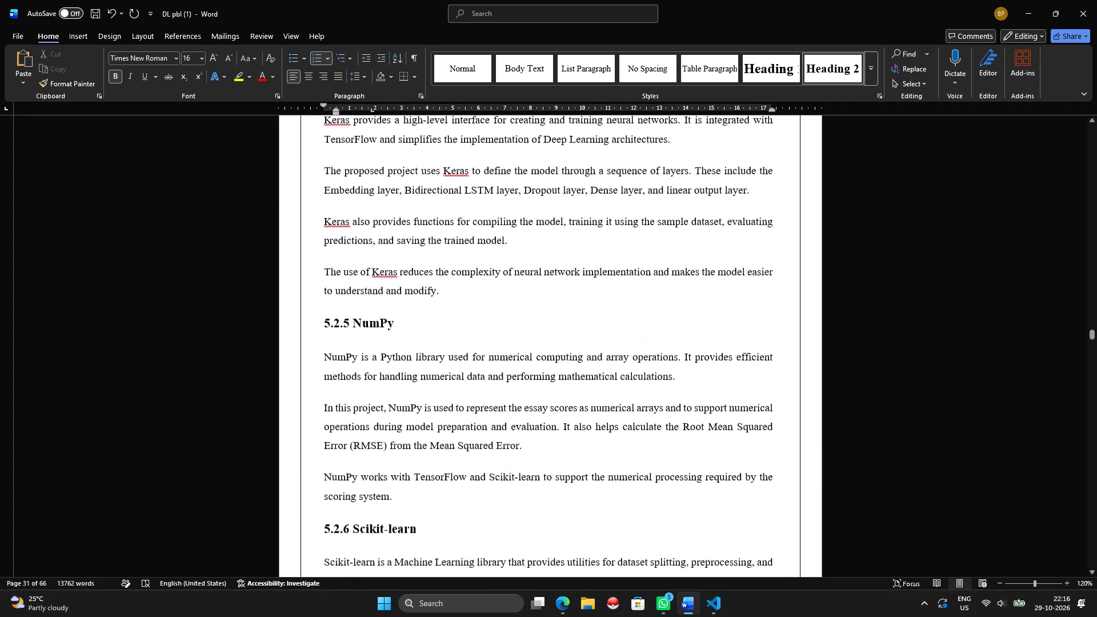
scroll(430, 272, "up", 5)
scroll(430, 272, "up", 20)
scroll(430, 272, "up", 6)
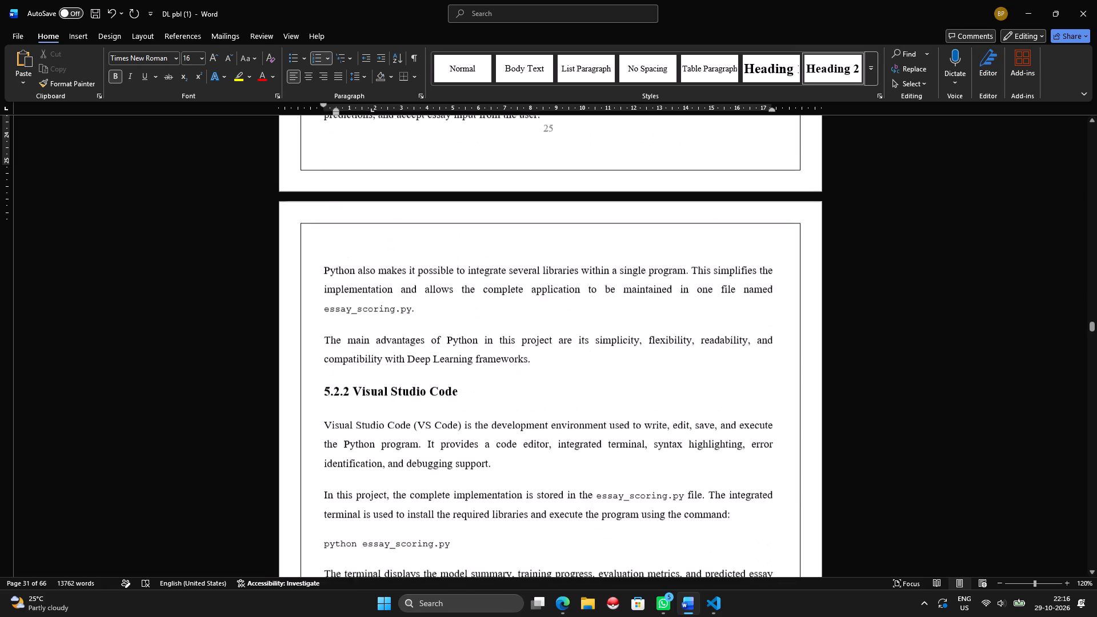
scroll(430, 272, "up", 20)
scroll(430, 272, "up", 1)
scroll(430, 272, "down", 5)
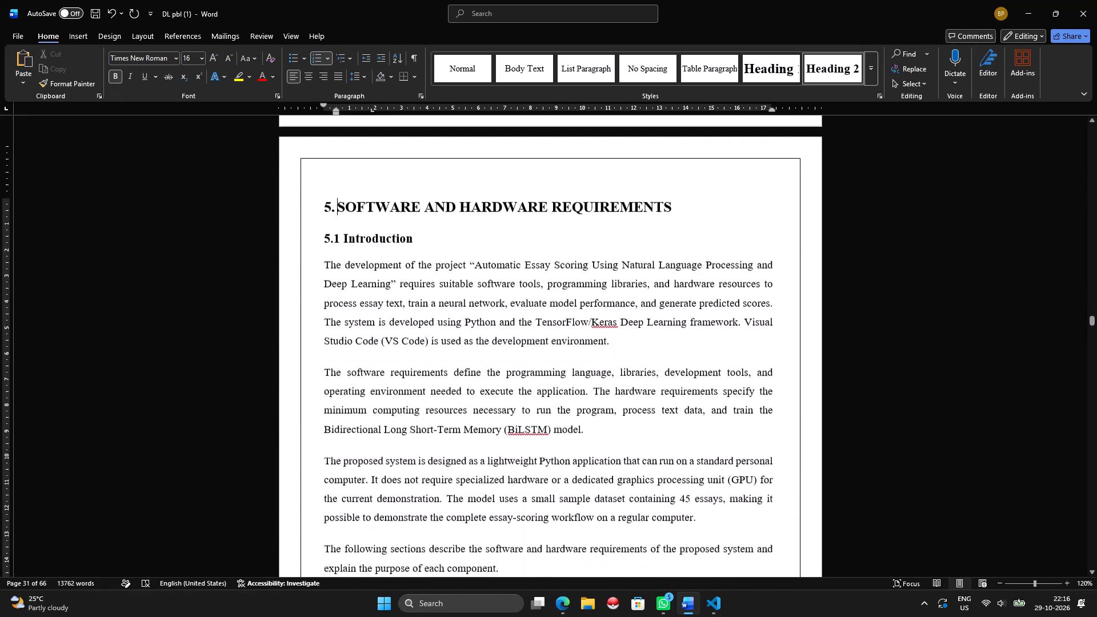
Check the 5.2 Software Requirements subsections and the page layout of the 5.3 Software Requirements Summary table.
scroll(430, 272, "down", 7)
scroll(355, 281, "down", 19)
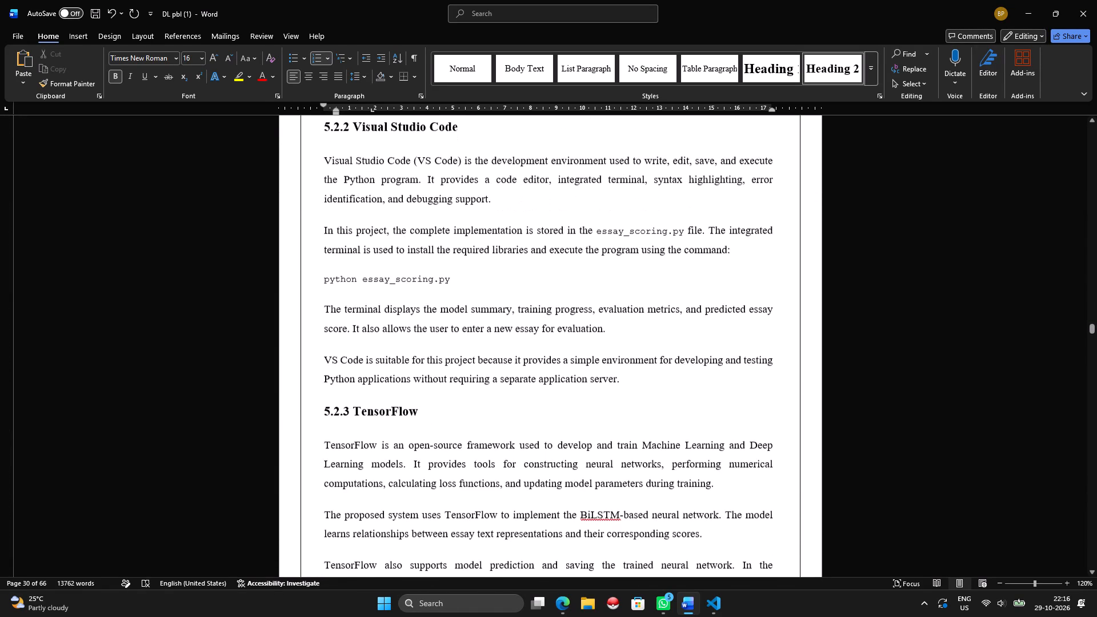
scroll(357, 278, "down", 4)
scroll(356, 281, "up", 7)
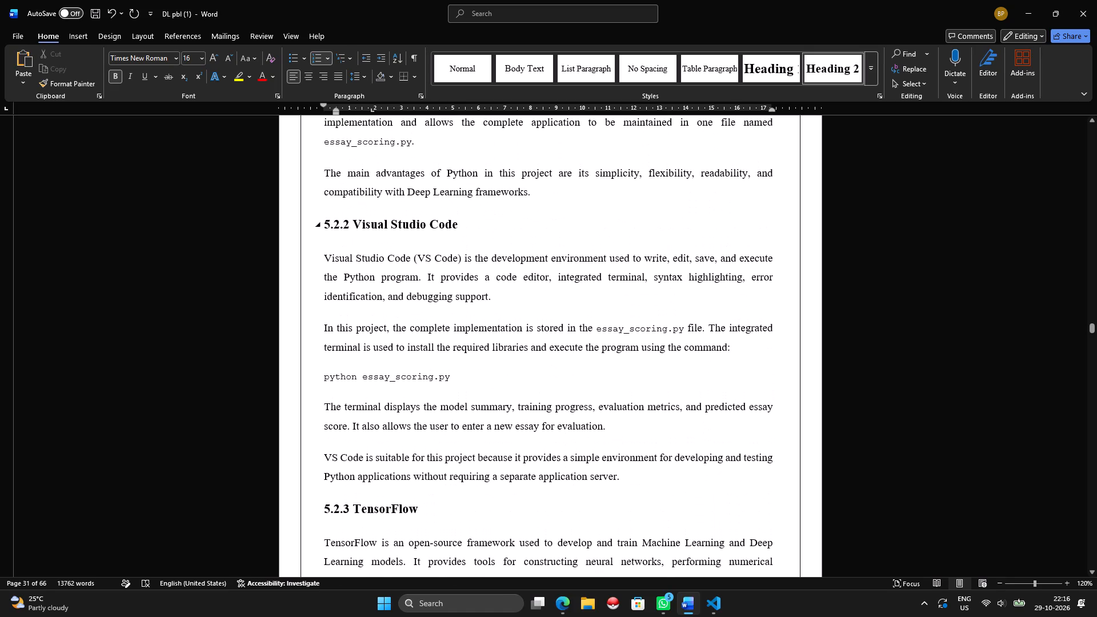
scroll(343, 260, "down", 6)
scroll(348, 266, "down", 16)
scroll(367, 289, "down", 17)
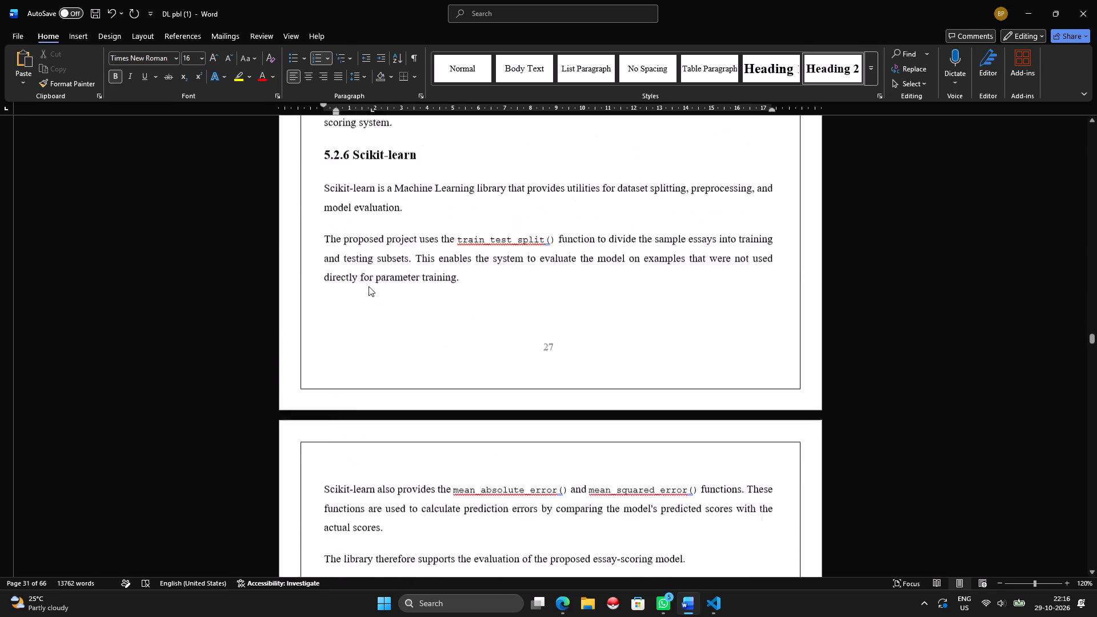
scroll(369, 286, "down", 15)
scroll(369, 288, "down", 12)
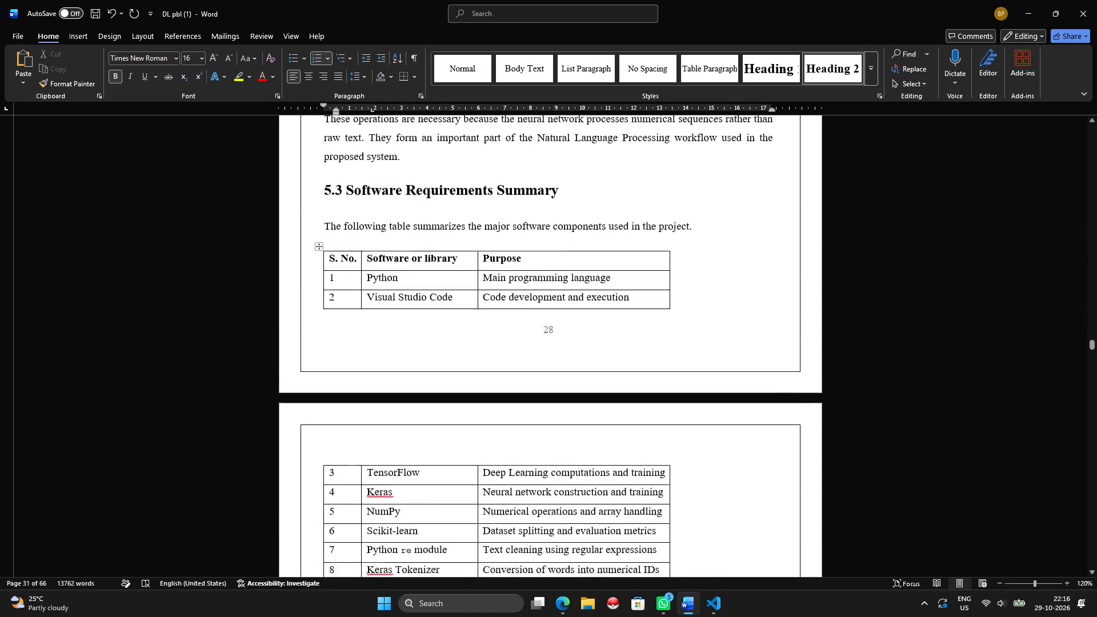
scroll(369, 290, "down", 7)
scroll(442, 275, "up", 11)
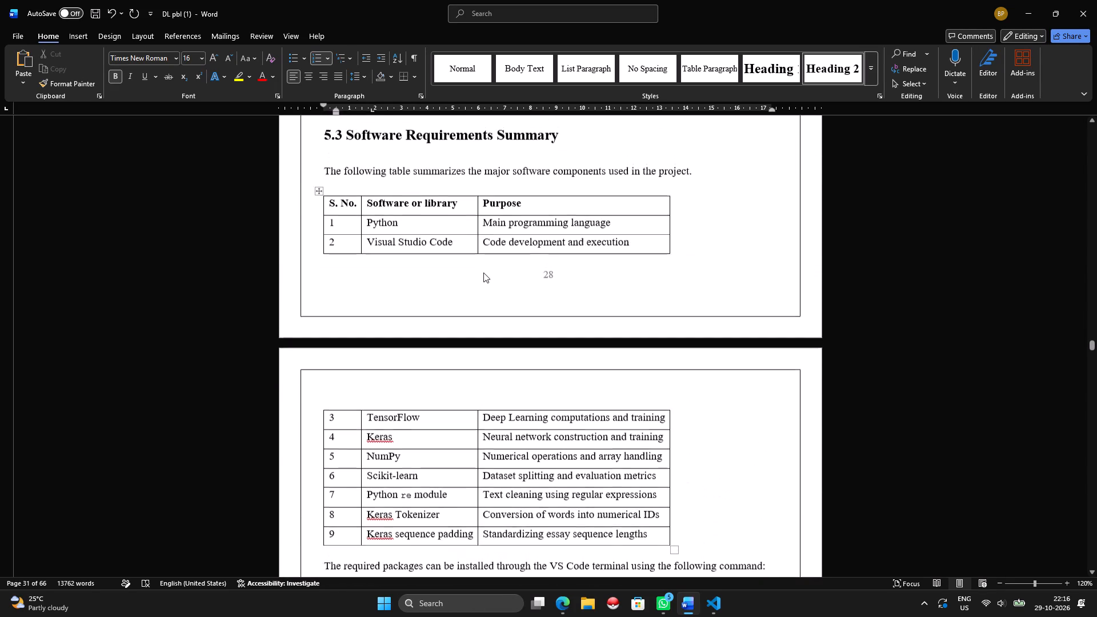
Delete sections 5.2.6 Scikit-learn, 5.2.7 Python Standard Libraries and 5.2.8 Keras Tokenizer and Sequence Padding.
scroll(483, 273, "up", 4)
scroll(435, 279, "up", 6)
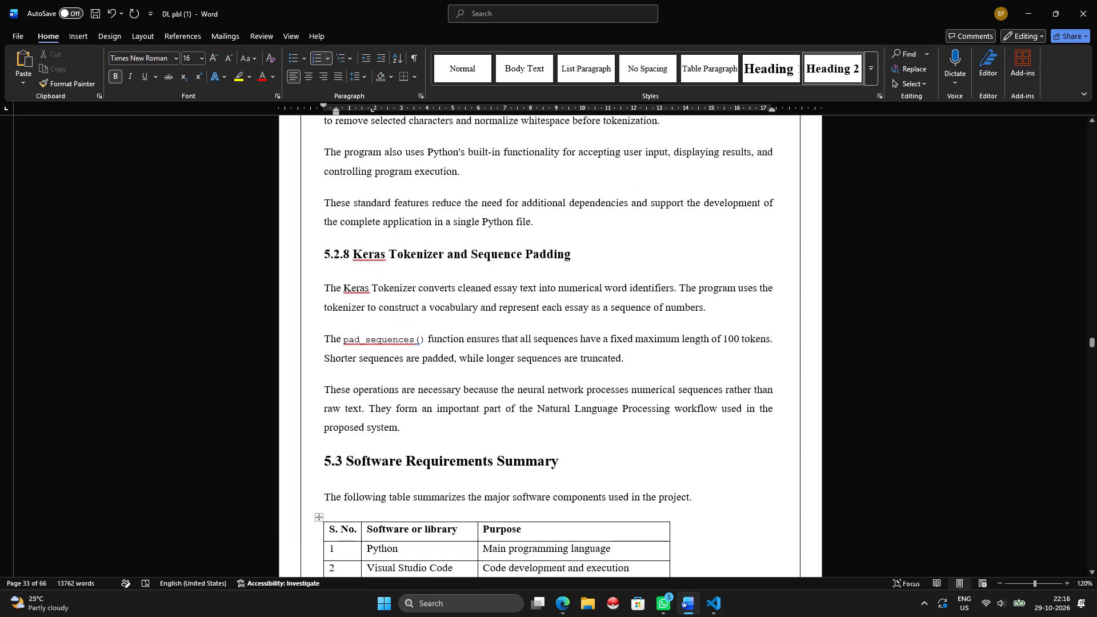
left_click_drag(403, 429, 301, 153)
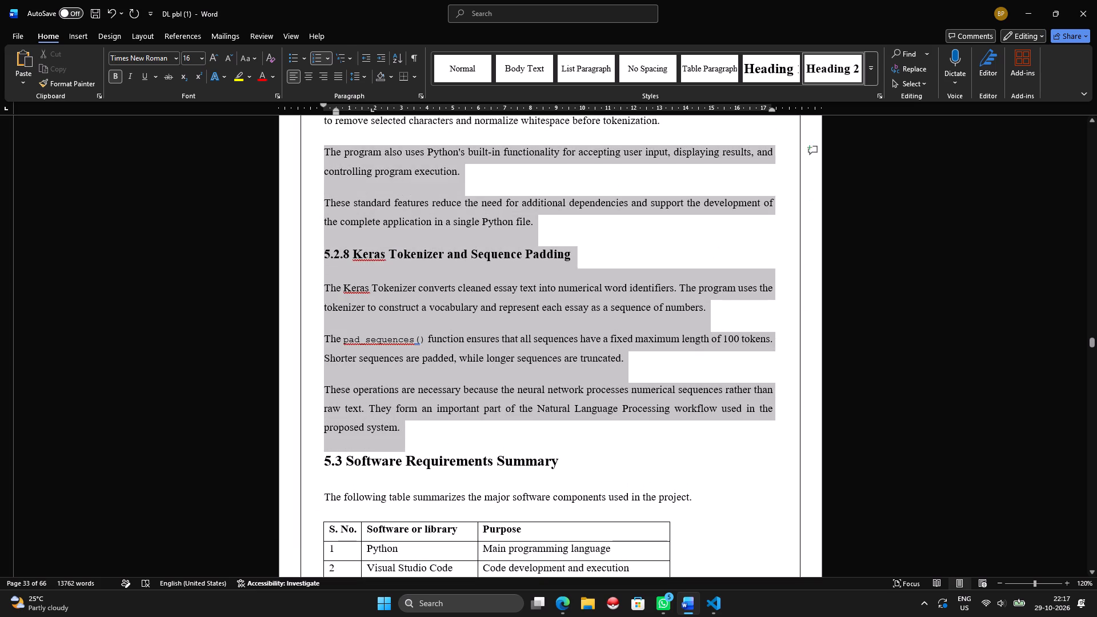
left_click_drag(301, 153, 337, 78)
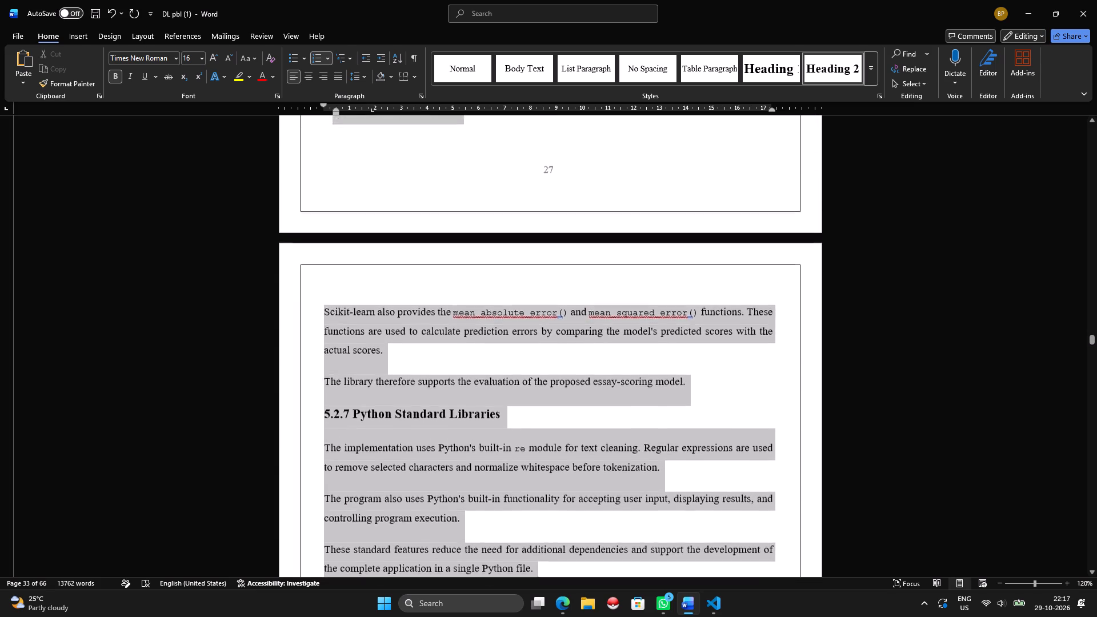
left_click_drag(337, 78, 317, 136)
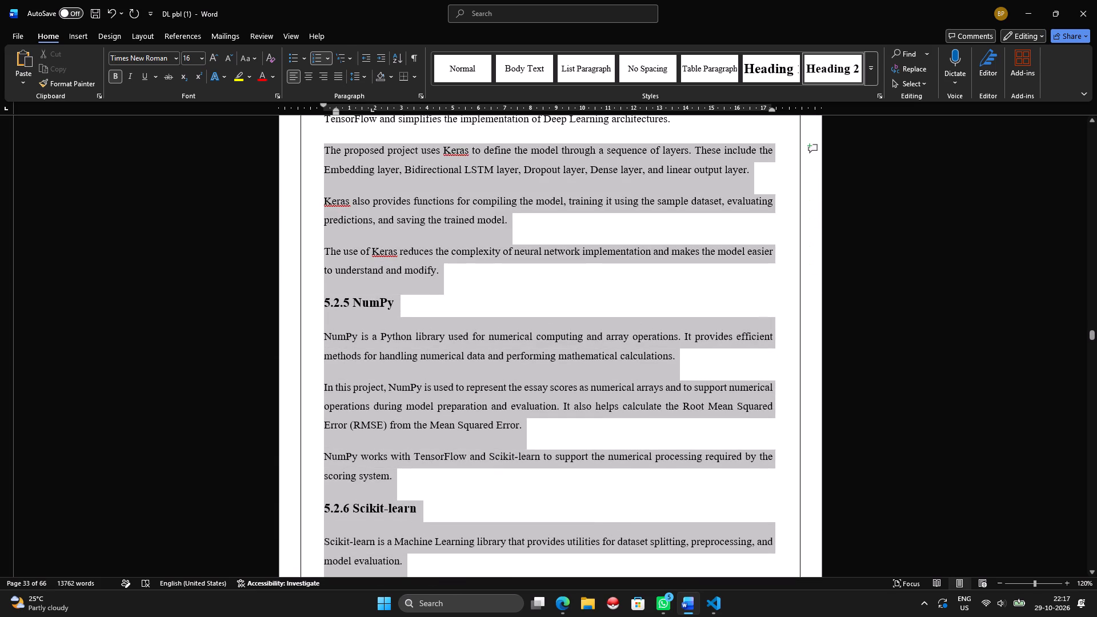
left_click_drag(317, 136, 325, 529)
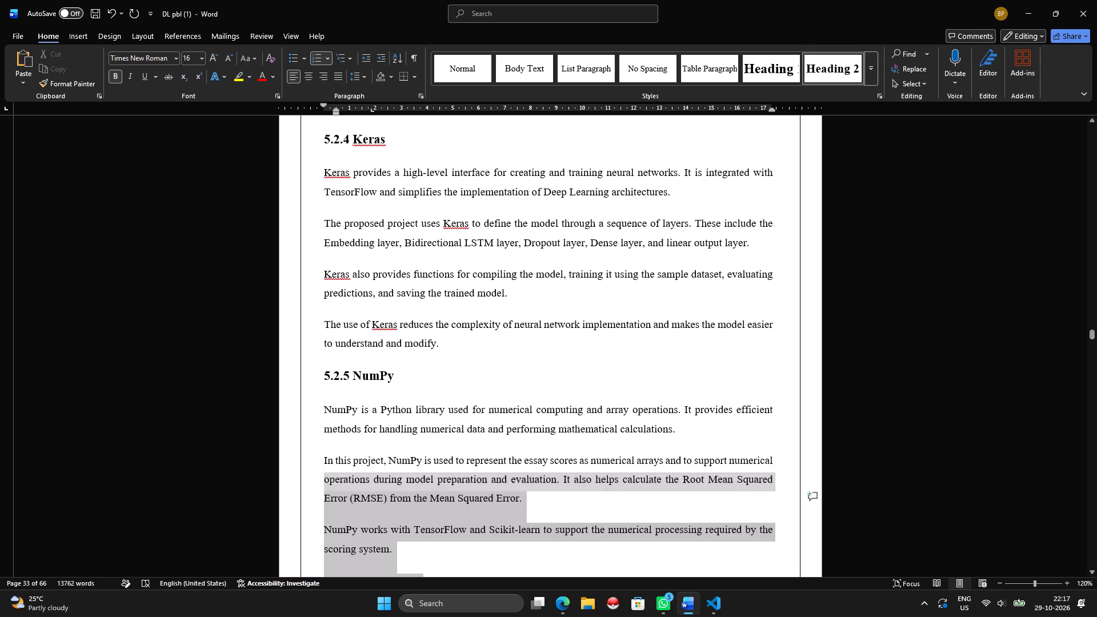
left_click_drag(325, 529, 318, 485)
key("BackSpace")
Delete sections 5.4.4 Graphics Processing Unit (GPU) and 5.4.5 Input and Output Devices from the hardware requirements.
scroll(326, 462, "down", 13)
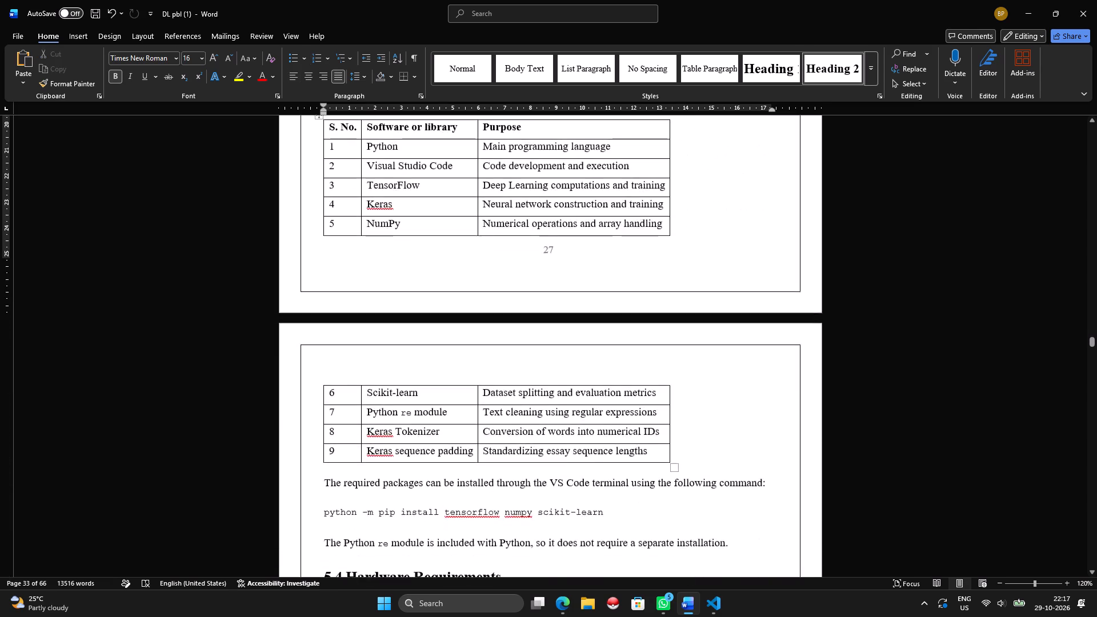
scroll(409, 422, "down", 12)
scroll(403, 347, "down", 4)
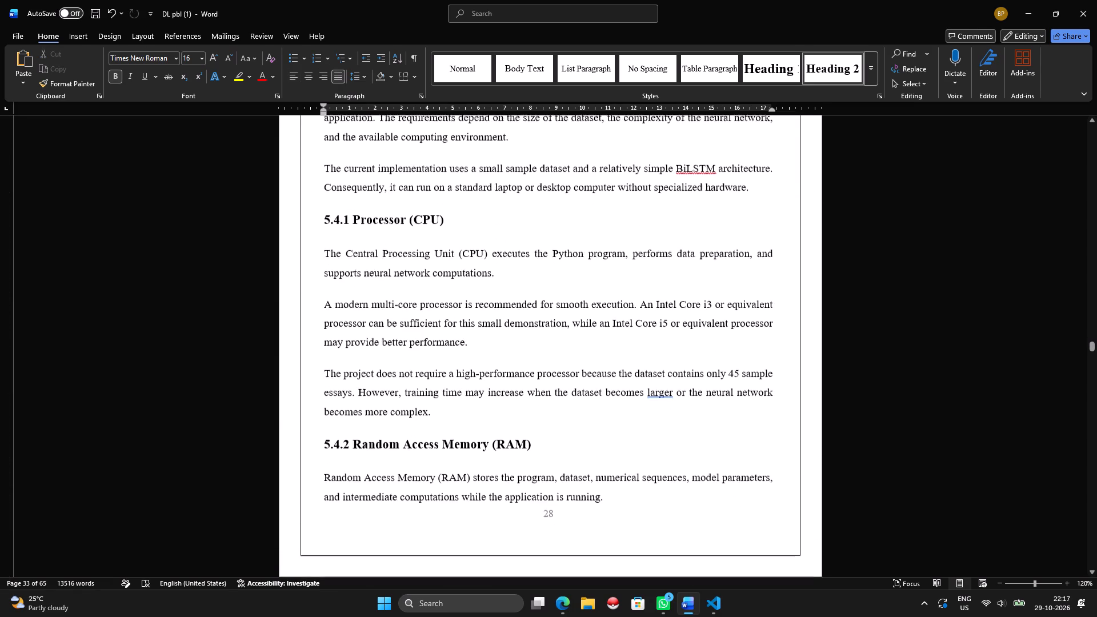
scroll(400, 350, "down", 20)
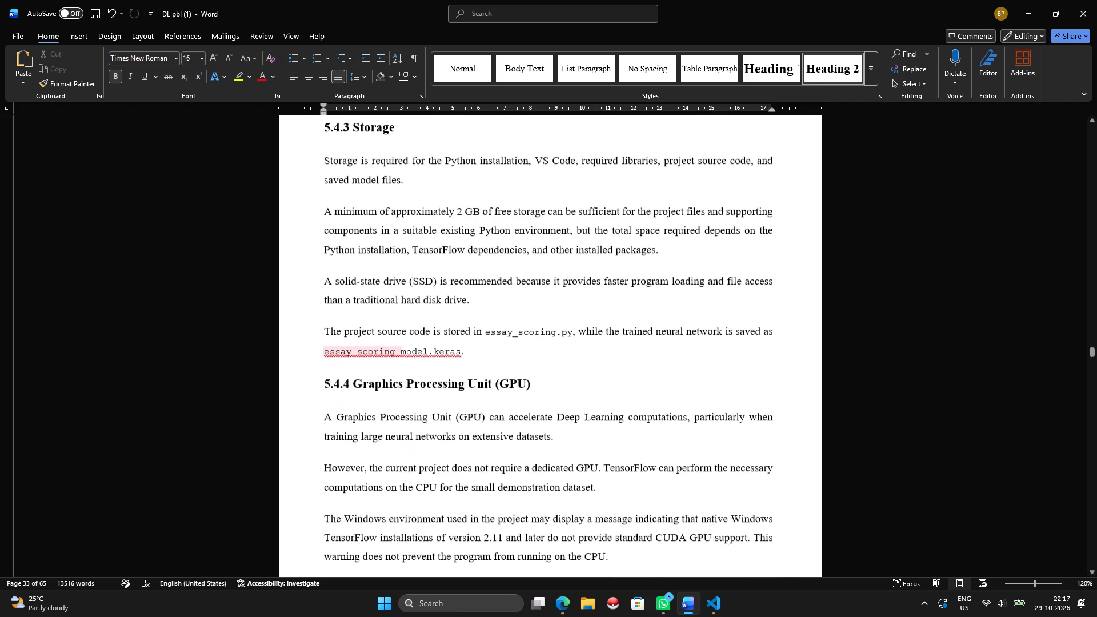
scroll(395, 341, "down", 18)
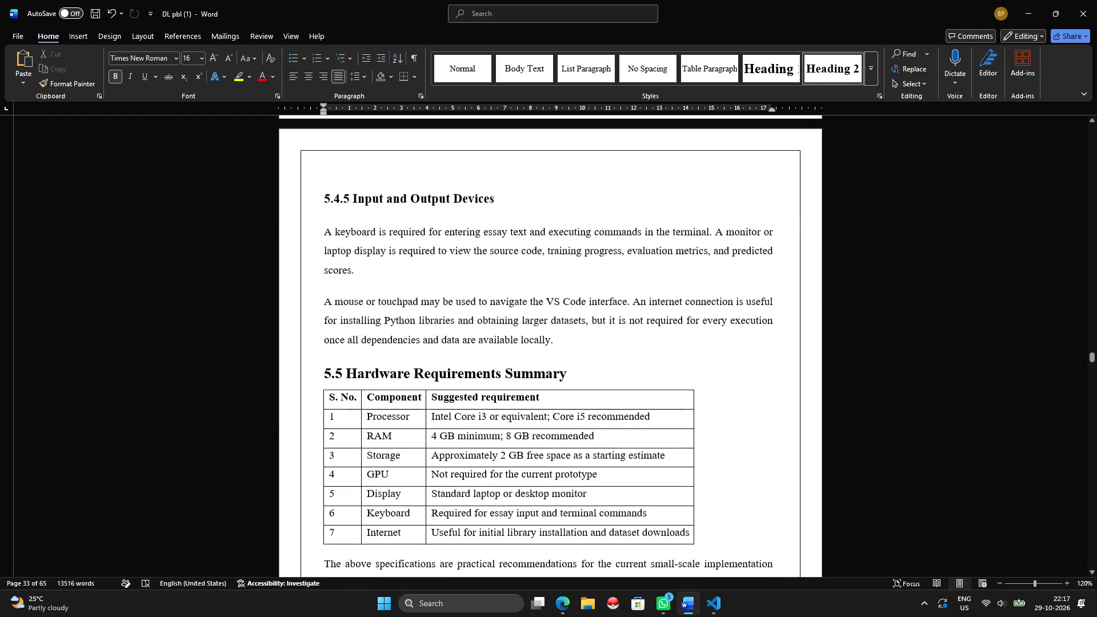
scroll(371, 347, "up", 15)
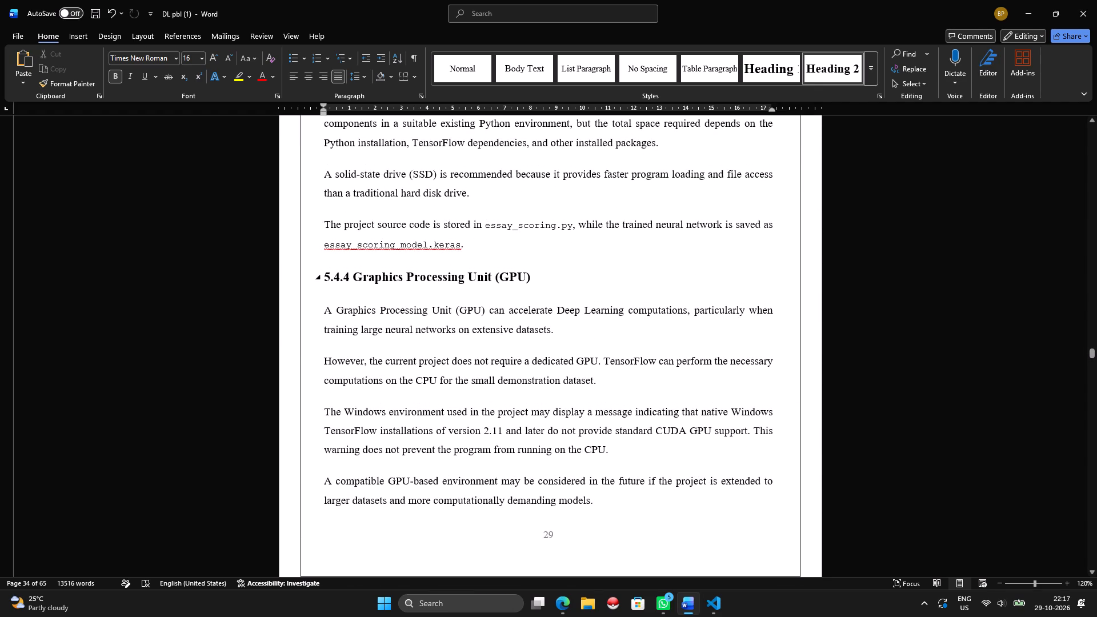
left_click_drag(326, 276, 584, 331)
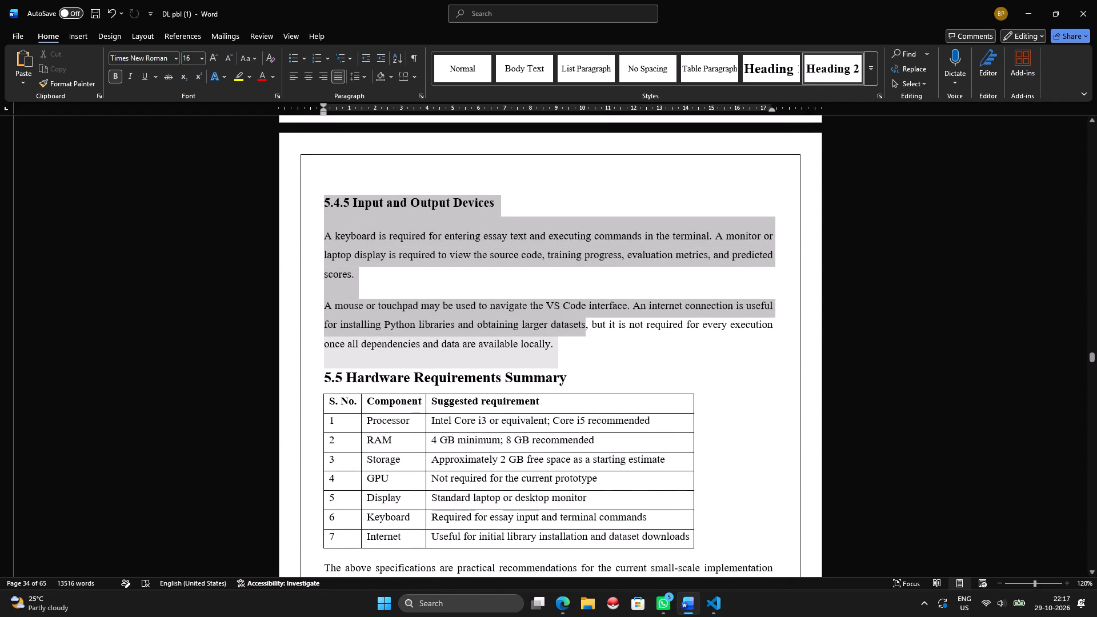
left_click_drag(584, 331, 585, 349)
key("BackSpace")
Remove the blank lines above the 5.6 Conclusion heading.
scroll(546, 359, "down", 1)
scroll(544, 359, "up", 1)
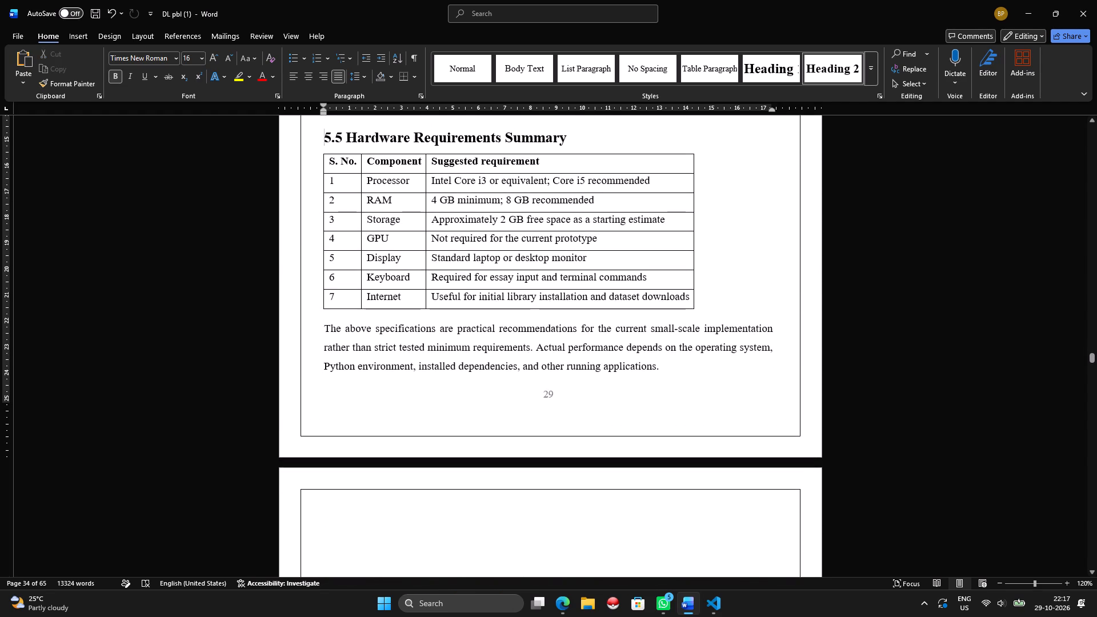
scroll(544, 359, "down", 6)
left_click(377, 413)
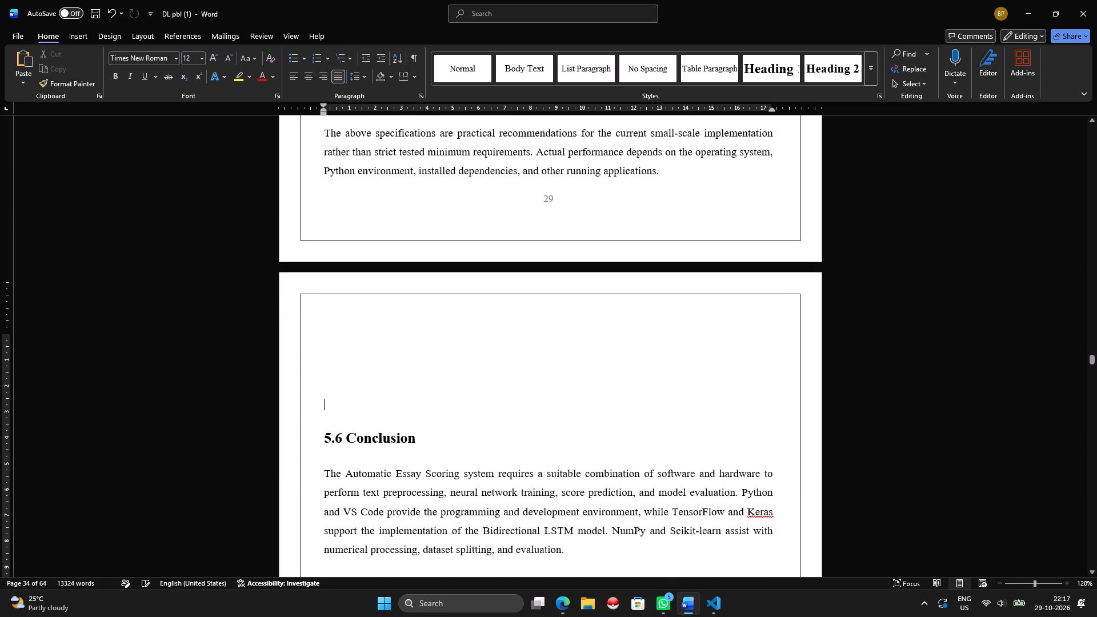
key("BackSpace")
key("BackSpace")
key("BackSpace")
Examine the chapter 5 conclusion and chapter 6 from 6.1 Introduction to 6.4 System Workflow for content that could be trimmed.
scroll(386, 407, "down", 9)
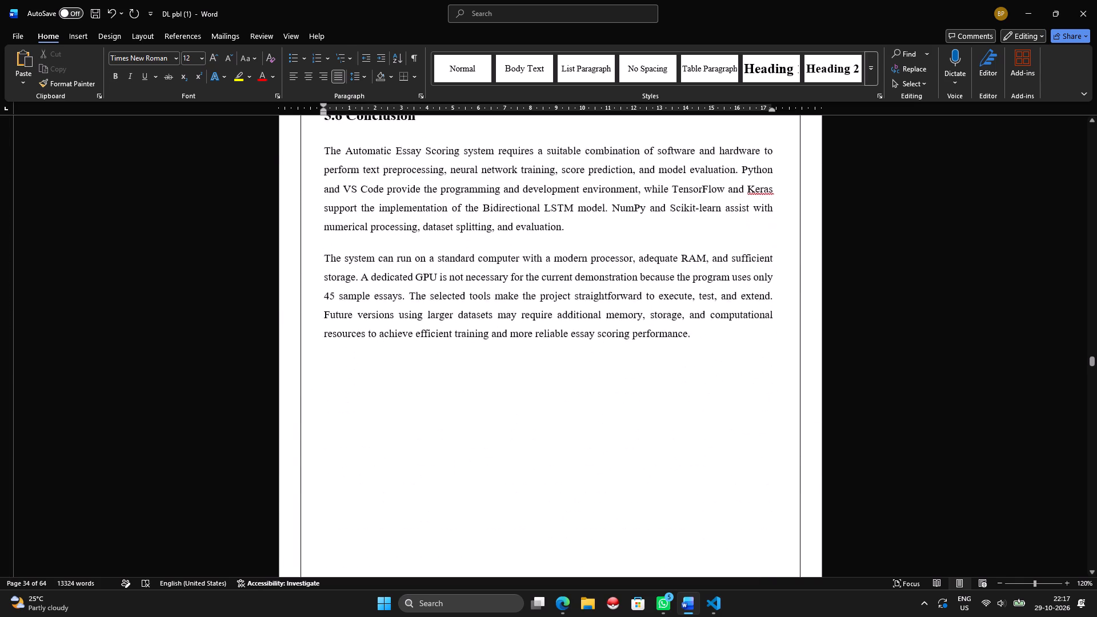
scroll(386, 405, "down", 19)
scroll(358, 370, "down", 3)
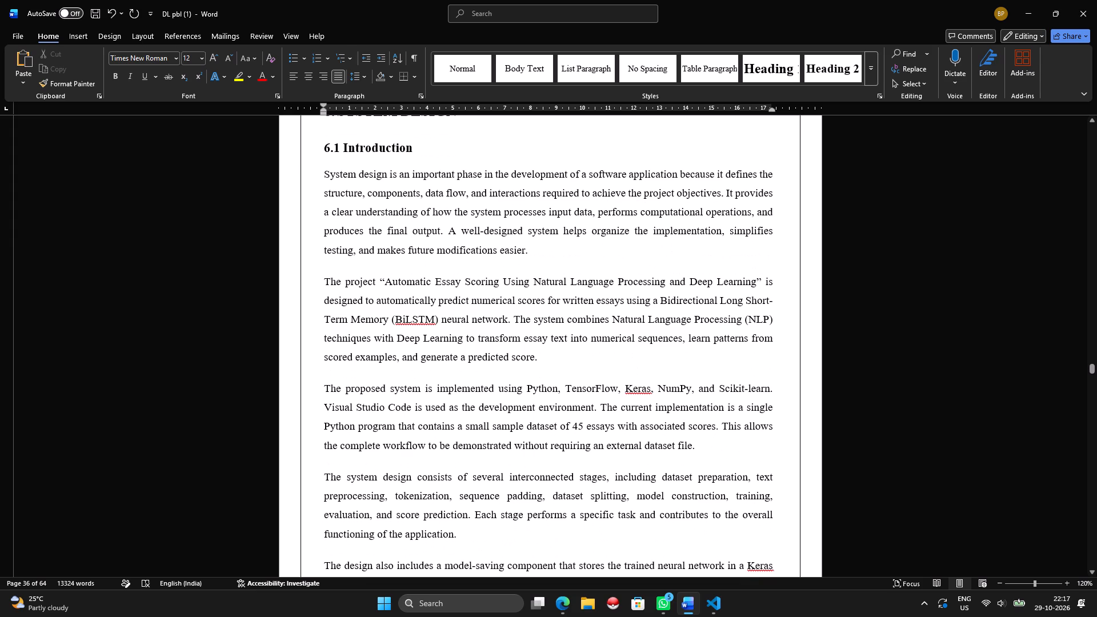
scroll(330, 294, "down", 9)
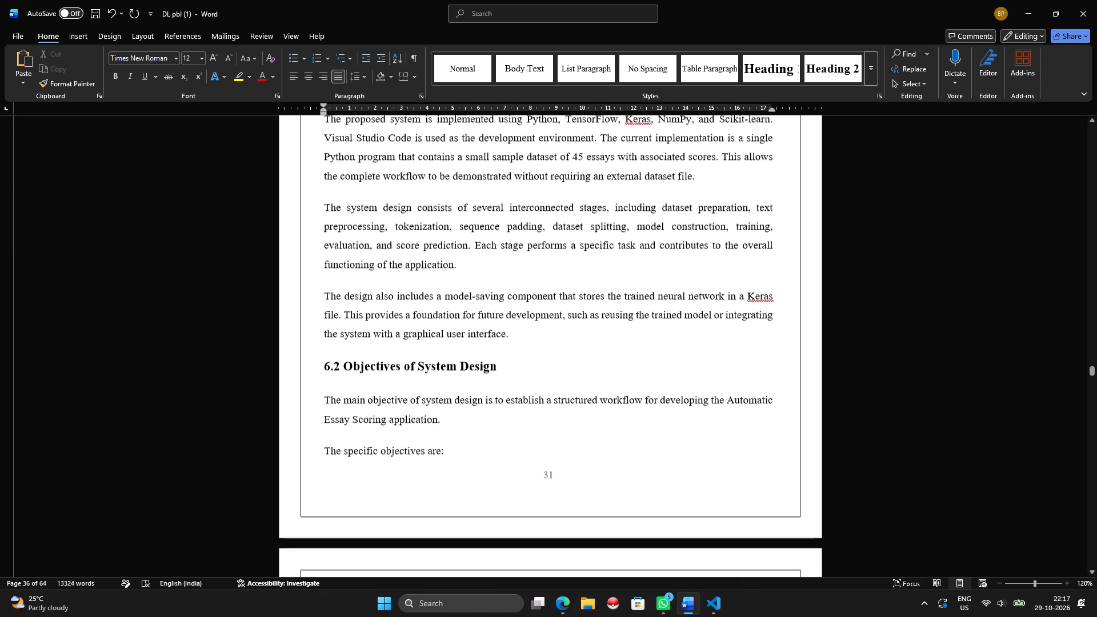
scroll(331, 345, "down", 15)
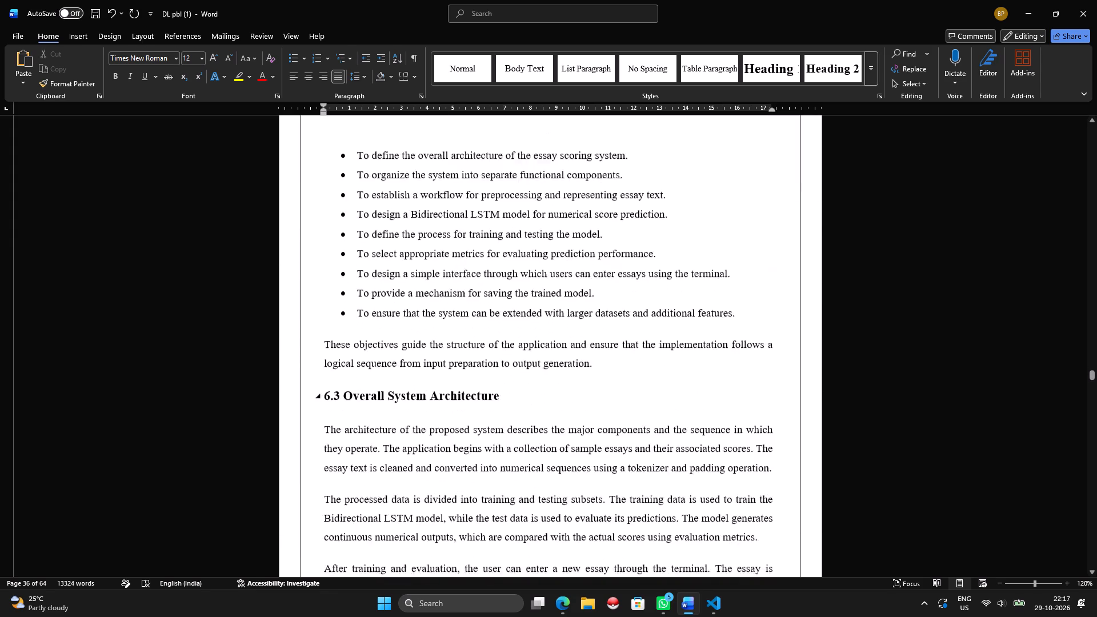
scroll(338, 350, "down", 2)
scroll(342, 324, "down", 19)
scroll(357, 324, "down", 12)
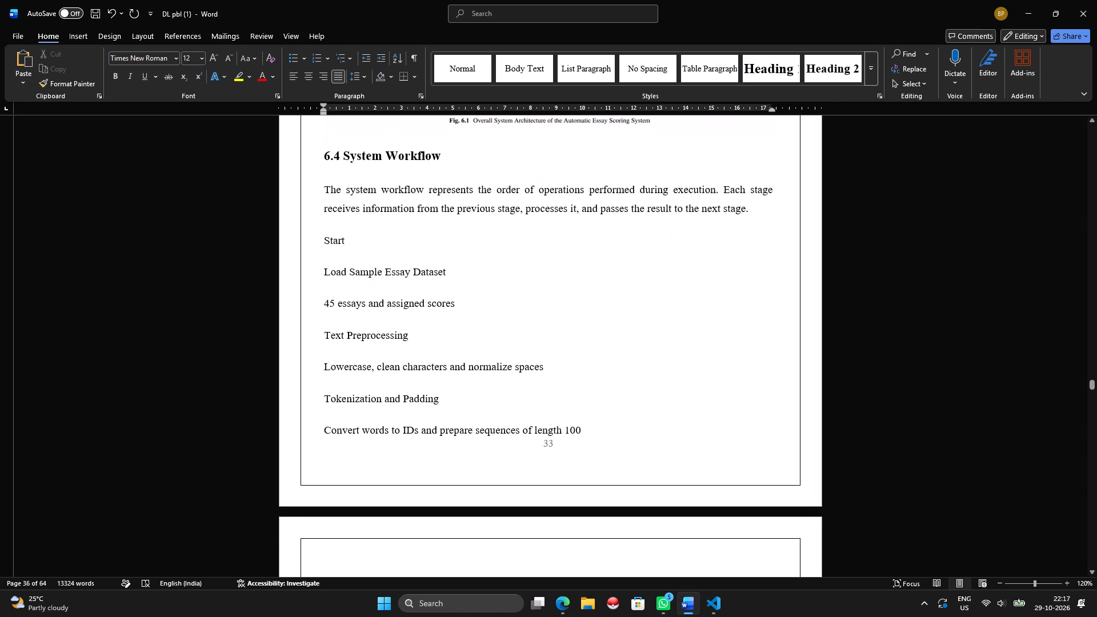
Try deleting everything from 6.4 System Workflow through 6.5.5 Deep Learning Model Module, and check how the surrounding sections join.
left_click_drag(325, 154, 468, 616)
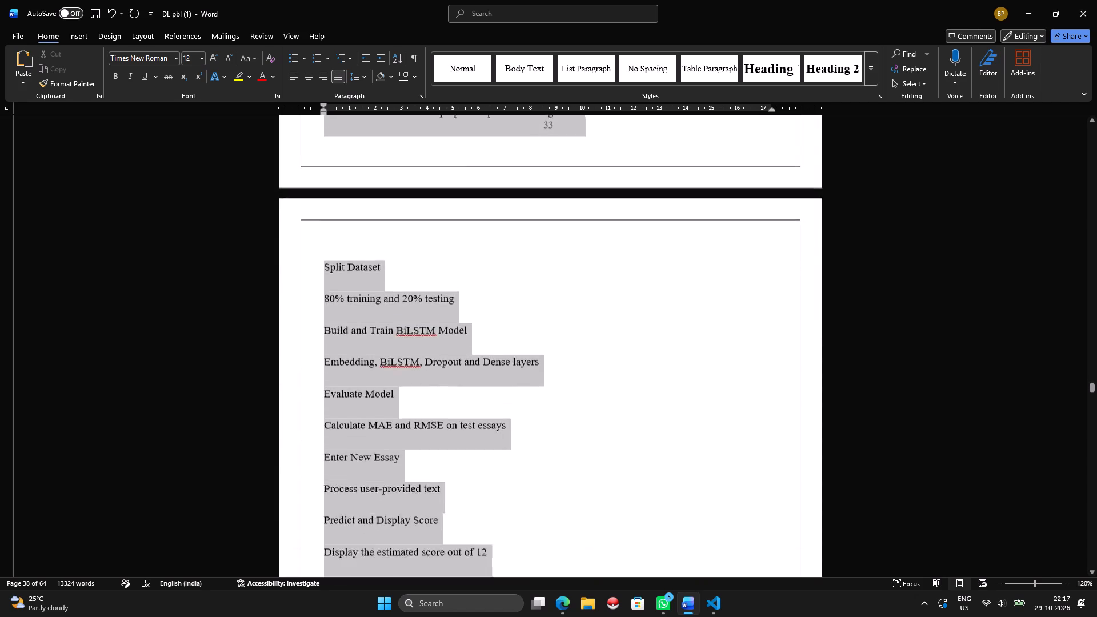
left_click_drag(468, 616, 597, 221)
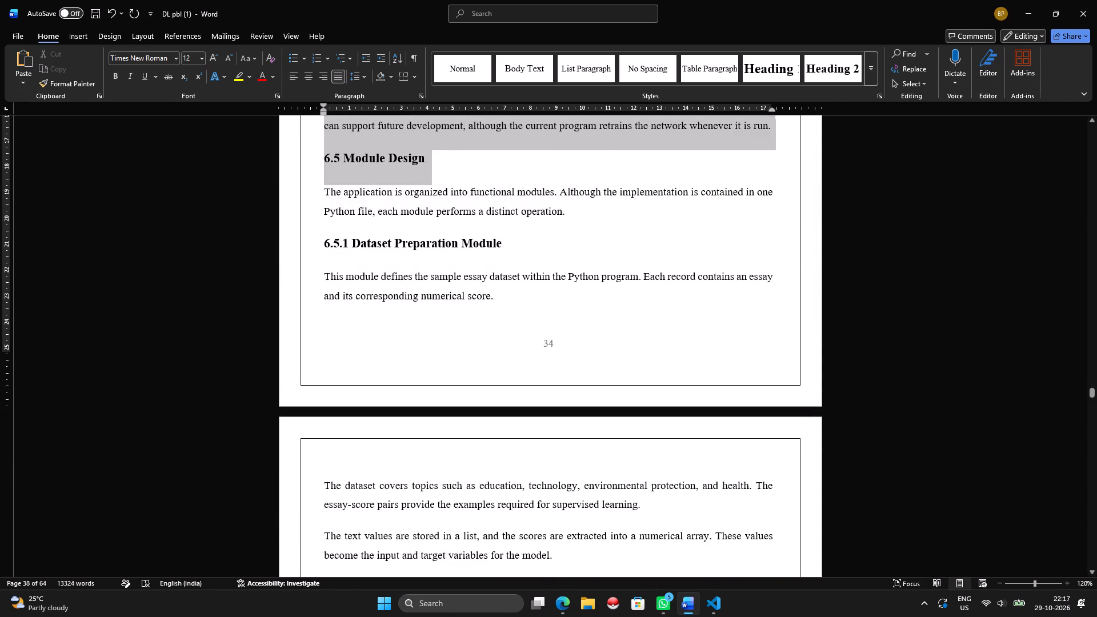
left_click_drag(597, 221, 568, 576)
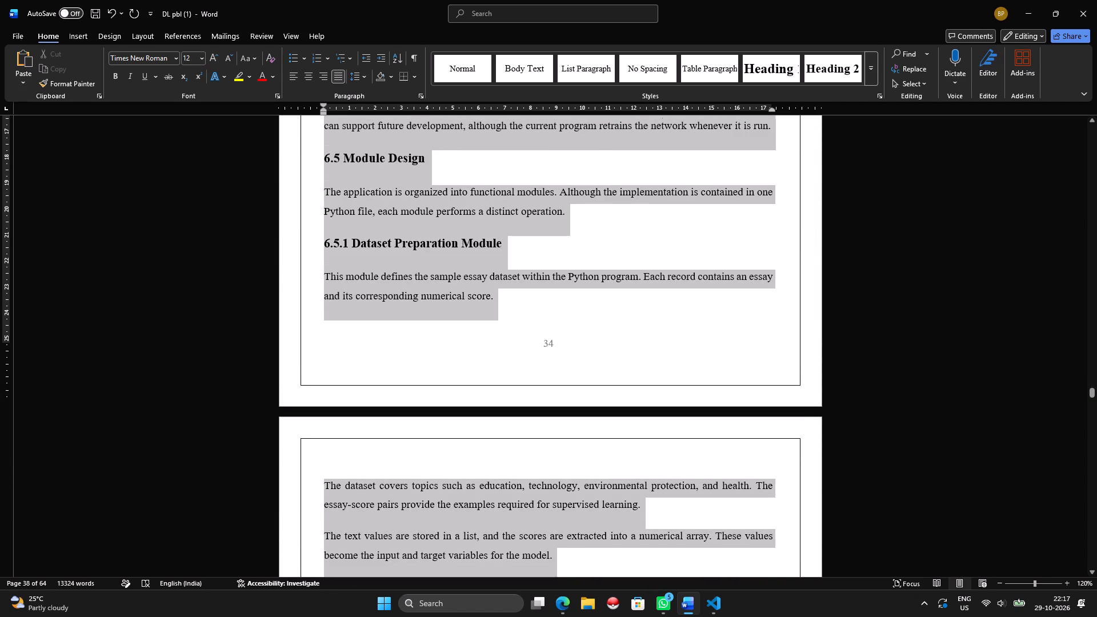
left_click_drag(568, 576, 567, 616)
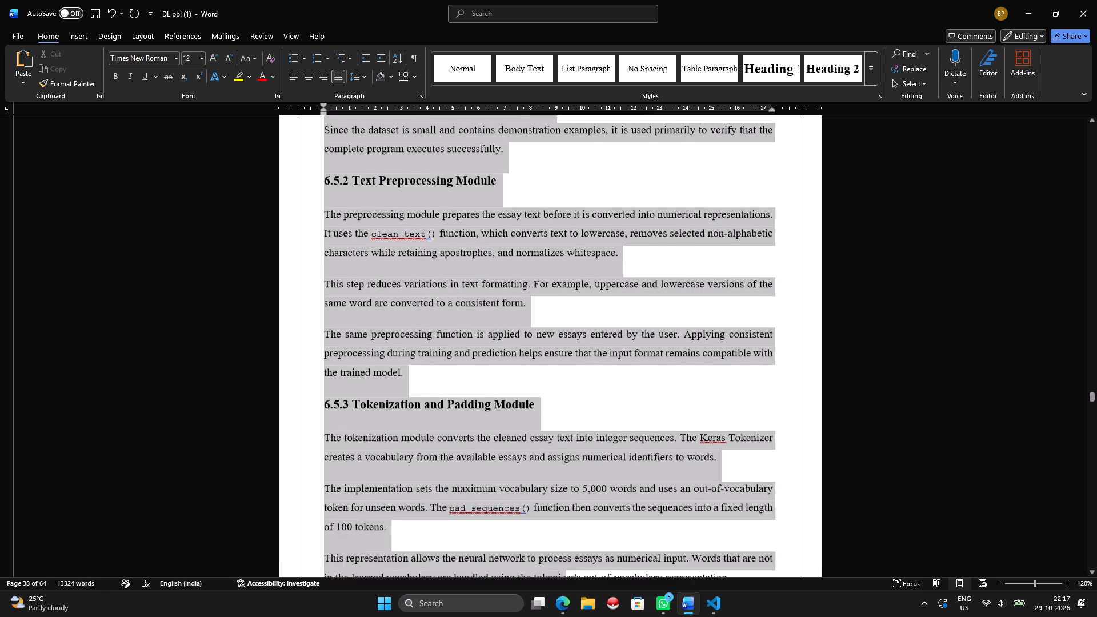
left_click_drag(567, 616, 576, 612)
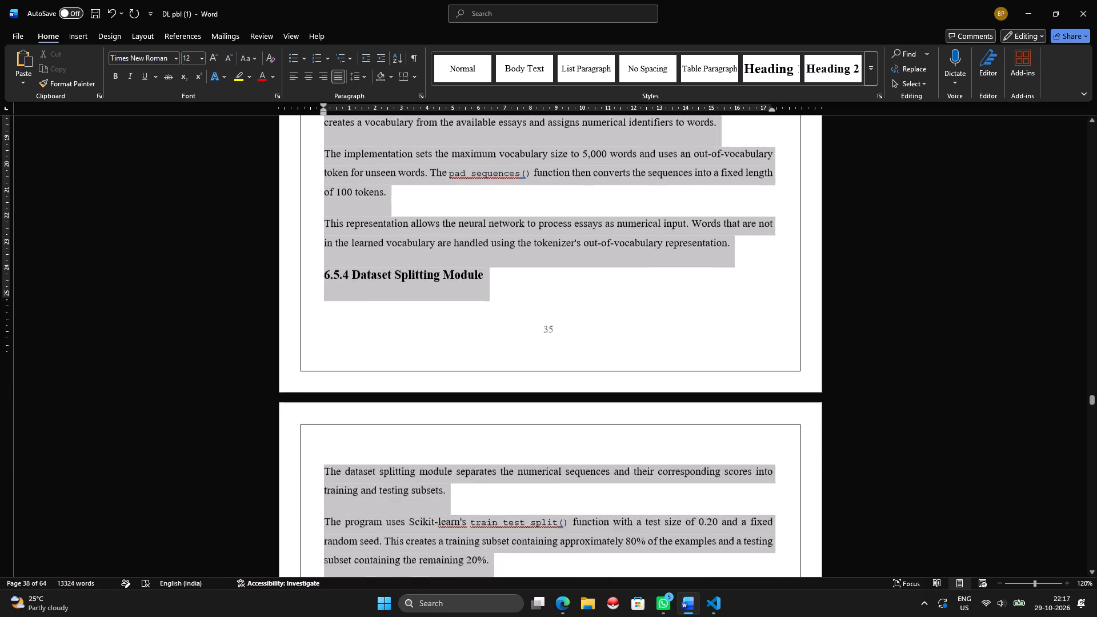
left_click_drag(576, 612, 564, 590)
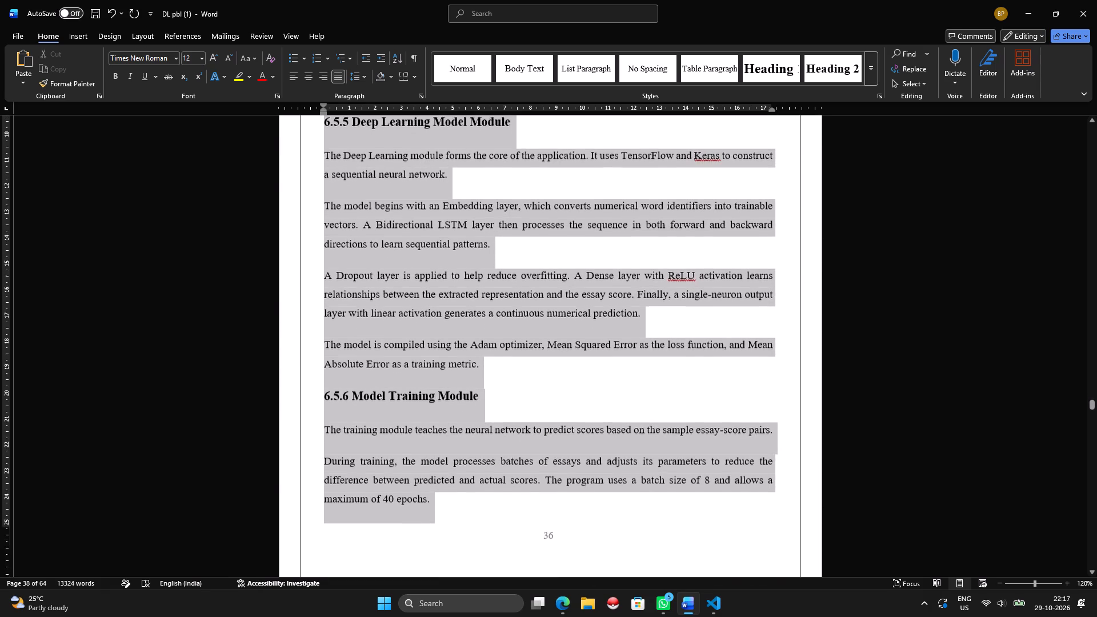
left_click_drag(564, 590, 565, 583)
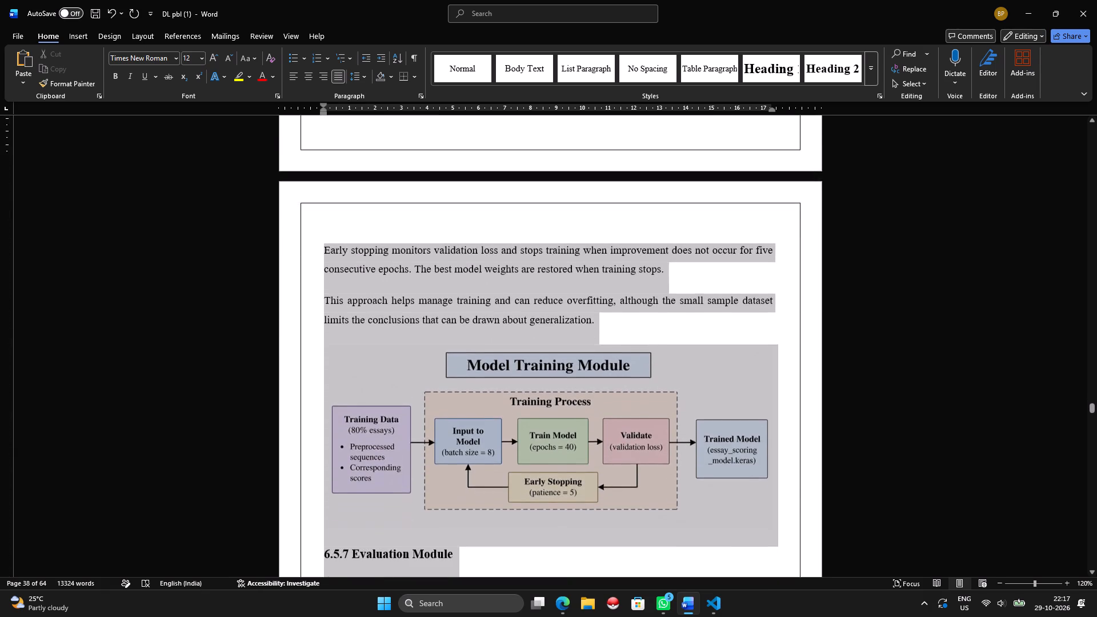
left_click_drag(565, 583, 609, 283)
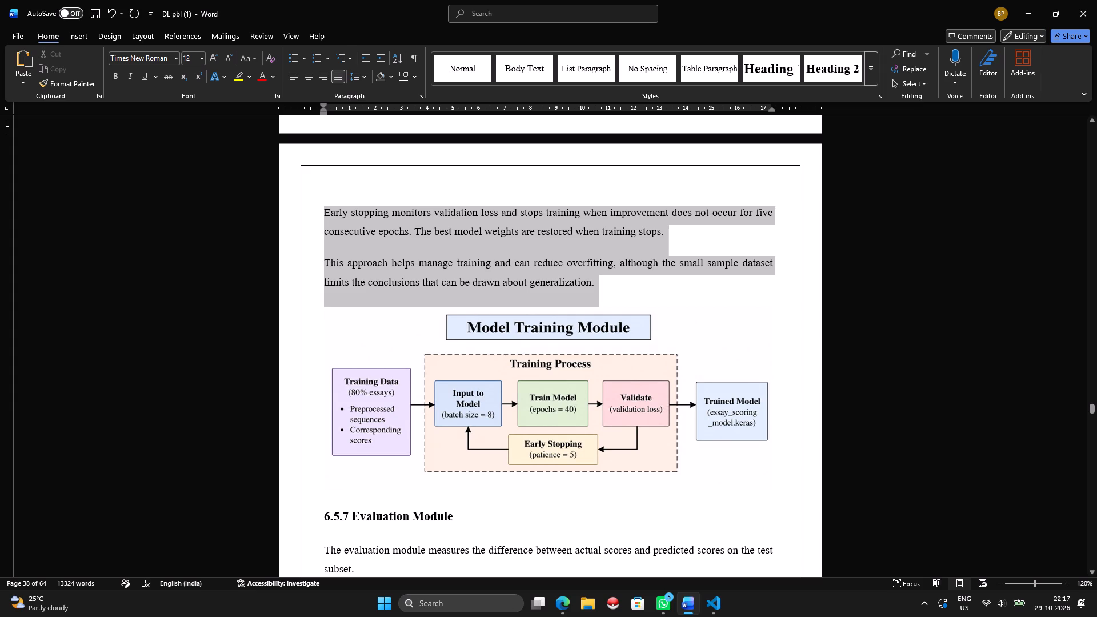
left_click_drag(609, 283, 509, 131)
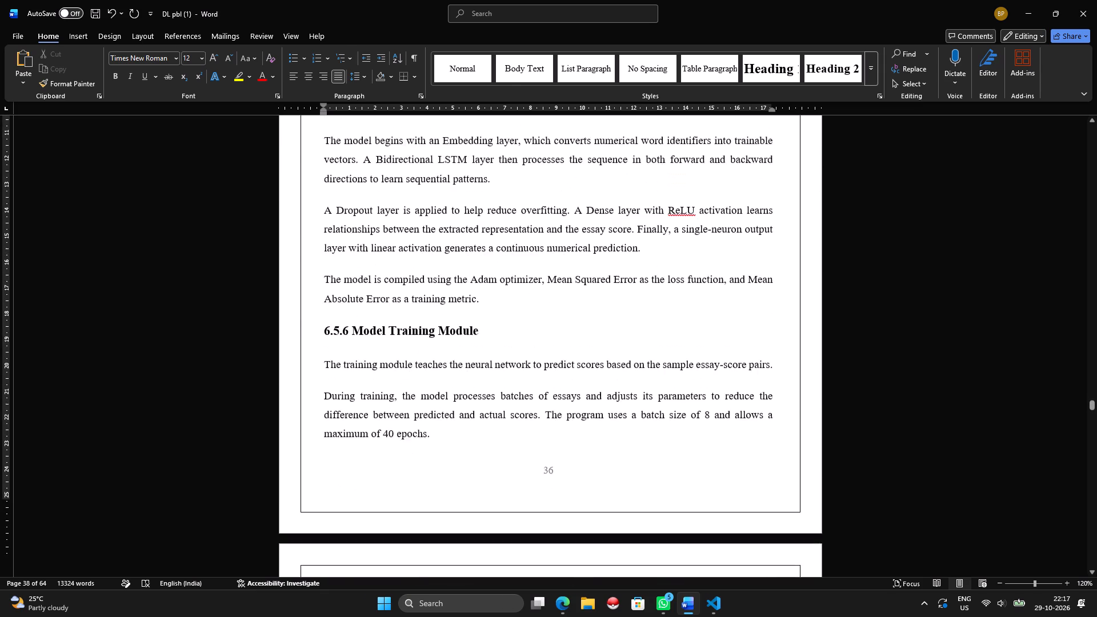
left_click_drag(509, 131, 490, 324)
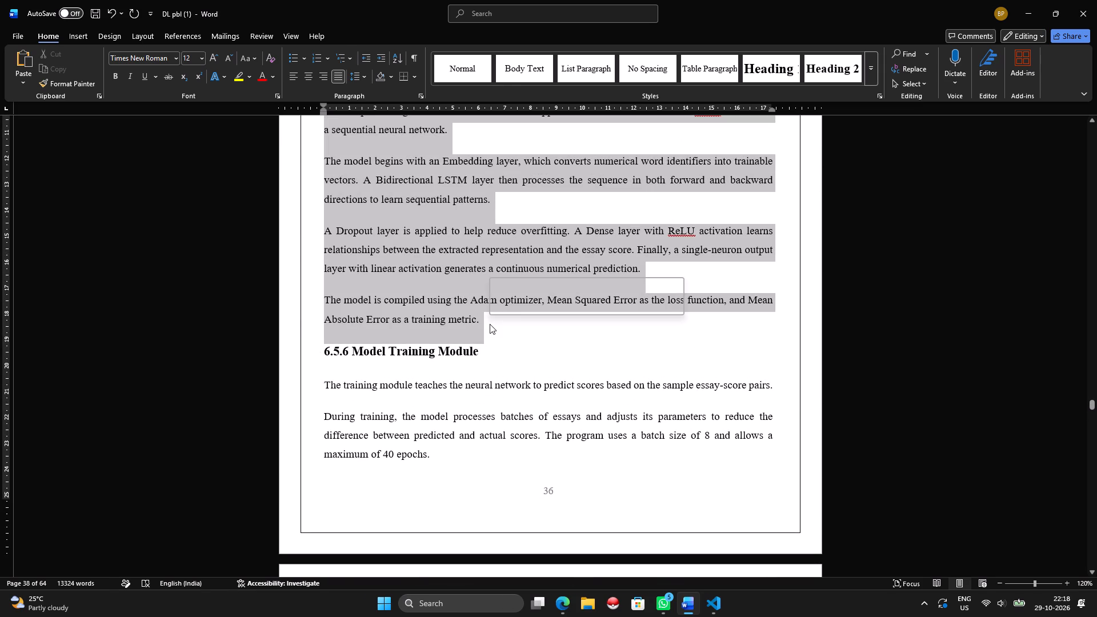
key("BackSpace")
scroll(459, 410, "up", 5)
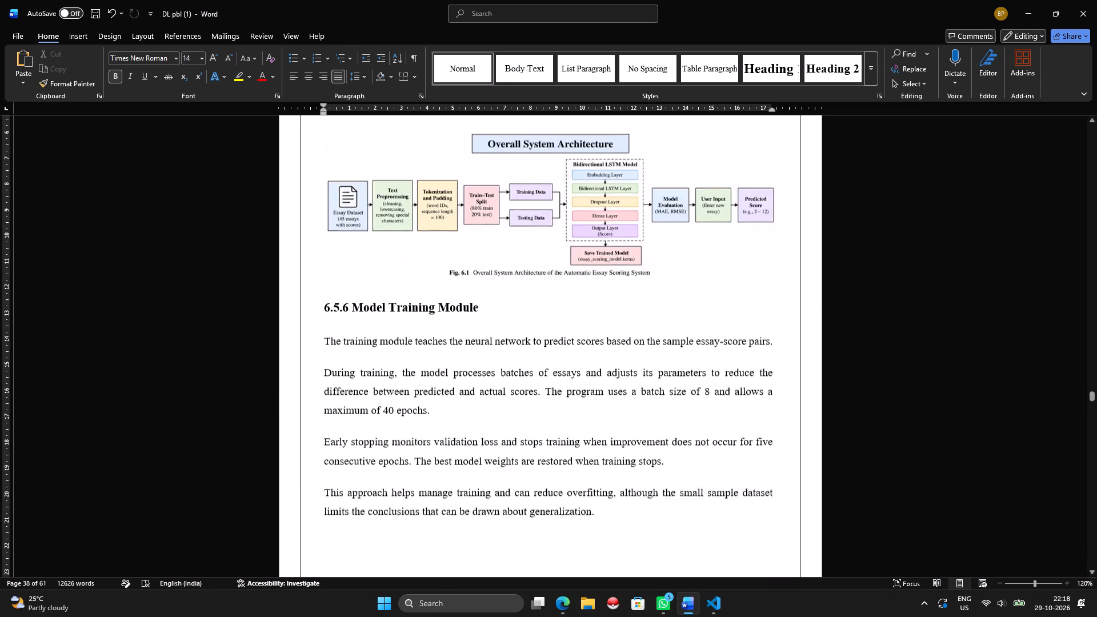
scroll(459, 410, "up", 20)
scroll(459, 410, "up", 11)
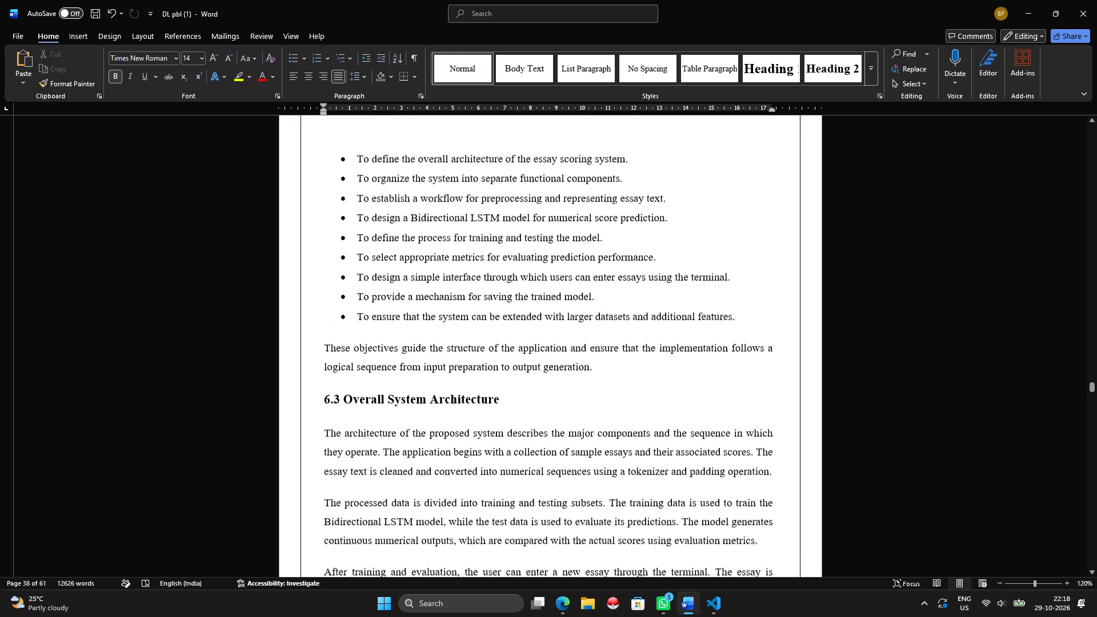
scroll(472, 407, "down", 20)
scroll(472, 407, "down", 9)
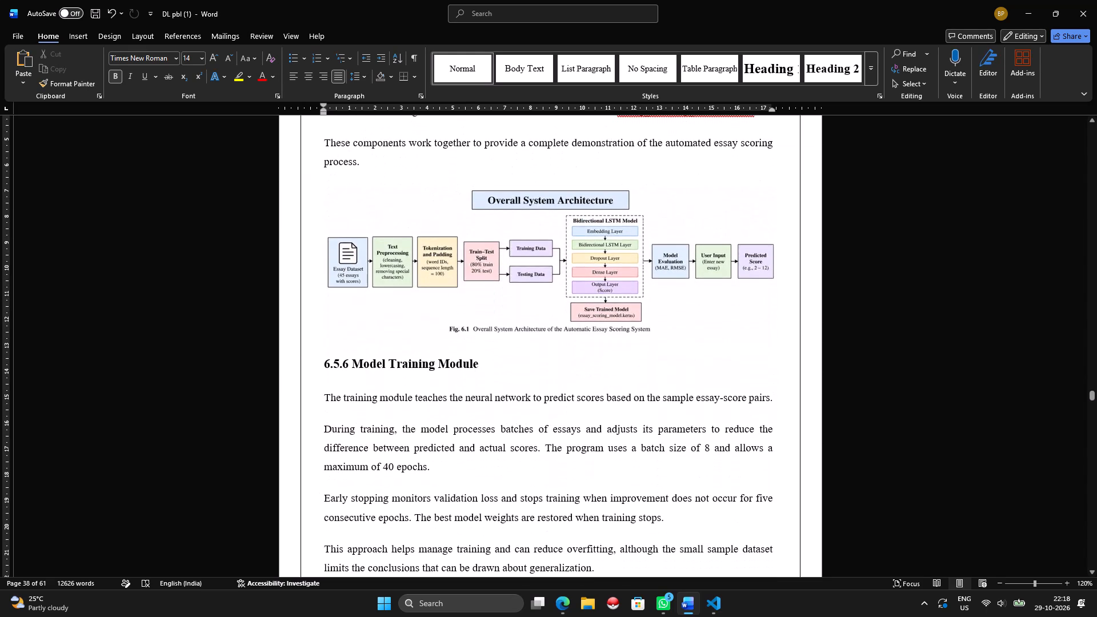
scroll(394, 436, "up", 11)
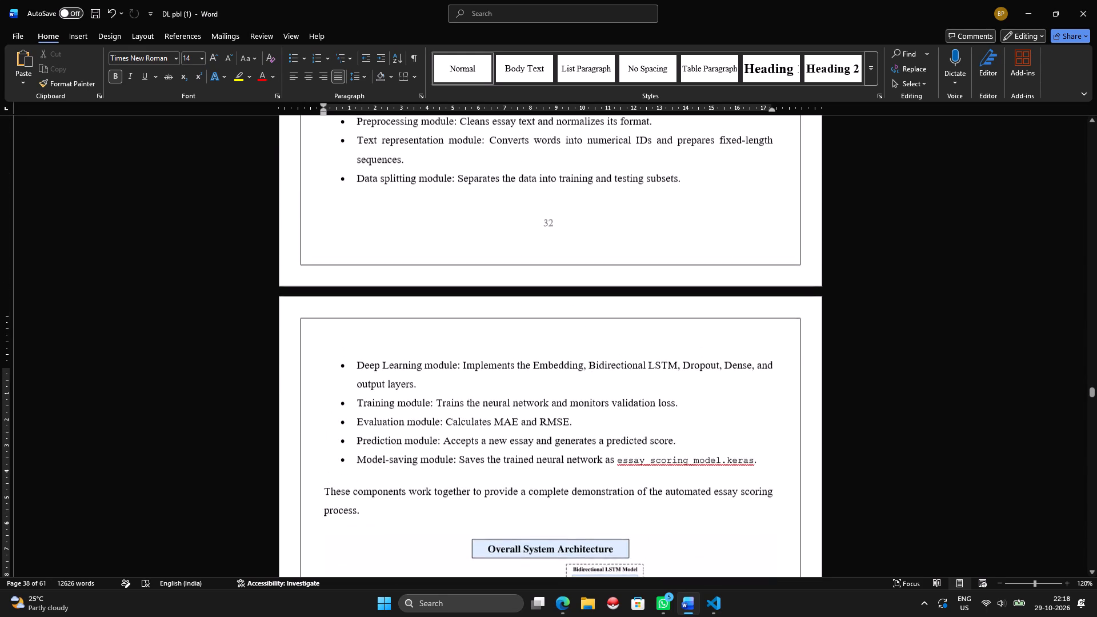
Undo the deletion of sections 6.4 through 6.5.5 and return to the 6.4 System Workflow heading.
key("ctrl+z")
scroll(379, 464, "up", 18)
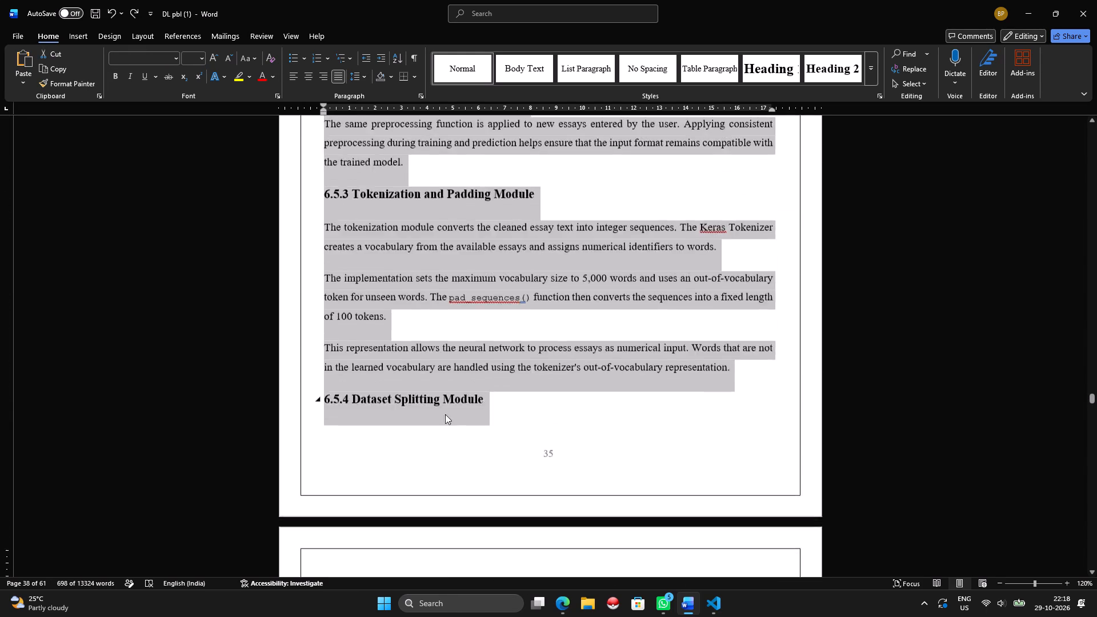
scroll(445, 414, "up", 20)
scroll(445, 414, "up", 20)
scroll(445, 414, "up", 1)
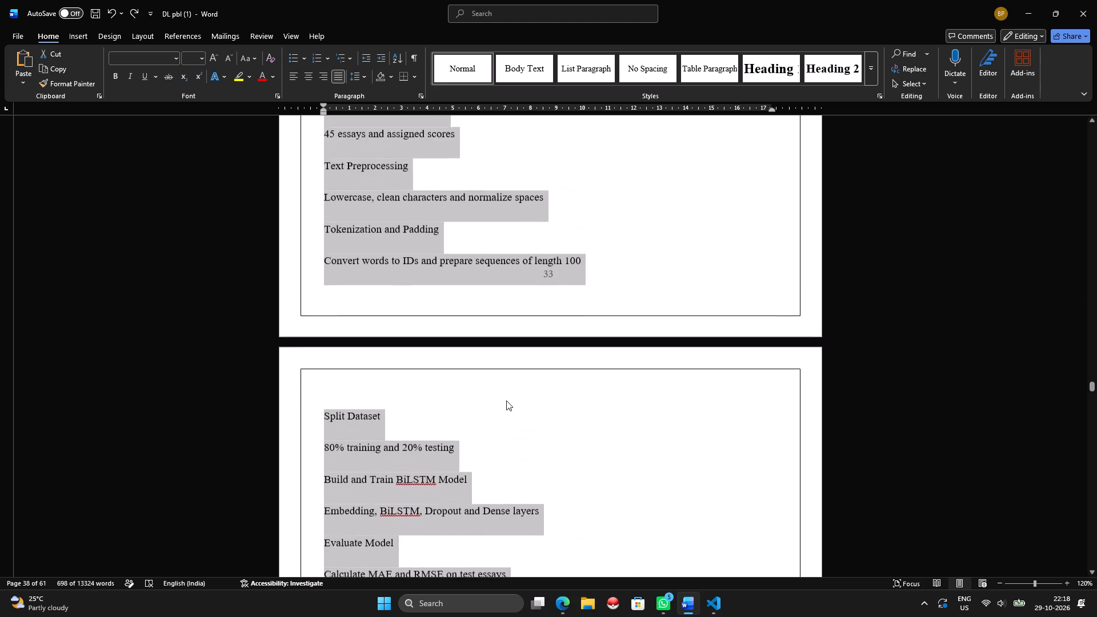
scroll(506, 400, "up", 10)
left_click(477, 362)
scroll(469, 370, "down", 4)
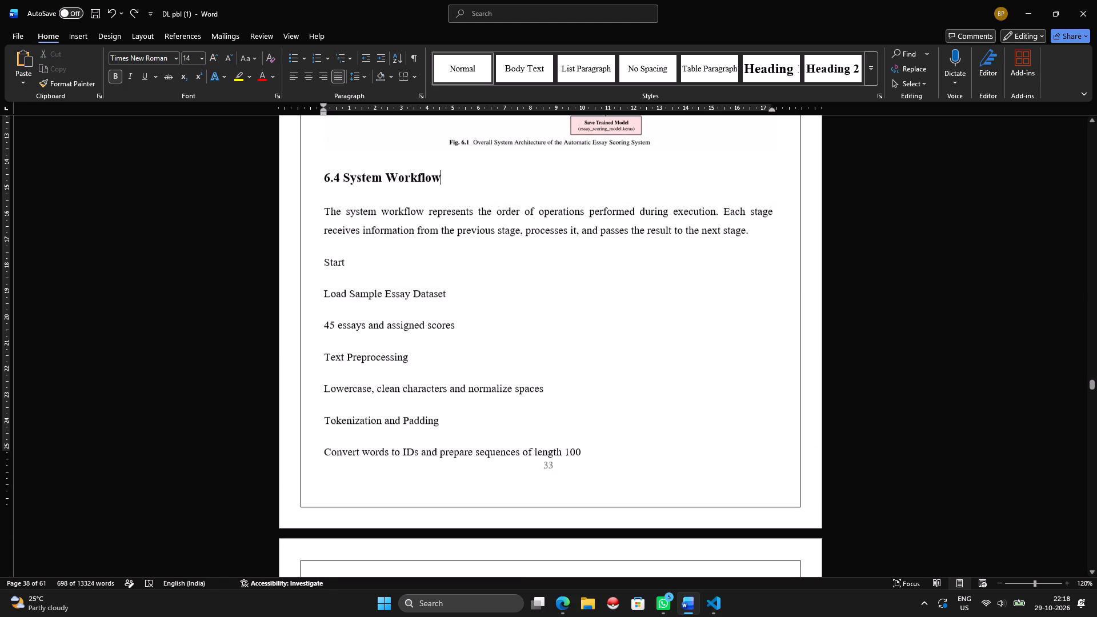
Examine chapter 6 from 6.4 System Workflow through 6.7 Conclusion for content that could be trimmed.
scroll(469, 370, "down", 19)
scroll(471, 380, "down", 18)
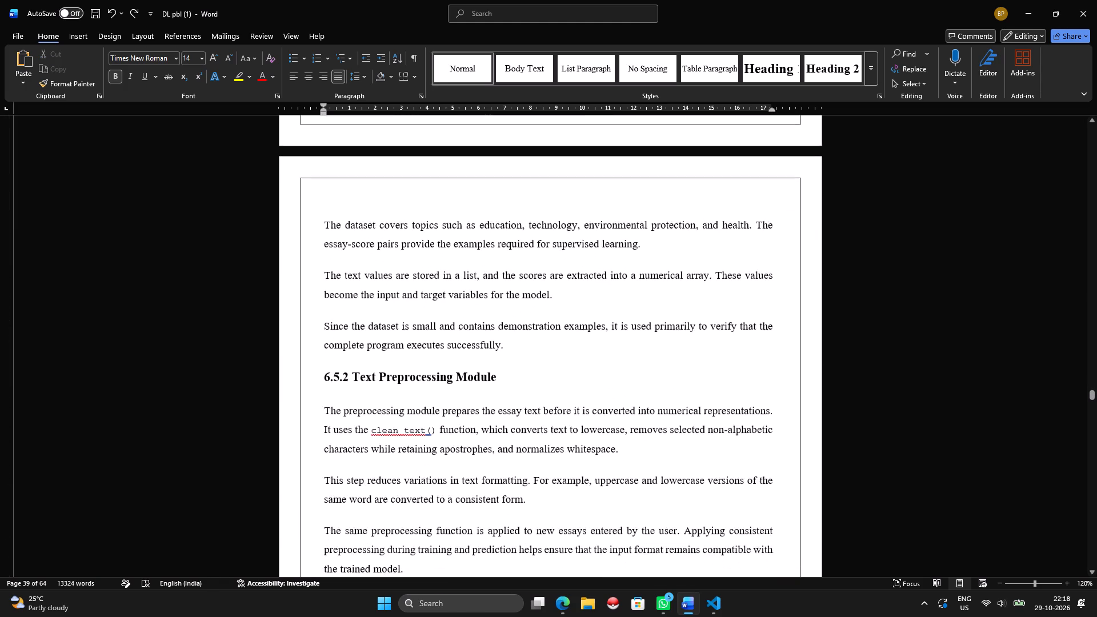
scroll(438, 402, "down", 19)
scroll(442, 402, "down", 11)
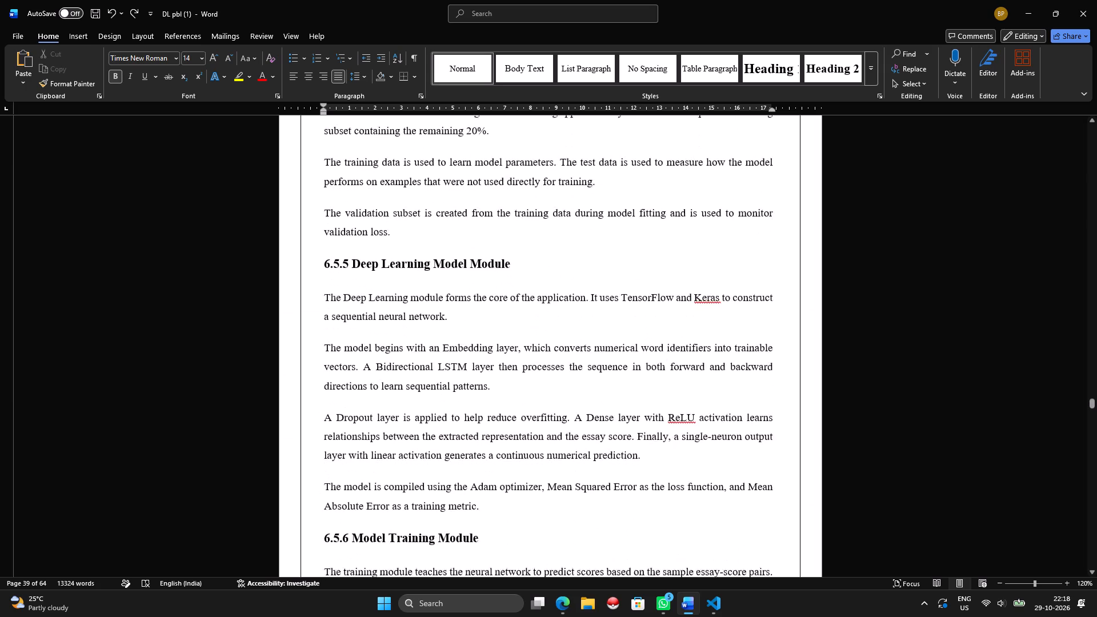
scroll(443, 400, "down", 18)
scroll(444, 398, "down", 11)
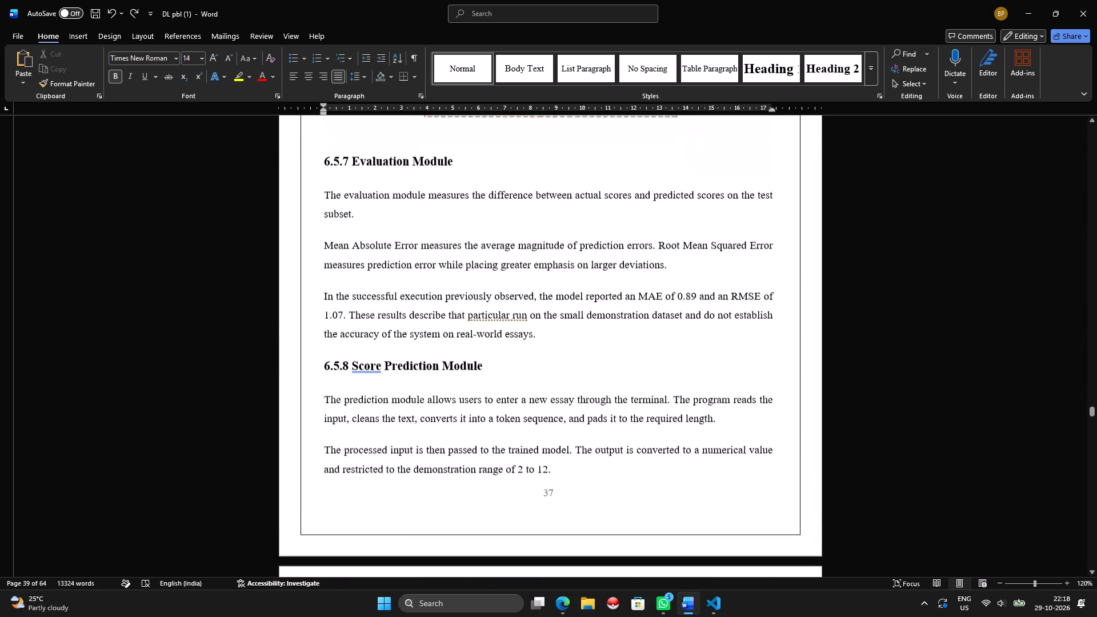
scroll(446, 398, "down", 11)
scroll(446, 398, "down", 13)
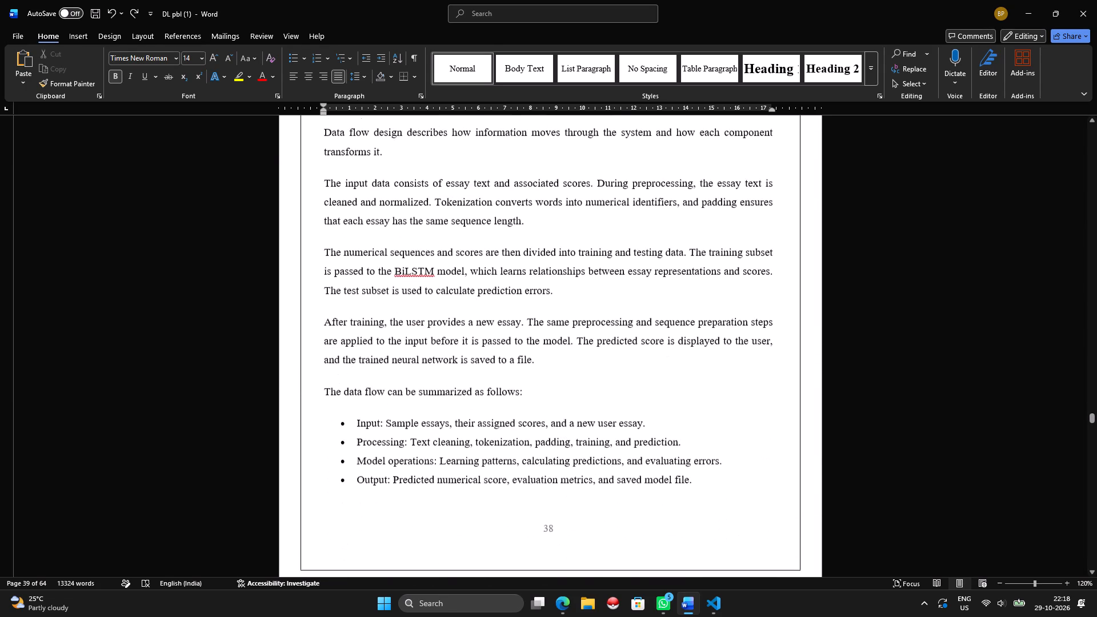
scroll(447, 396, "down", 19)
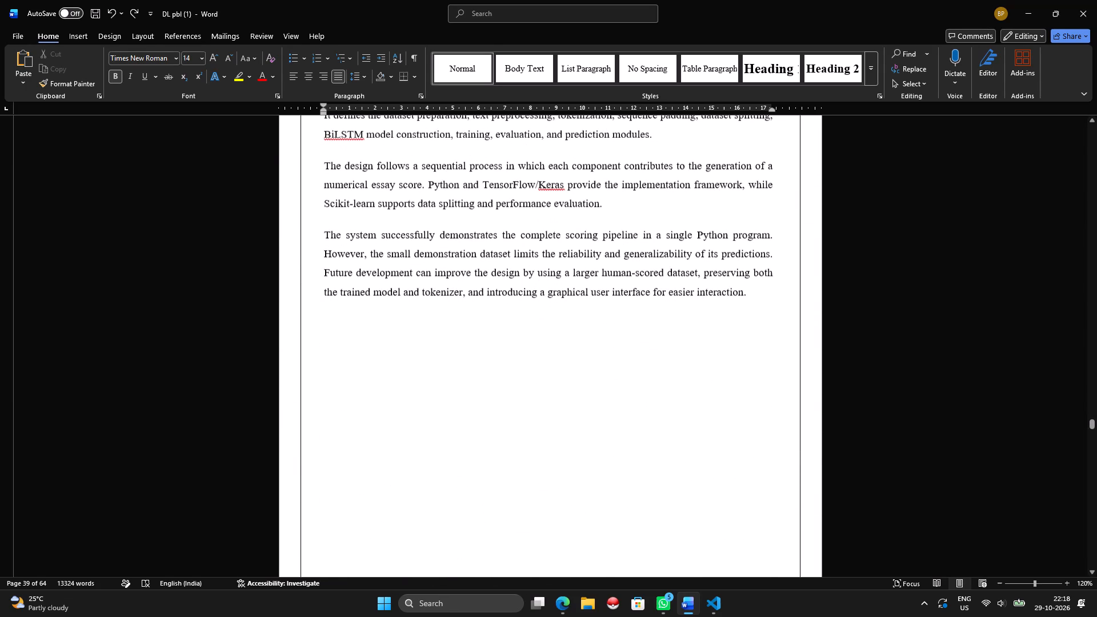
scroll(548, 402, "up", 2)
scroll(548, 402, "down", 7)
scroll(548, 402, "up", 11)
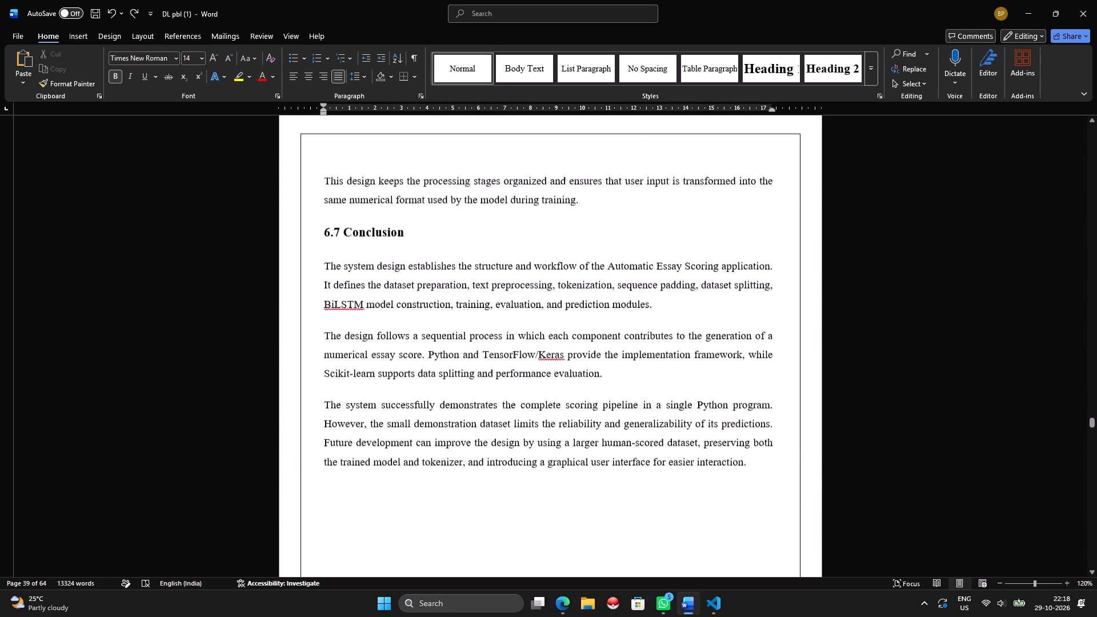
scroll(446, 403, "up", 3)
scroll(431, 400, "down", 15)
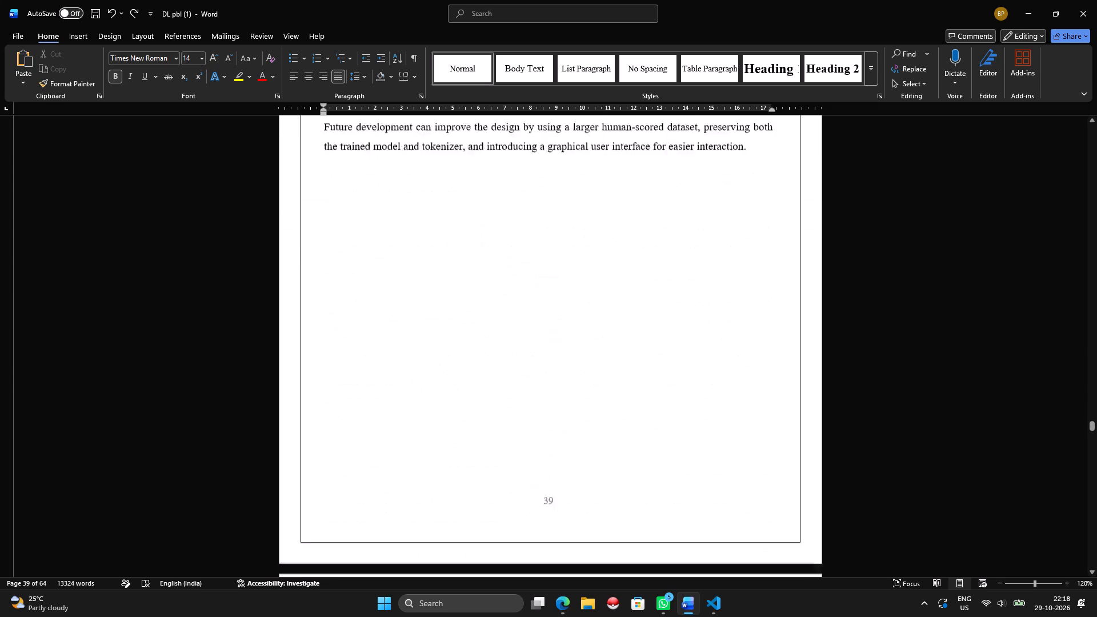
Examine chapter 7 from its introduction through 7.3 Coding and 7.4 Output of the Implementation for surplus content and blank space.
scroll(434, 407, "down", 12)
scroll(416, 376, "down", 13)
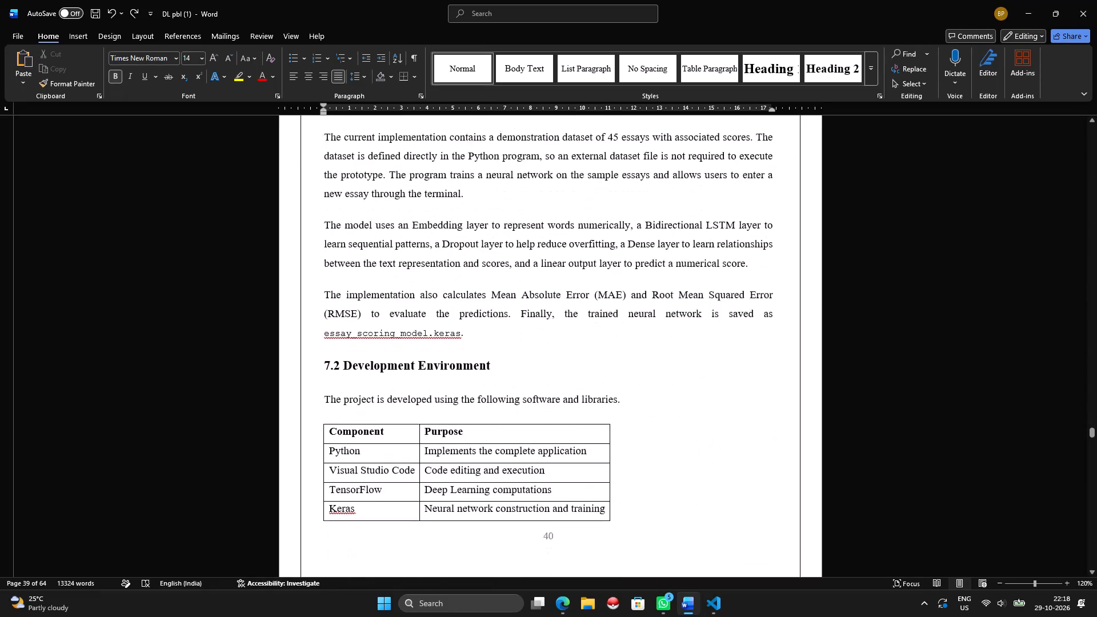
scroll(417, 379, "down", 13)
scroll(516, 404, "down", 12)
scroll(513, 403, "up", 1)
scroll(513, 401, "down", 7)
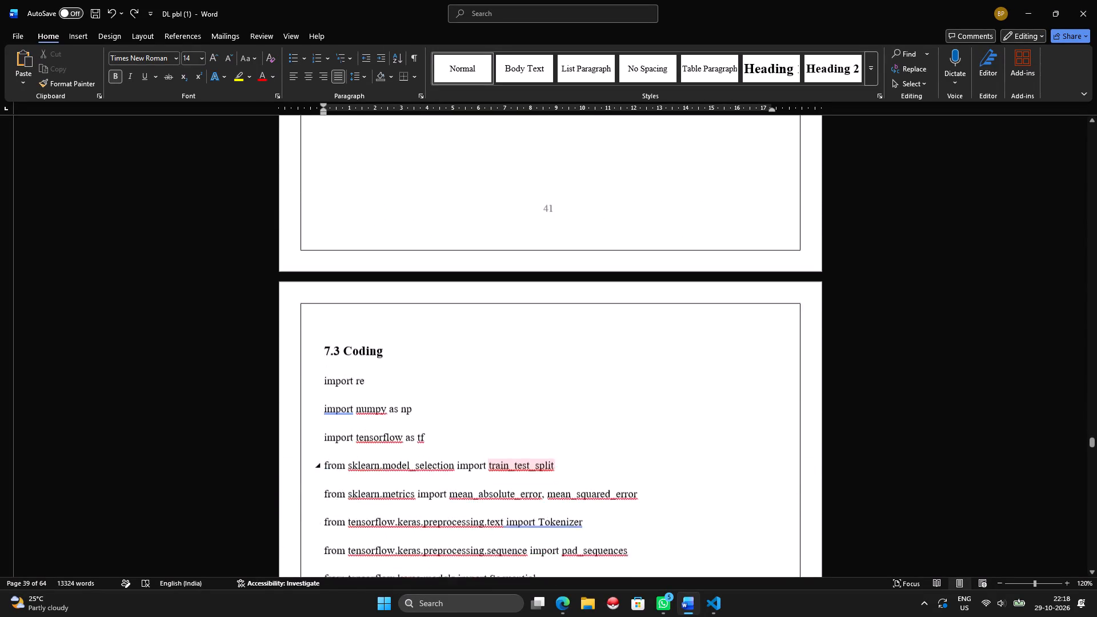
scroll(510, 401, "down", 20)
scroll(510, 401, "down", 20)
scroll(510, 401, "down", 12)
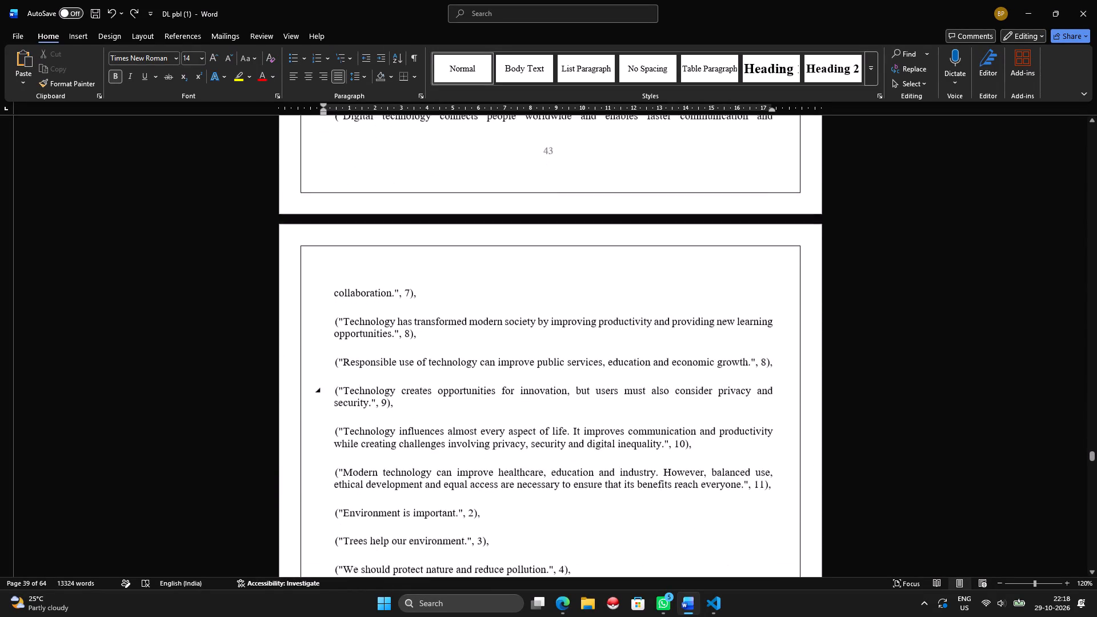
scroll(541, 386, "down", 14)
scroll(536, 387, "down", 20)
scroll(536, 387, "down", 3)
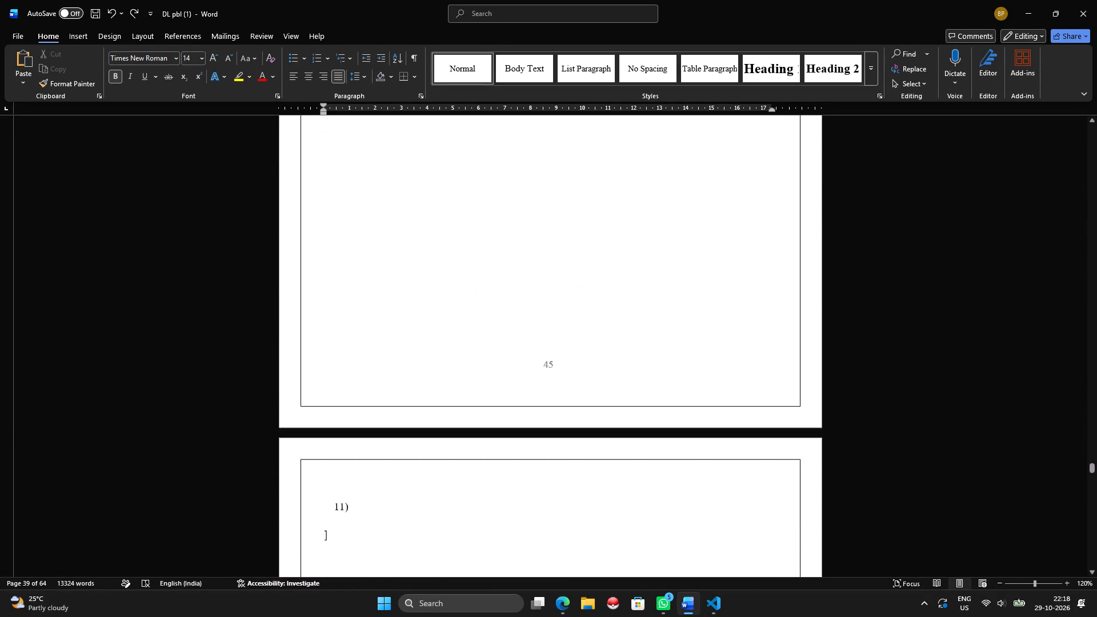
scroll(530, 384, "down", 20)
scroll(530, 384, "down", 20)
scroll(530, 384, "down", 9)
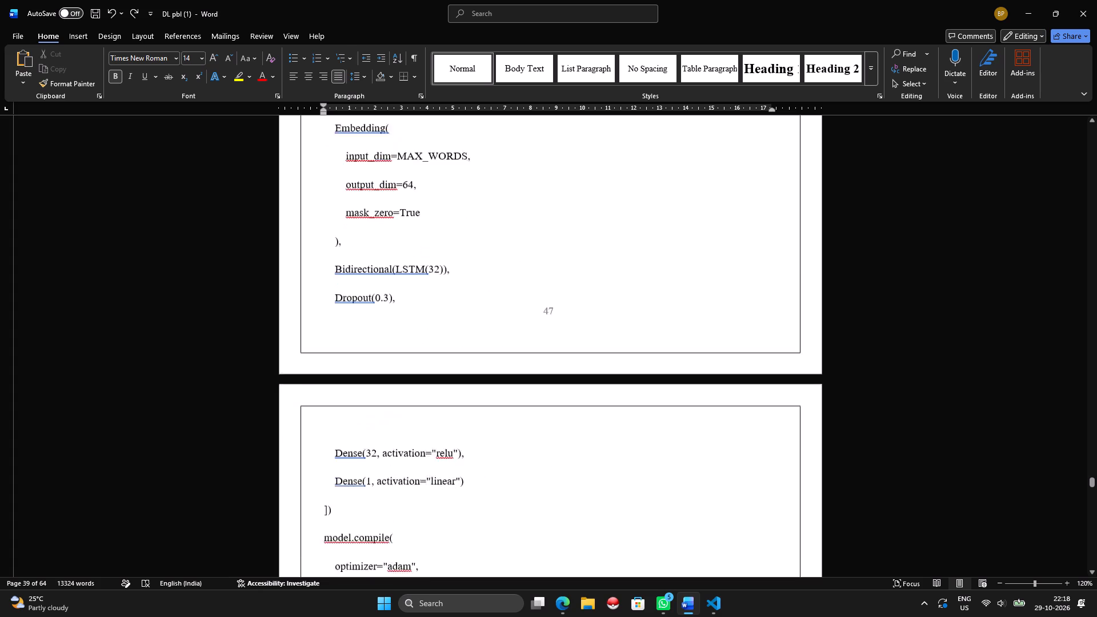
scroll(538, 387, "down", 20)
scroll(538, 387, "down", 20)
scroll(538, 387, "down", 9)
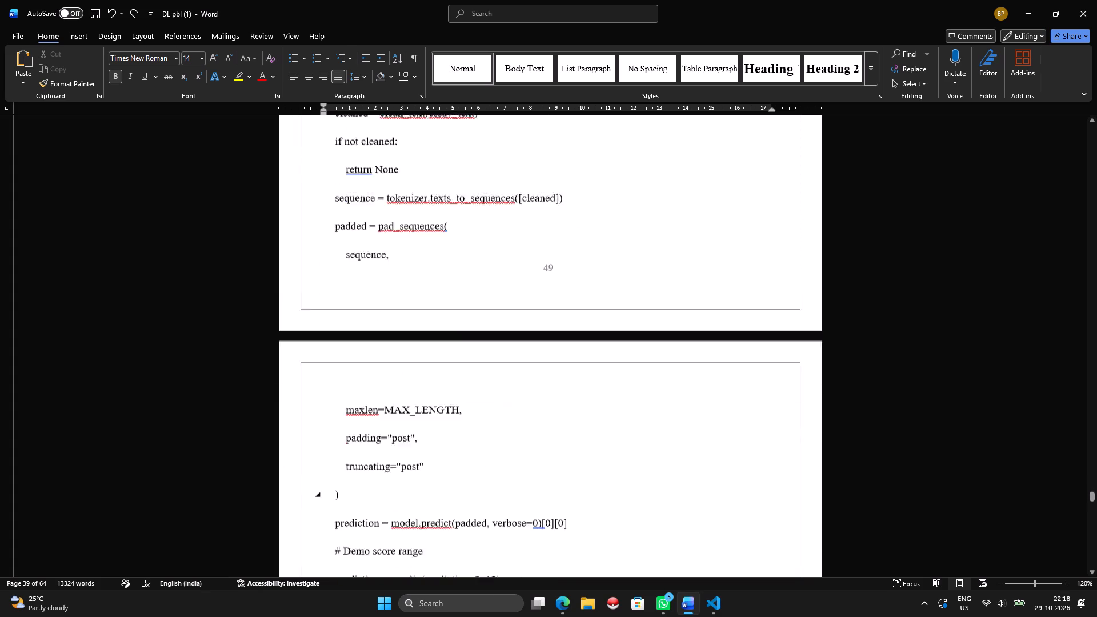
scroll(562, 390, "down", 20)
scroll(562, 390, "down", 20)
scroll(562, 390, "down", 9)
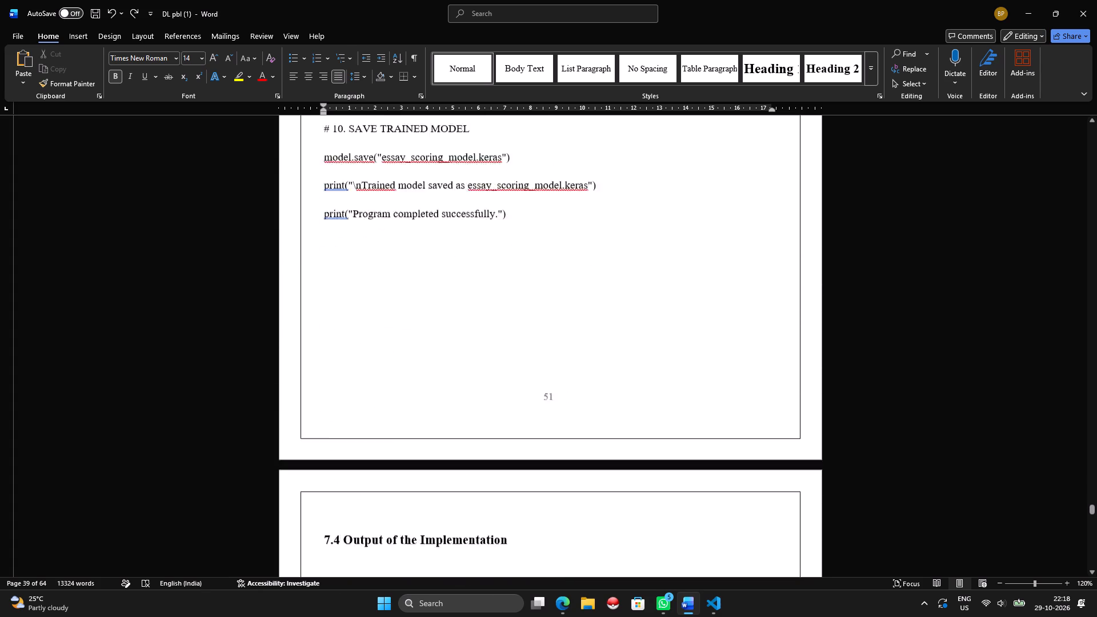
scroll(563, 390, "down", 8)
scroll(556, 408, "down", 16)
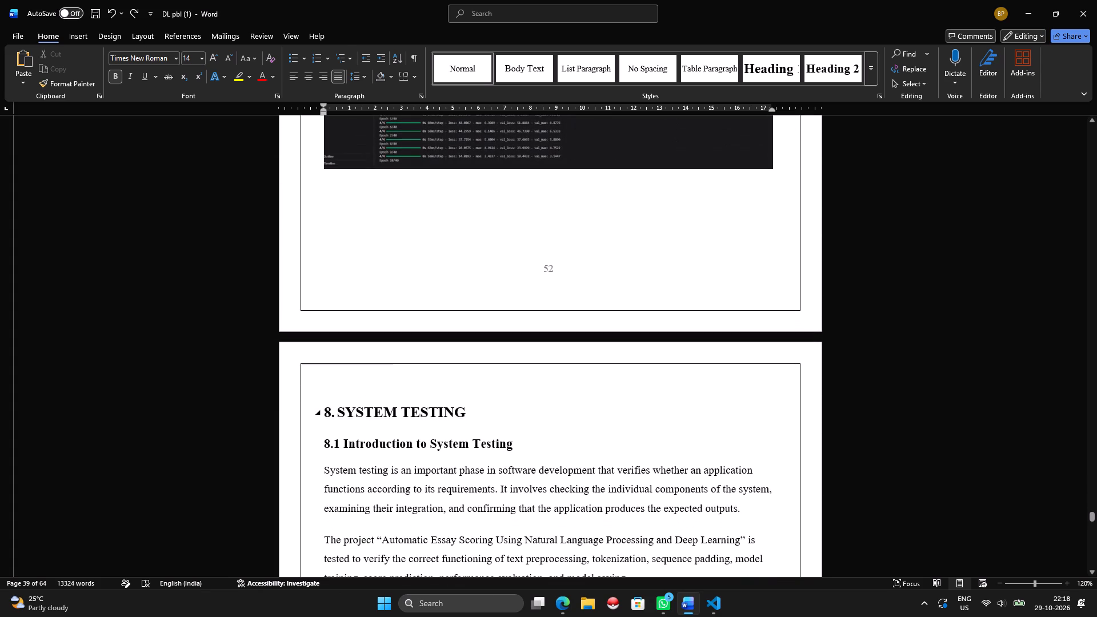
Delete section 8.3 Types of Testing with its subsections 8.3.1 Unit Testing through 8.3.4 Performance Testing.
scroll(551, 416, "down", 5)
scroll(466, 412, "down", 4)
scroll(455, 412, "up", 1)
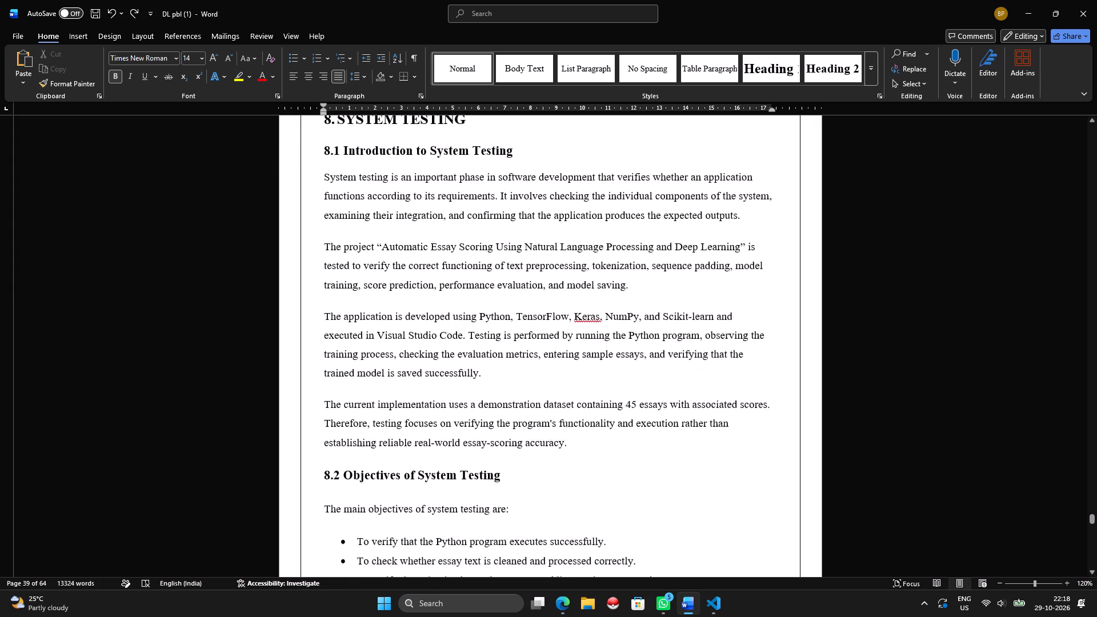
scroll(453, 413, "up", 1)
scroll(450, 416, "down", 8)
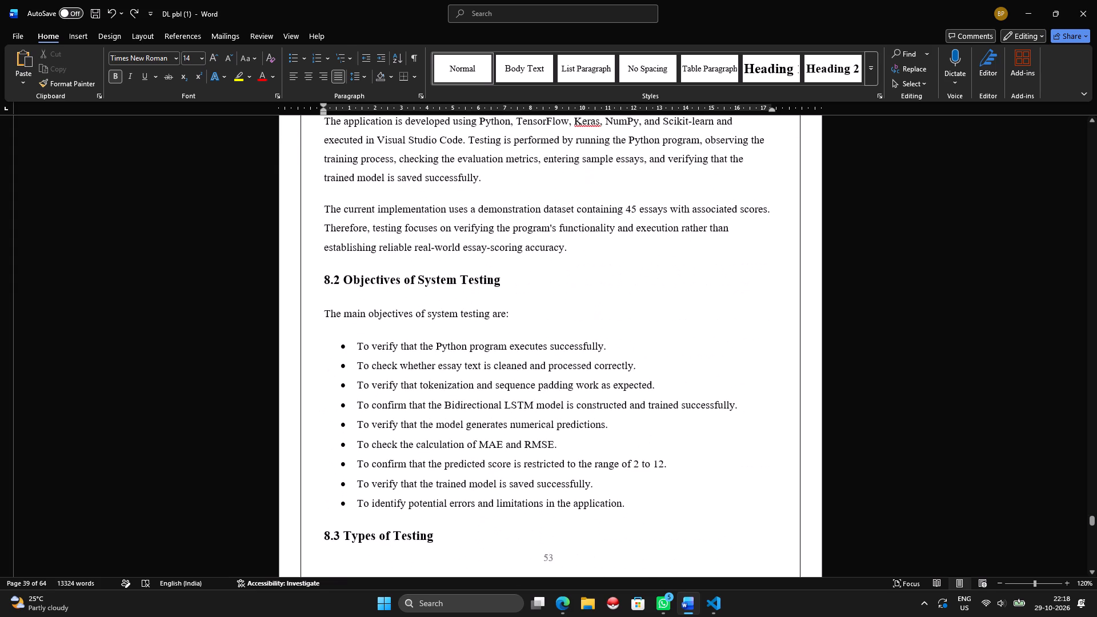
scroll(449, 421, "up", 3)
scroll(449, 421, "down", 6)
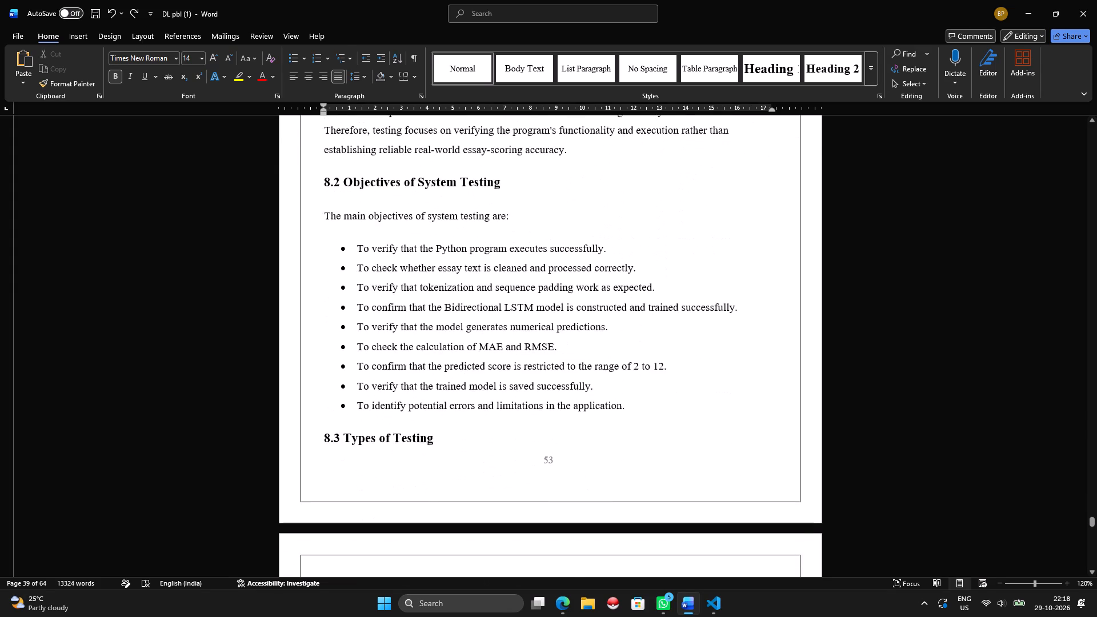
scroll(449, 421, "down", 13)
scroll(450, 422, "up", 3)
scroll(450, 422, "down", 20)
scroll(450, 422, "down", 3)
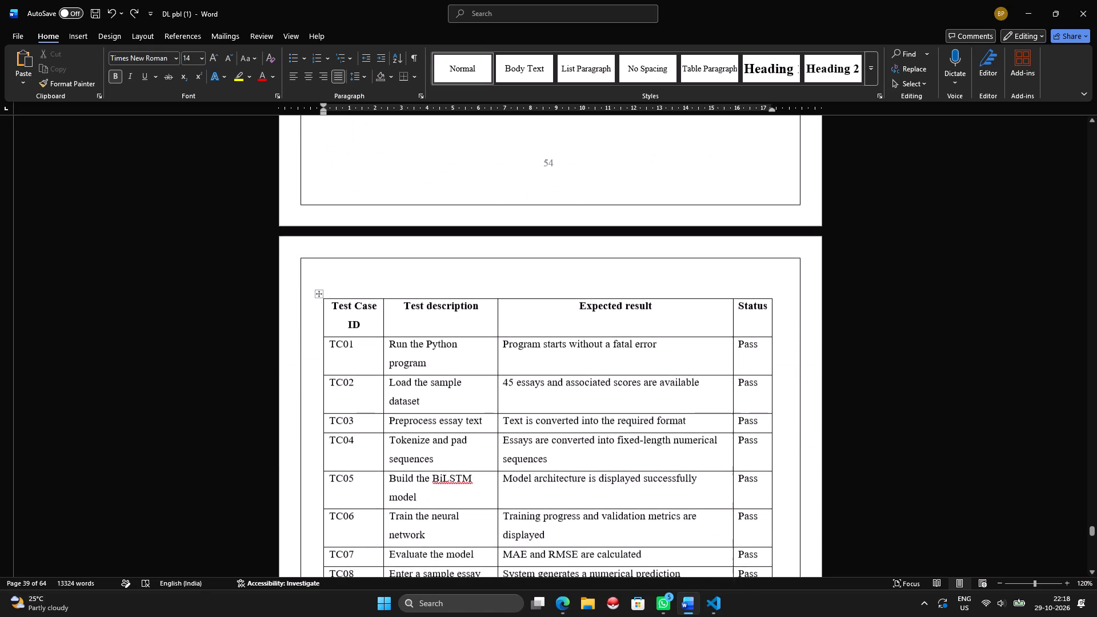
scroll(452, 420, "up", 16)
scroll(452, 420, "down", 3)
scroll(452, 420, "up", 4)
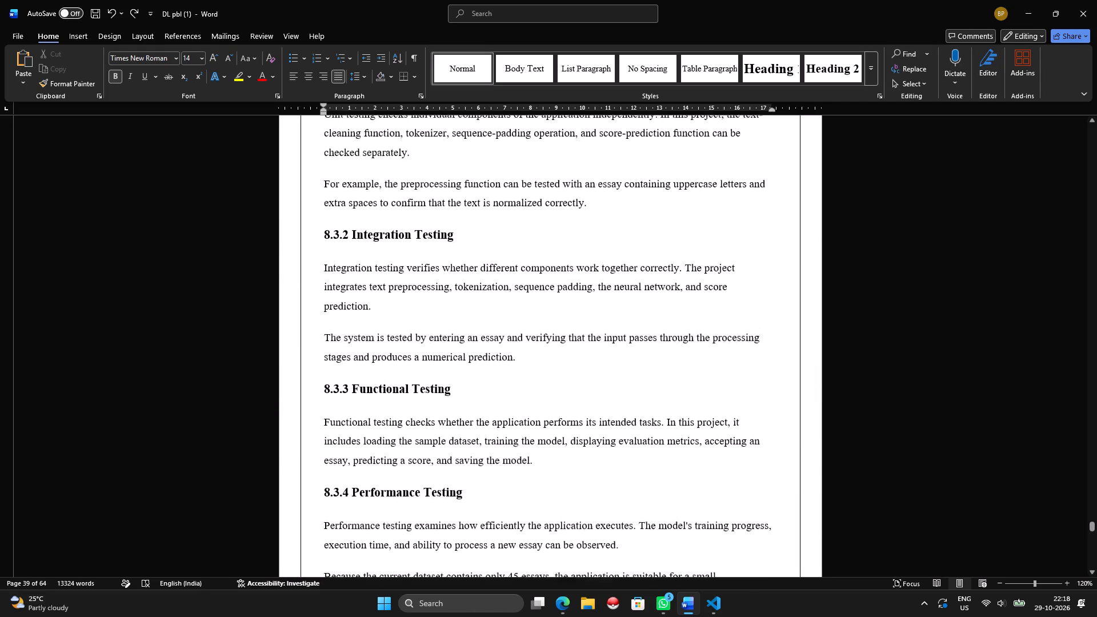
scroll(452, 420, "up", 9)
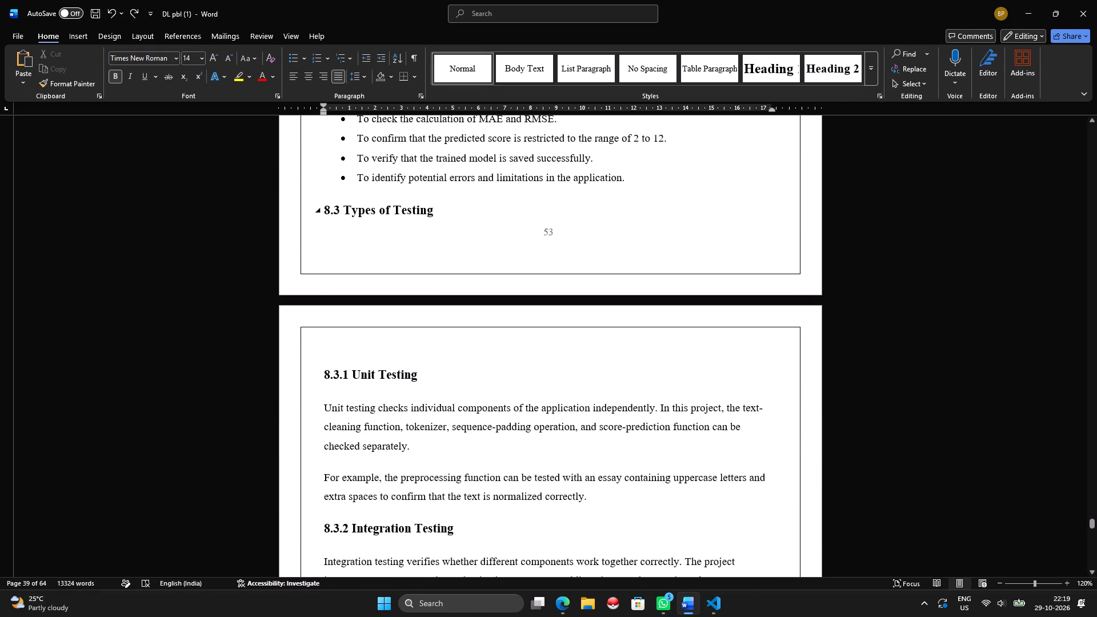
left_click_drag(323, 208, 535, 486)
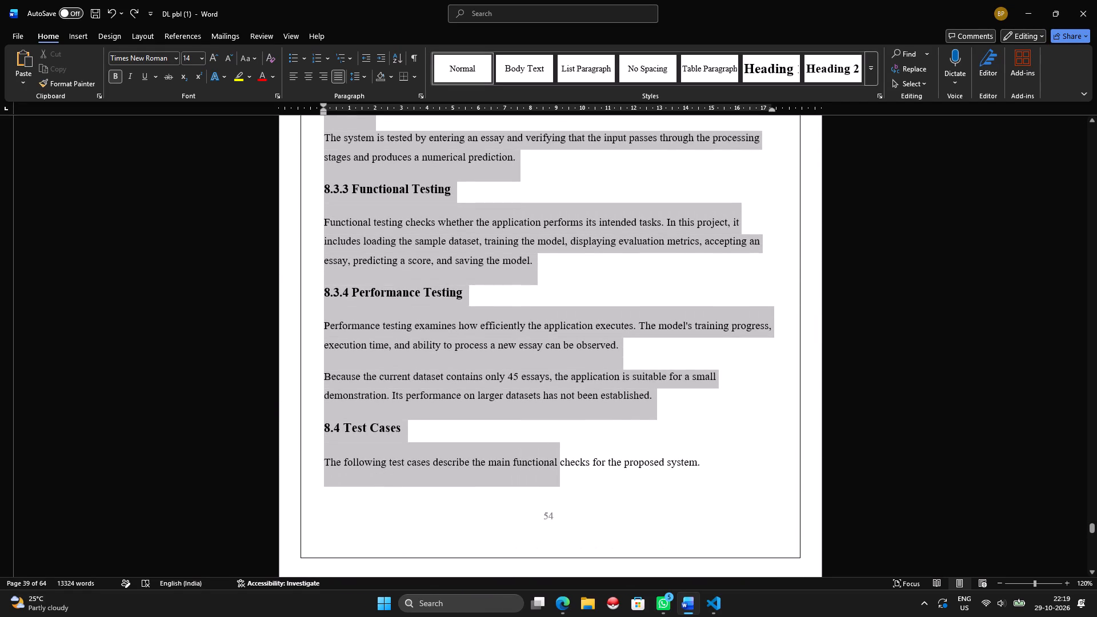
left_click_drag(535, 486, 667, 412)
key("BackSpace")
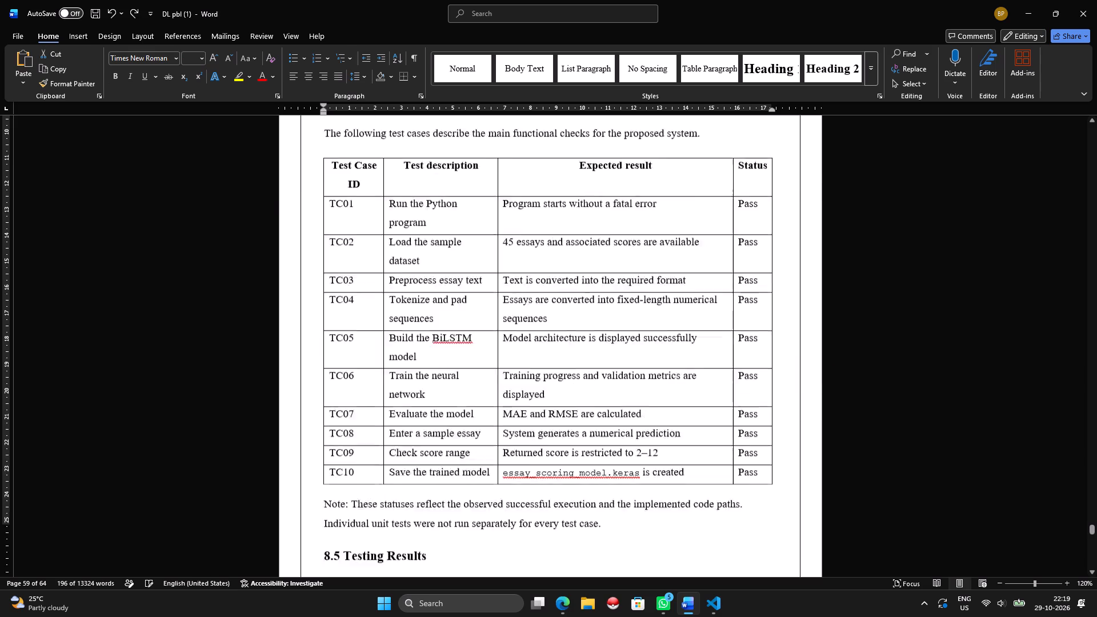
Add an unbulleted blank line after the last objective in section 8.2 to move the 8.4 Test Cases heading onto the following page.
scroll(667, 412, "up", 3)
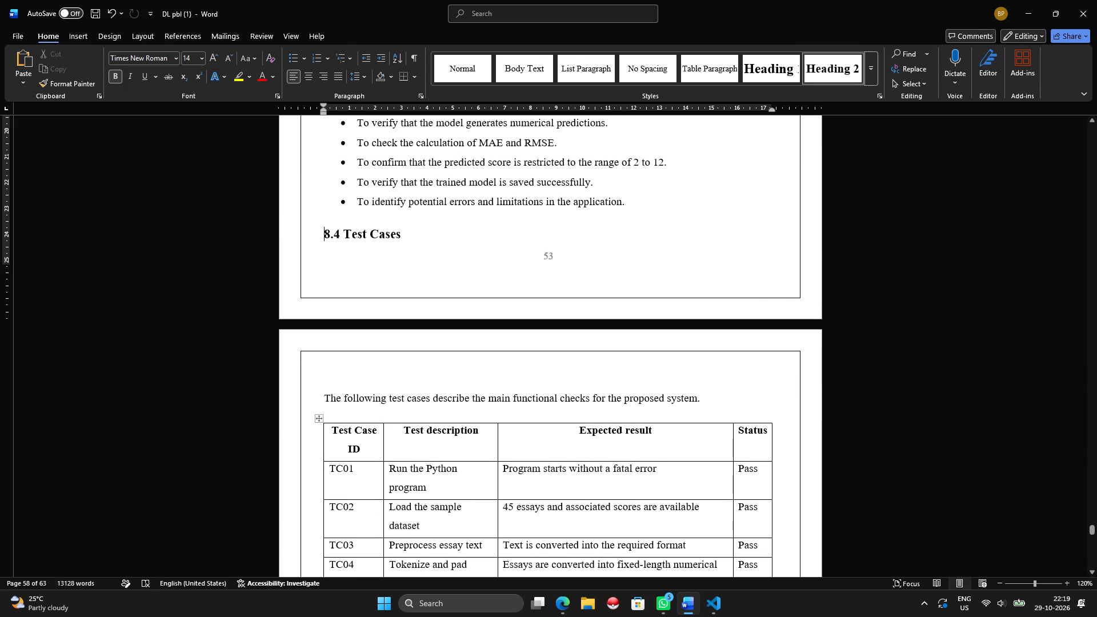
left_click(659, 215)
key("Return")
key("BackSpace")
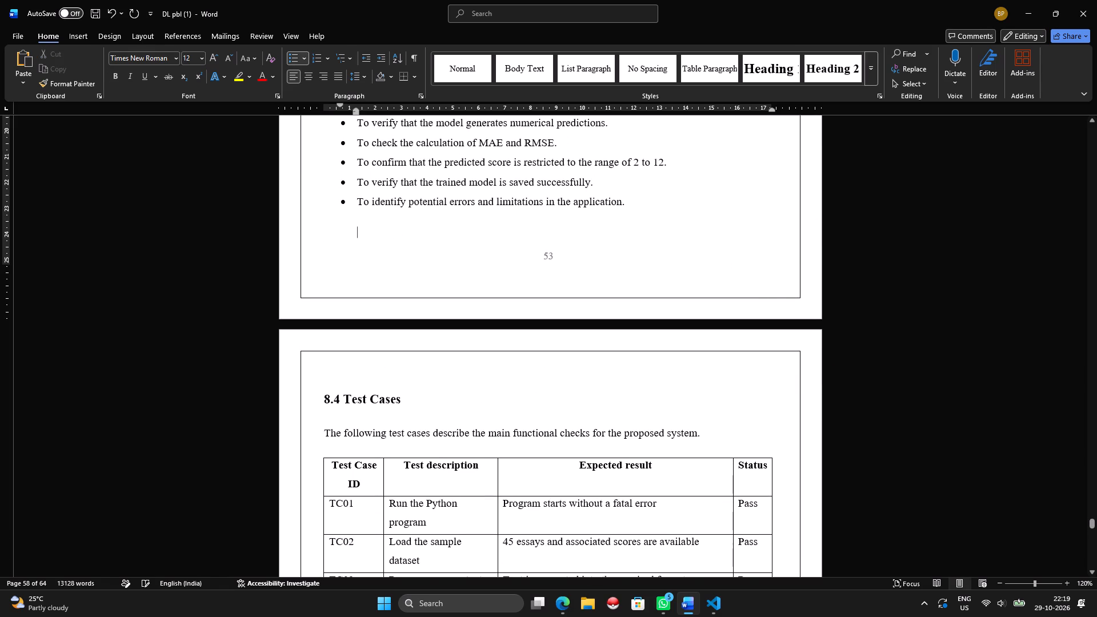
Delete section 8.6 Error Handling and Limitations with all its paragraphs, keeping the 8.7 Conclusion heading.
scroll(649, 211, "down", 5)
scroll(576, 257, "down", 12)
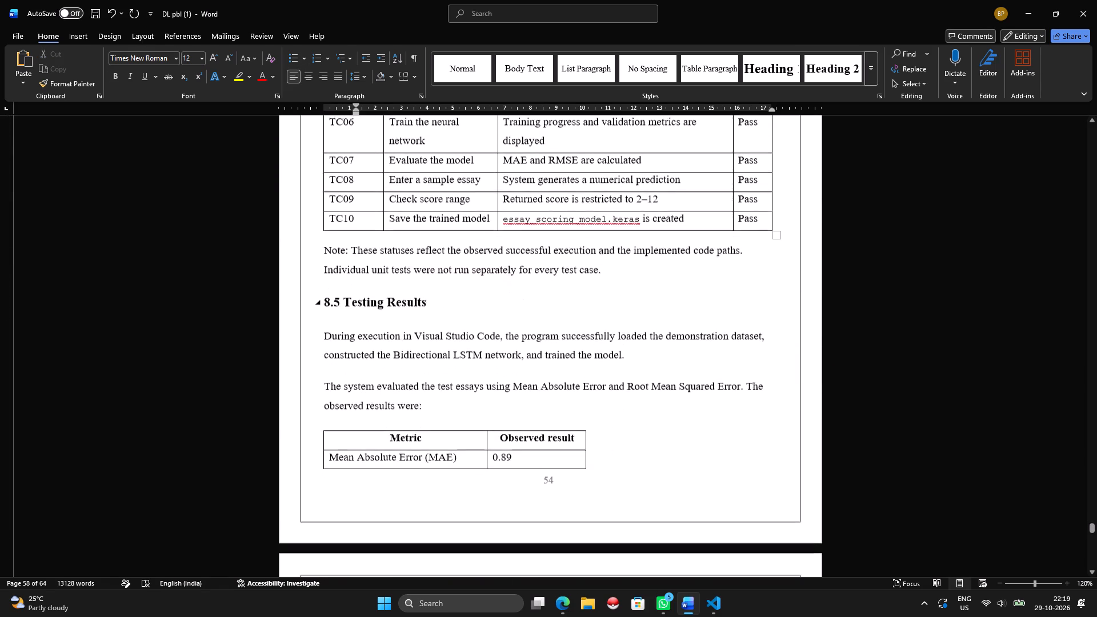
scroll(550, 299, "down", 11)
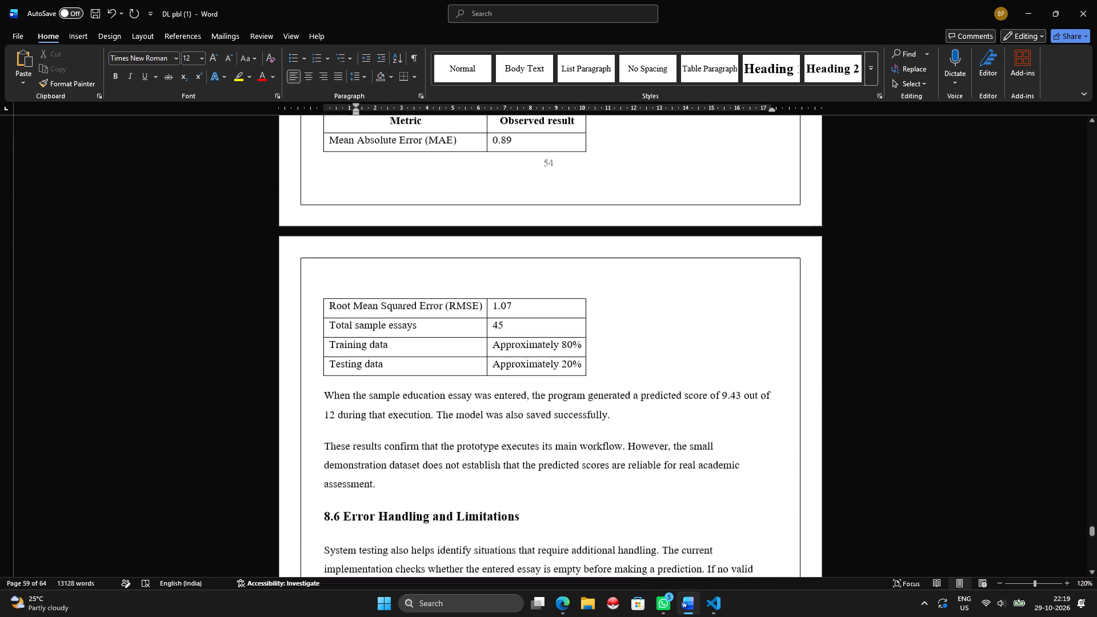
scroll(535, 325, "down", 7)
scroll(494, 348, "down", 1)
scroll(431, 330, "down", 3)
scroll(416, 329, "up", 2)
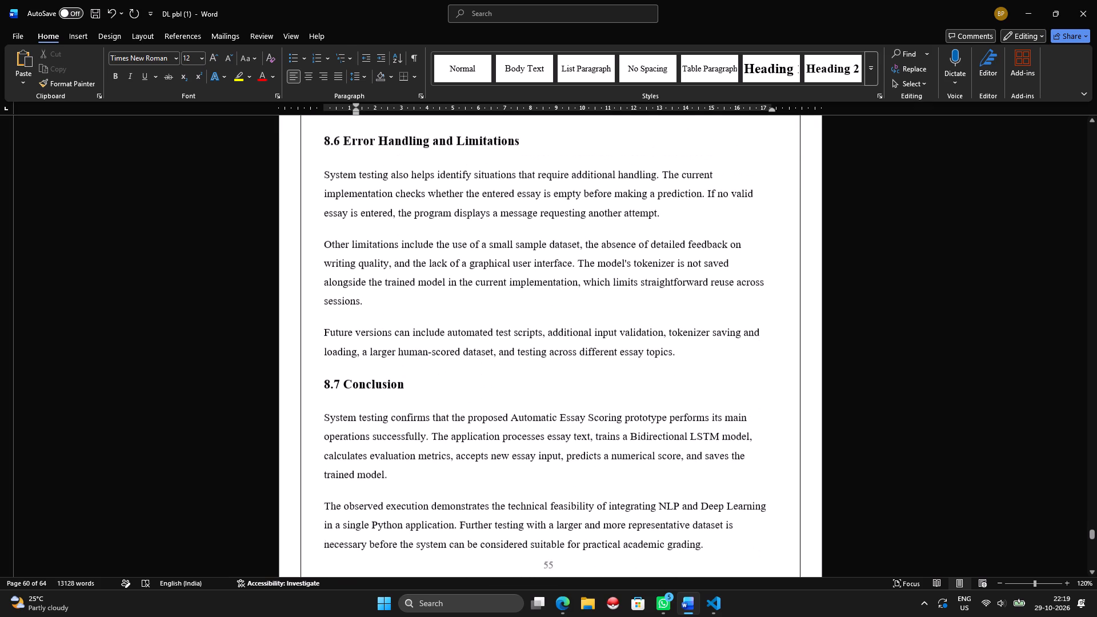
left_click_drag(322, 187, 664, 420)
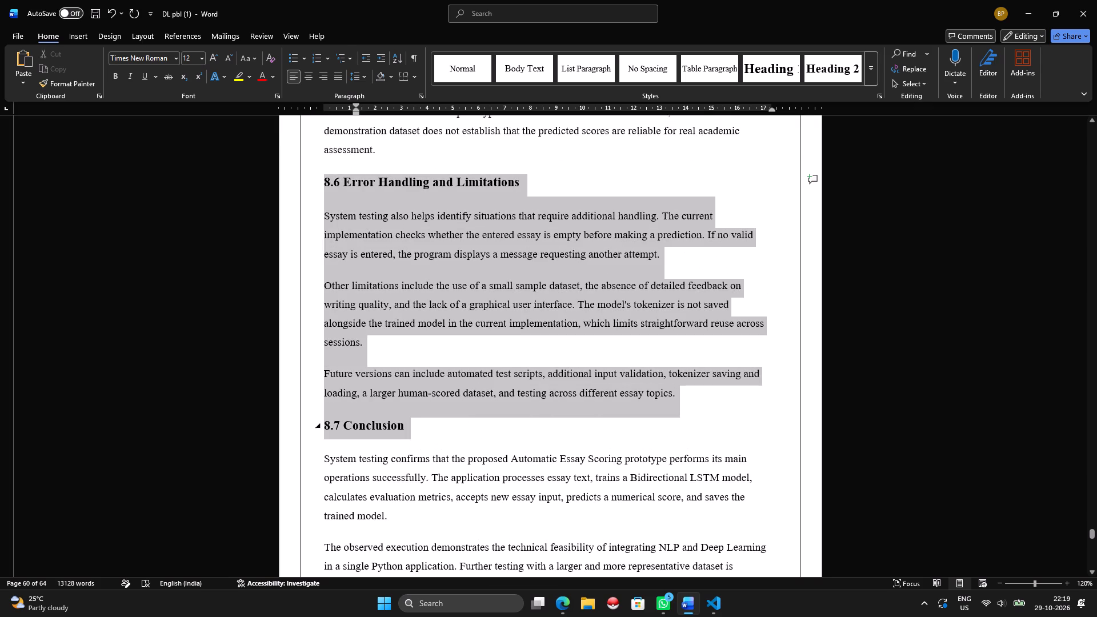
left_click_drag(664, 420, 684, 404)
key("BackSpace")
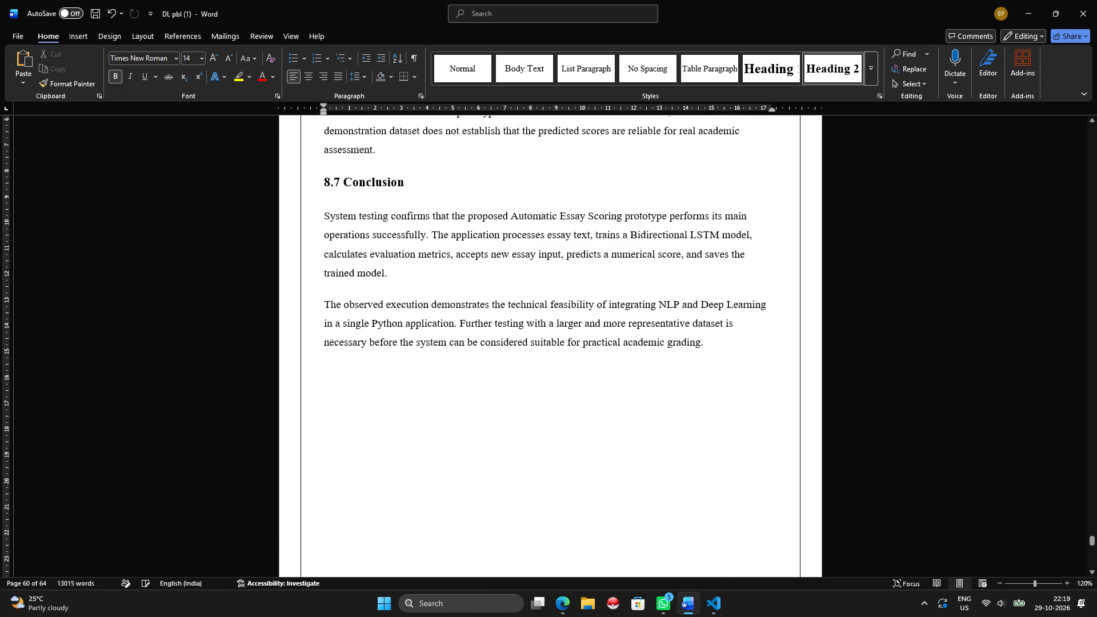
Examine the remaining pages from the chapter 8 conclusion through 10. References, and return to the 6.5 module sections in chapter 6.
scroll(650, 428, "down", 13)
scroll(482, 420, "down", 4)
scroll(481, 420, "down", 17)
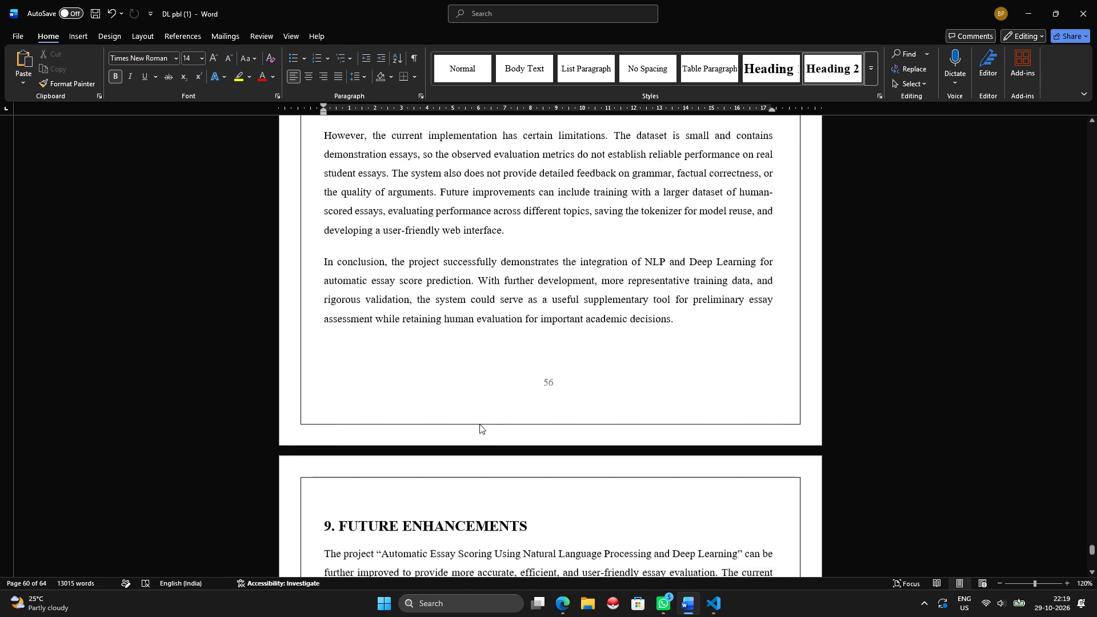
scroll(479, 424, "down", 5)
scroll(483, 426, "down", 19)
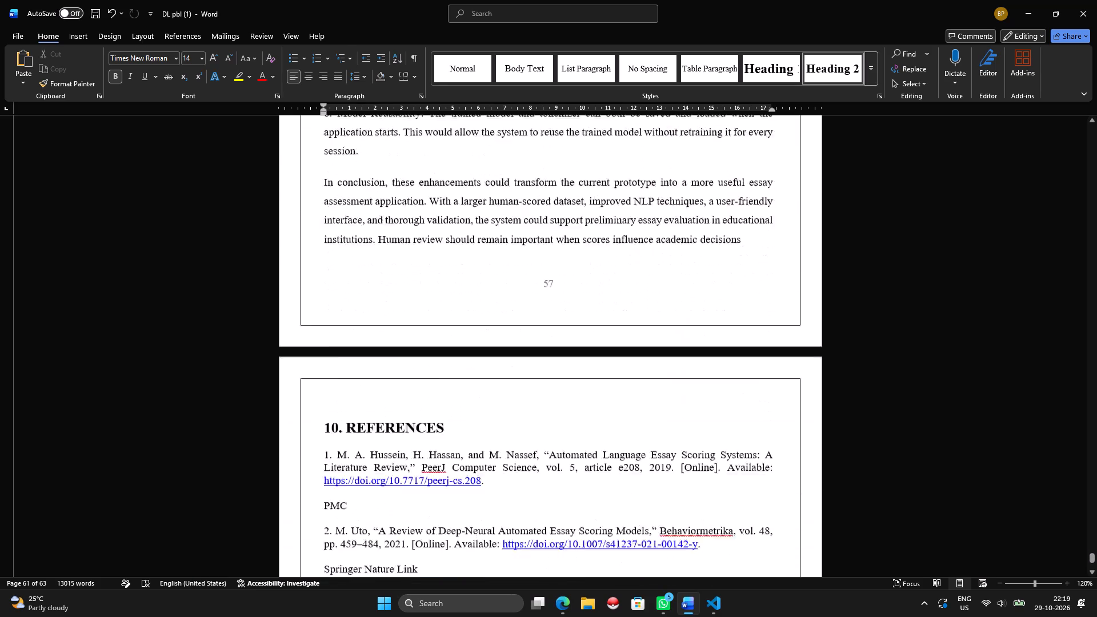
scroll(493, 452, "down", 20)
scroll(493, 452, "down", 11)
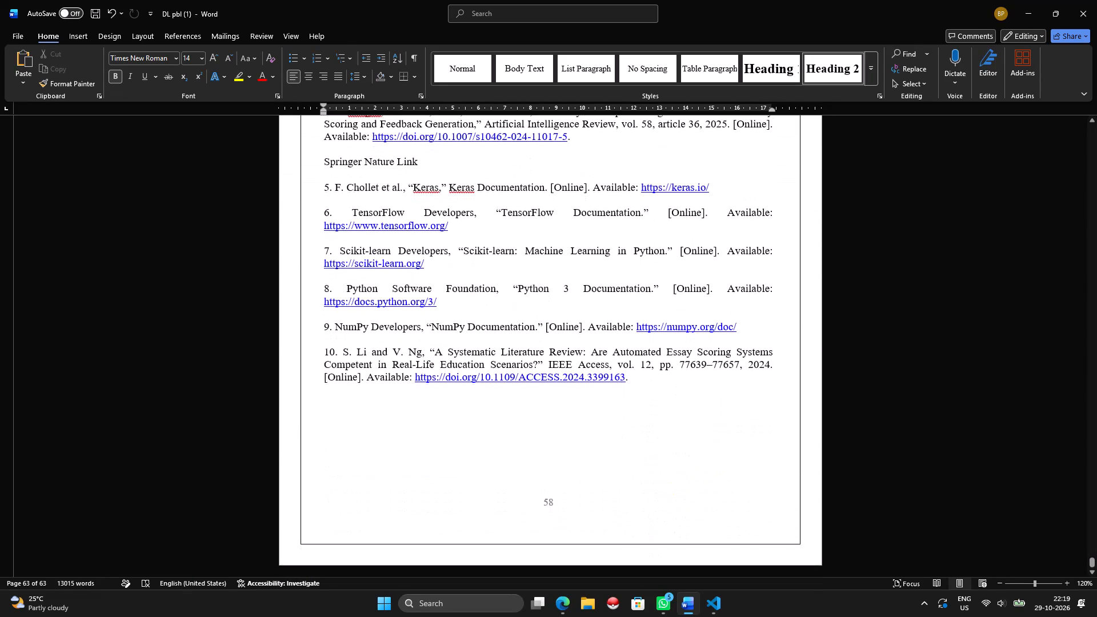
scroll(466, 536, "up", 20)
scroll(466, 536, "up", 2)
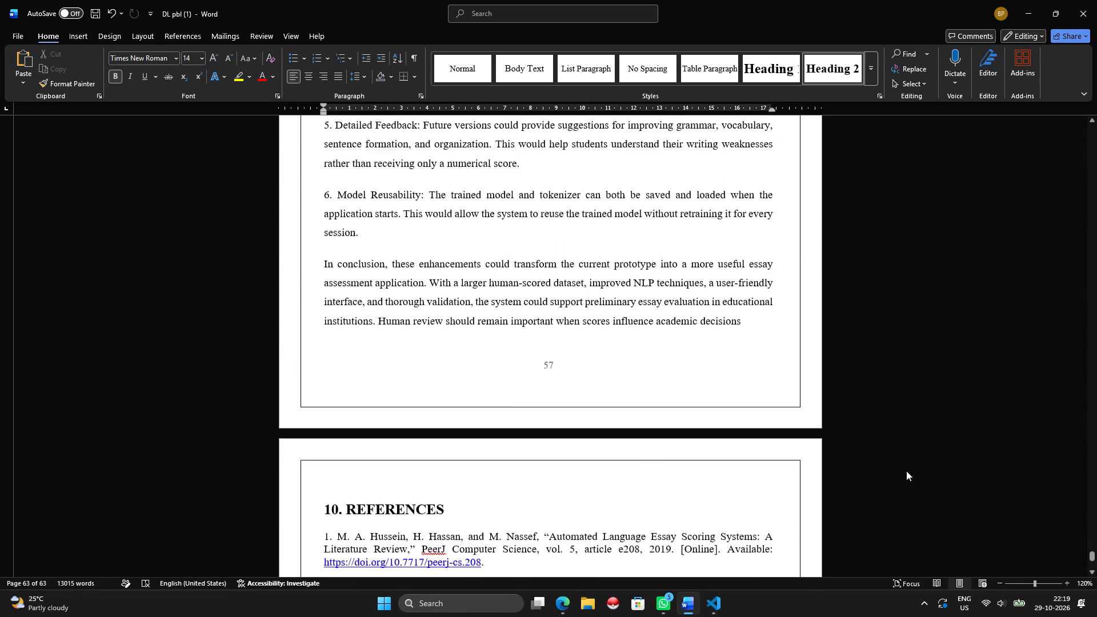
scroll(906, 471, "up", 4)
left_click_drag(1094, 553, 1096, 387)
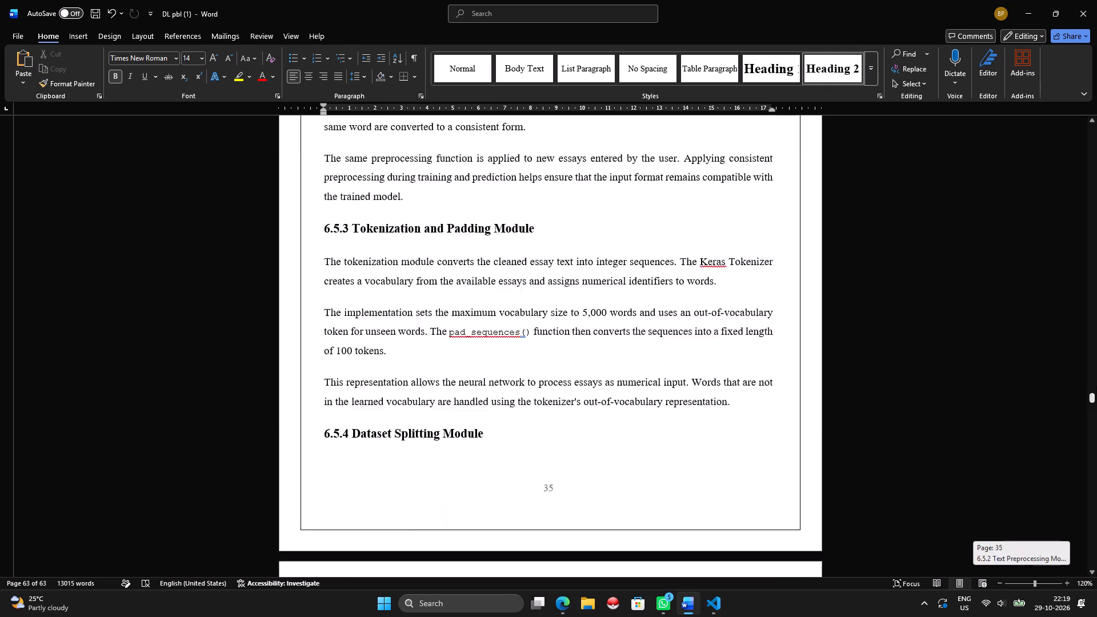
Examine the report from the title page and table of contents through the Abstract and chapter 2 up to section 2.4.
left_click_drag(1096, 387, 1096, 98)
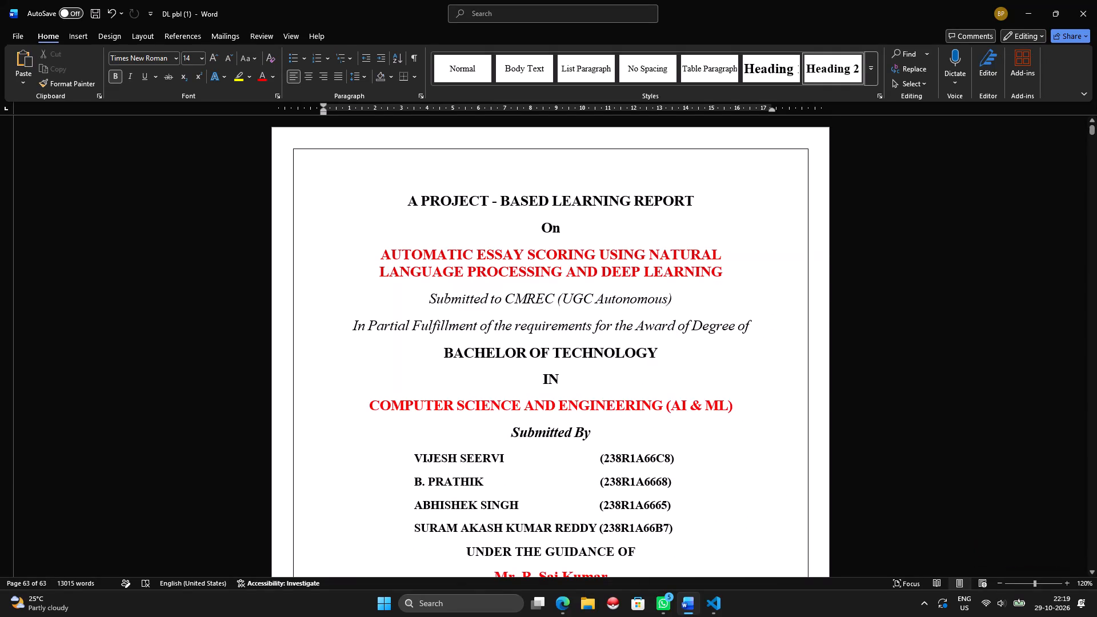
scroll(660, 420, "down", 15)
scroll(642, 454, "down", 19)
scroll(643, 459, "down", 9)
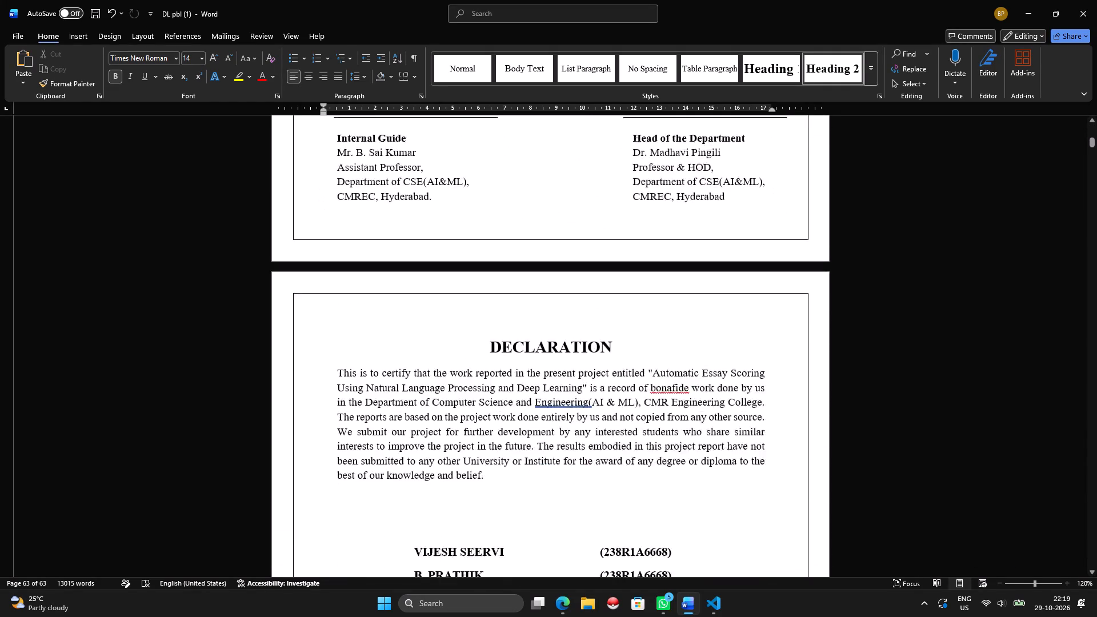
scroll(644, 465, "down", 20)
scroll(644, 465, "down", 20)
scroll(644, 465, "down", 12)
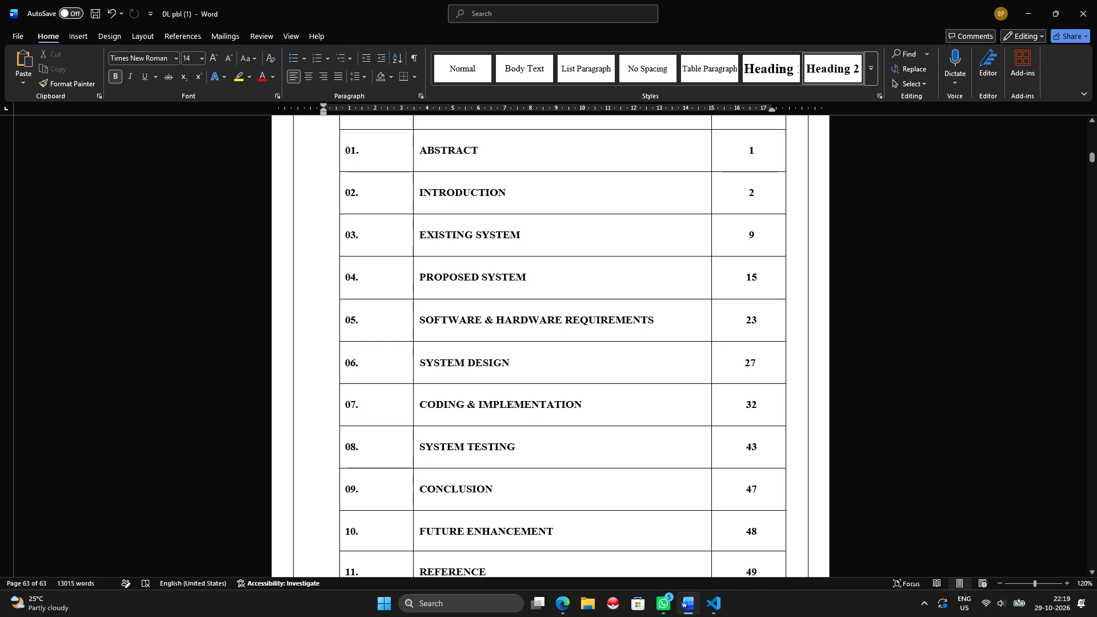
scroll(657, 449, "down", 19)
scroll(659, 464, "up", 1)
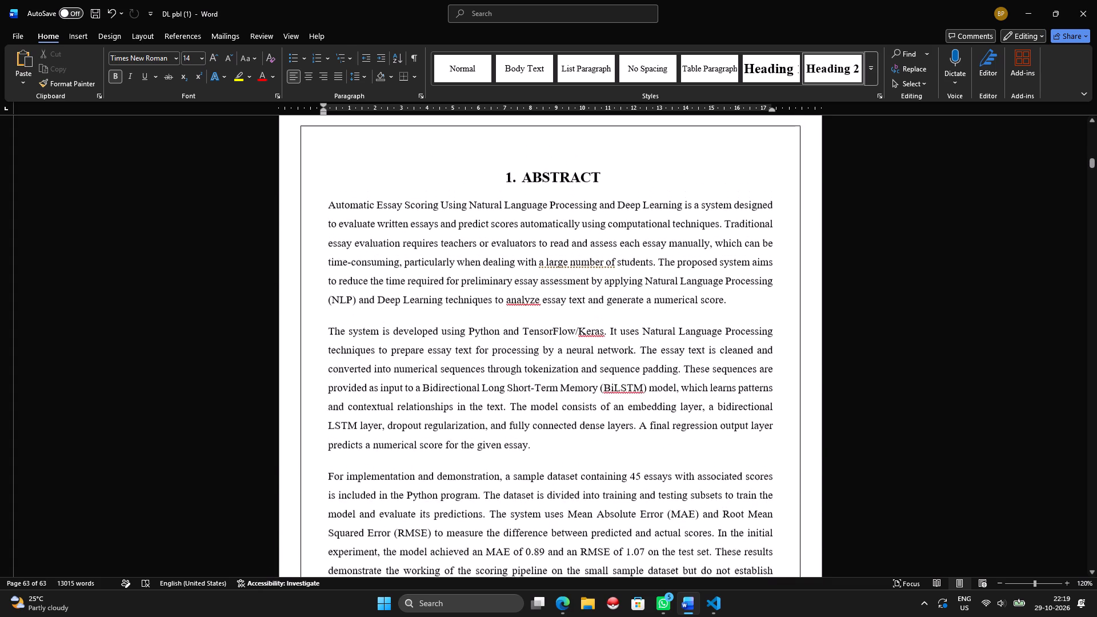
scroll(659, 464, "up", 1)
scroll(657, 467, "down", 10)
scroll(655, 475, "up", 1)
scroll(656, 475, "down", 20)
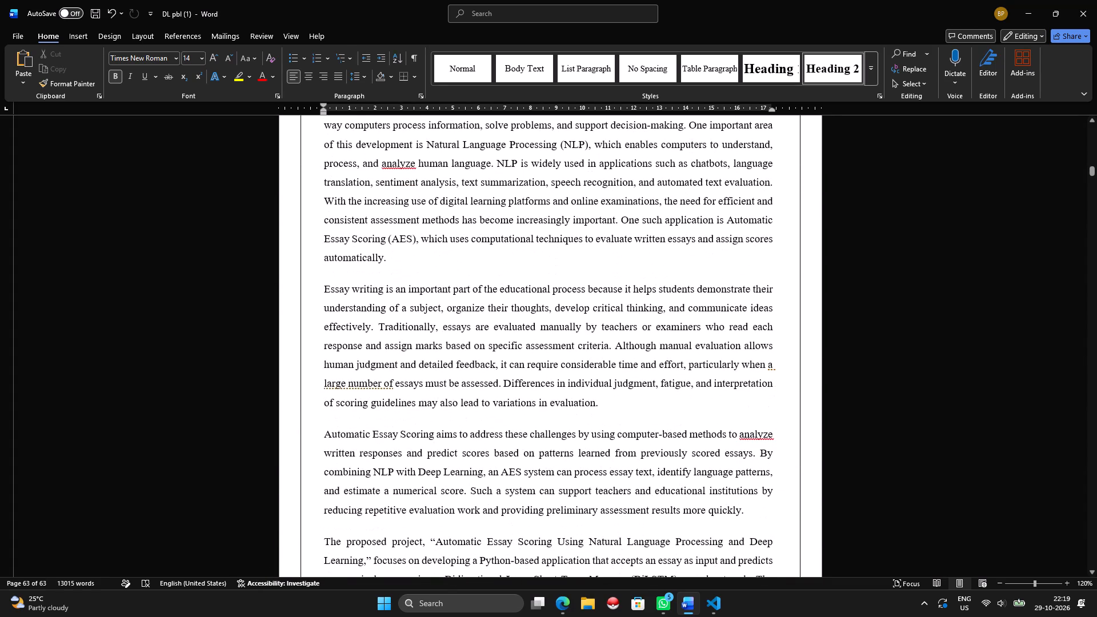
scroll(662, 471, "down", 12)
scroll(546, 444, "down", 16)
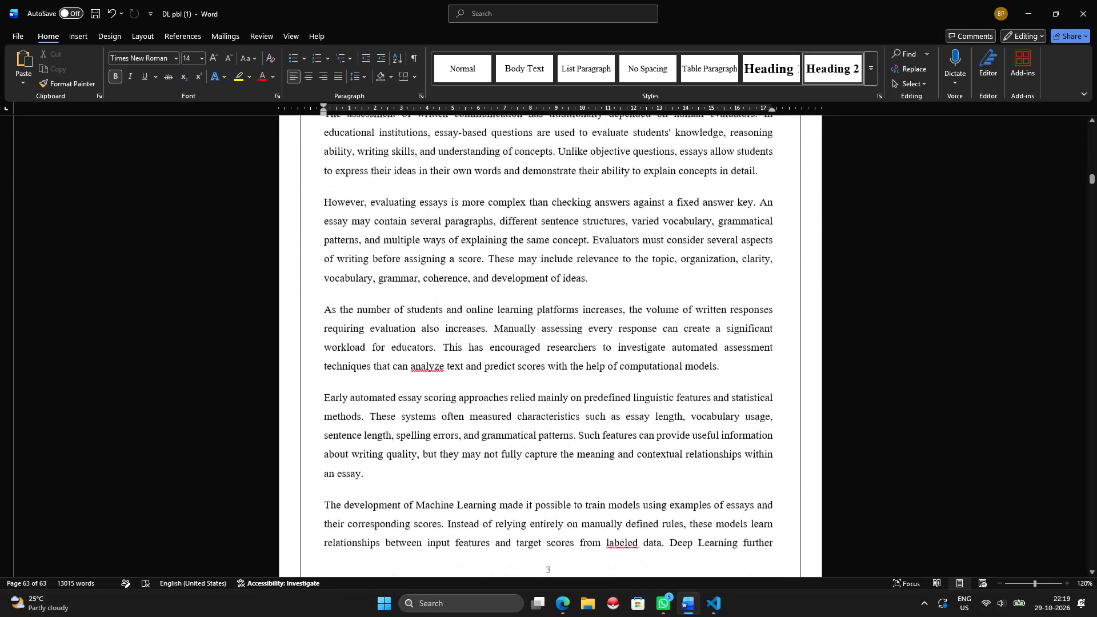
scroll(534, 480, "down", 20)
scroll(527, 517, "down", 6)
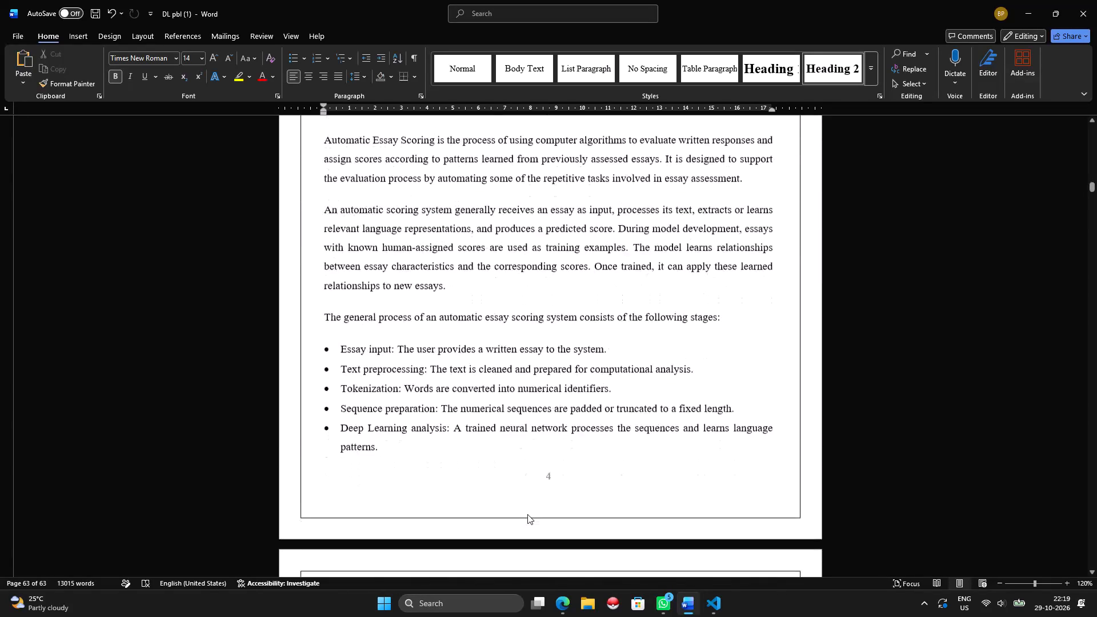
scroll(527, 514, "down", 20)
scroll(527, 514, "down", 11)
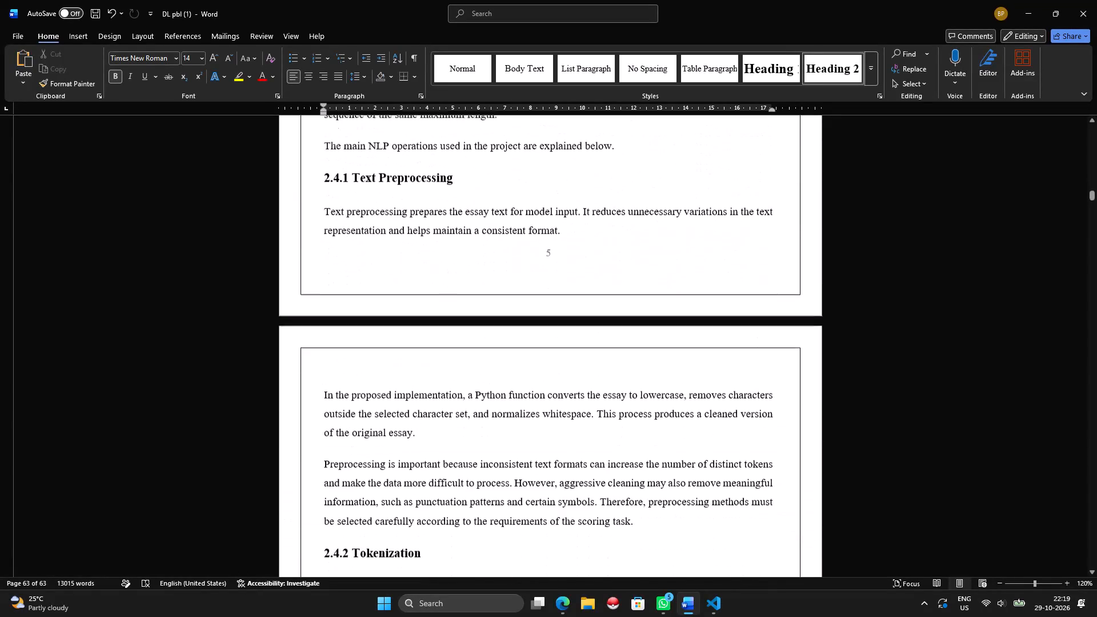
scroll(534, 505, "down", 3)
scroll(538, 502, "up", 7)
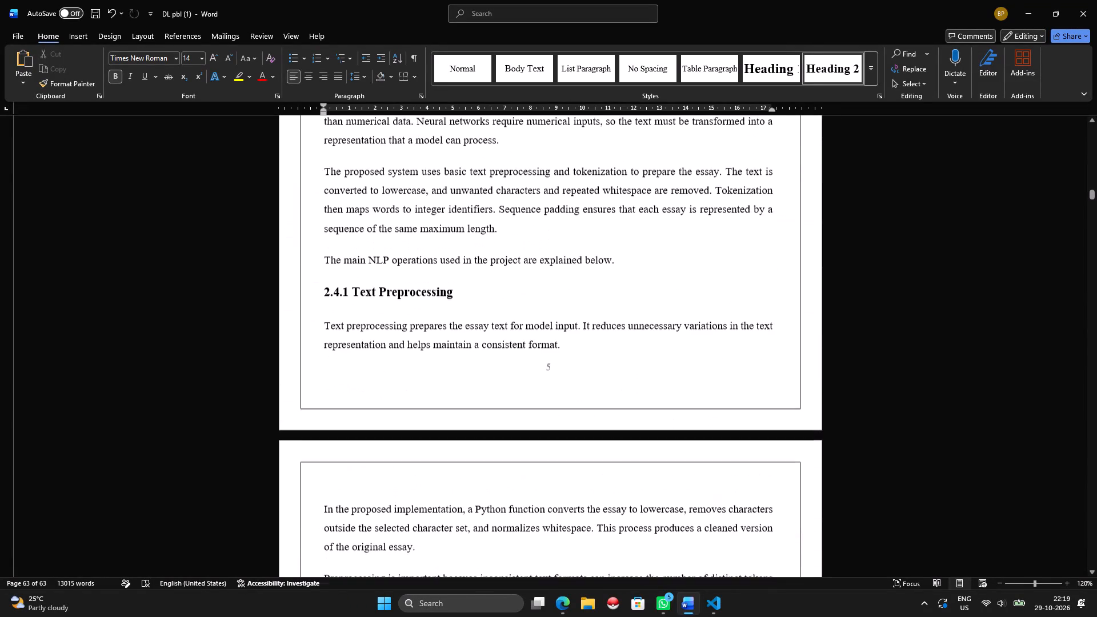
scroll(538, 501, "down", 10)
scroll(477, 499, "down", 4)
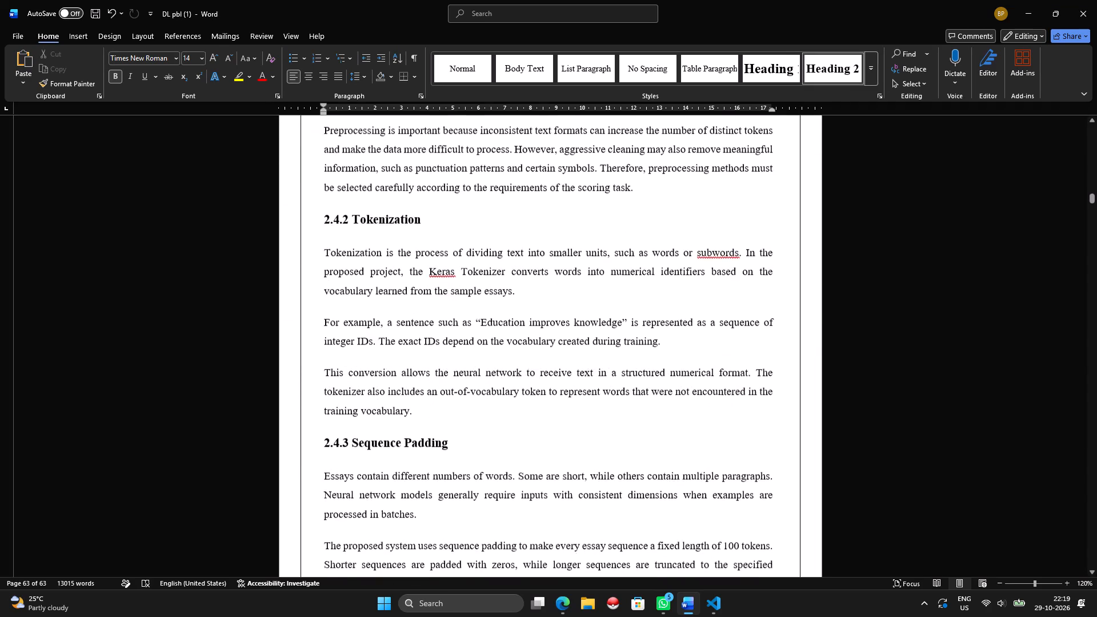
Delete section 2.5 Role of Deep Learning in Essay Scoring with all its paragraphs and component list, keeping the 2.6 heading.
scroll(473, 500, "down", 4)
scroll(471, 500, "down", 17)
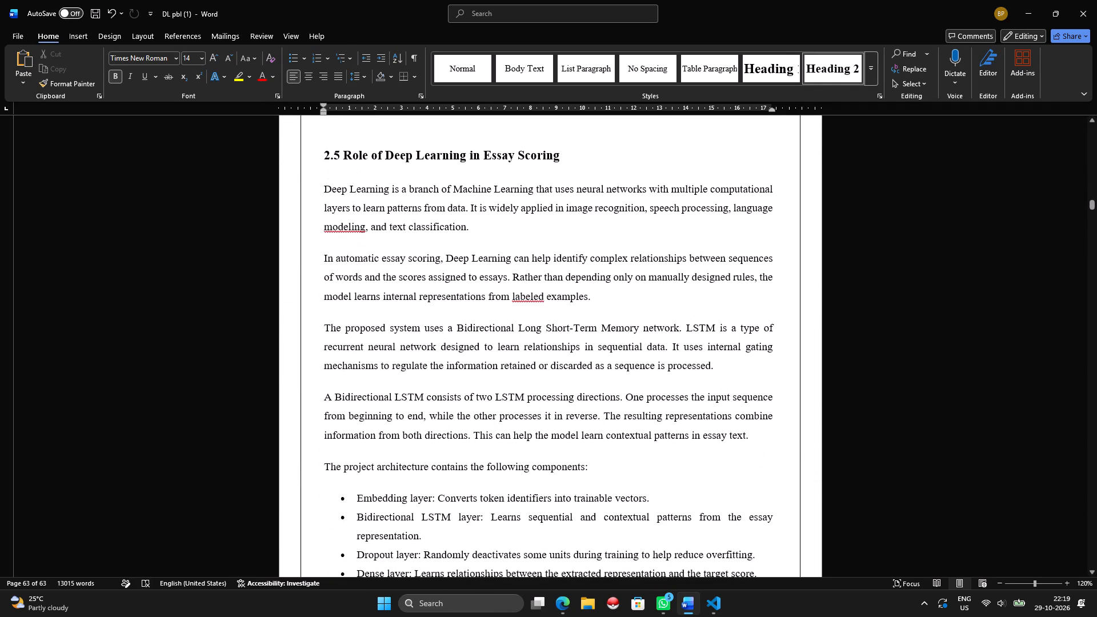
left_click_drag(323, 154, 325, 158)
left_click_drag(325, 158, 585, 368)
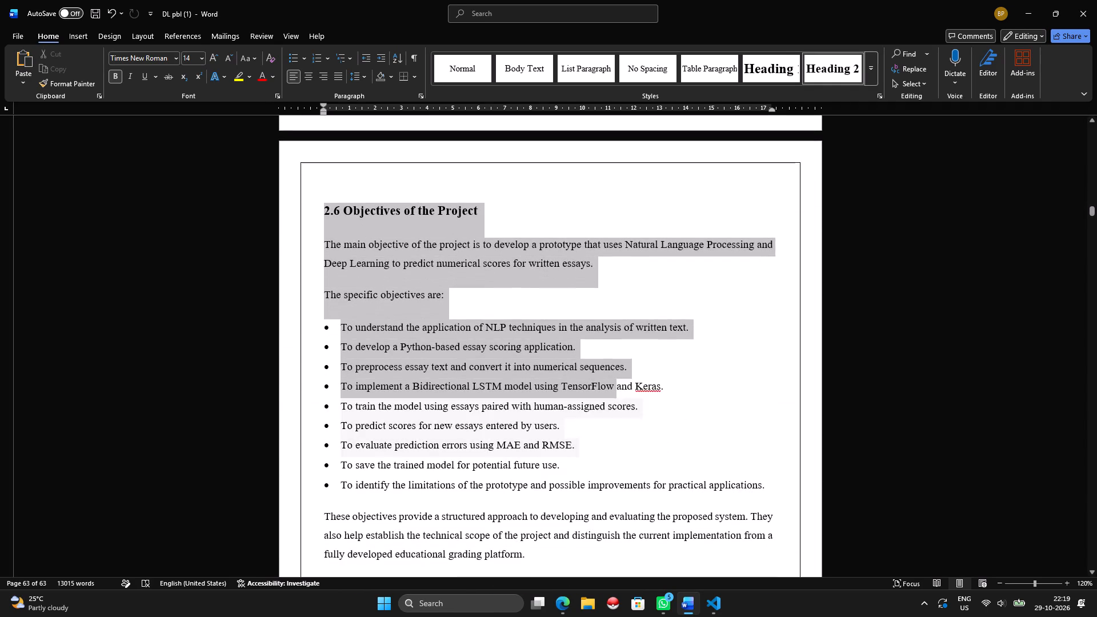
left_click_drag(585, 368, 660, 188)
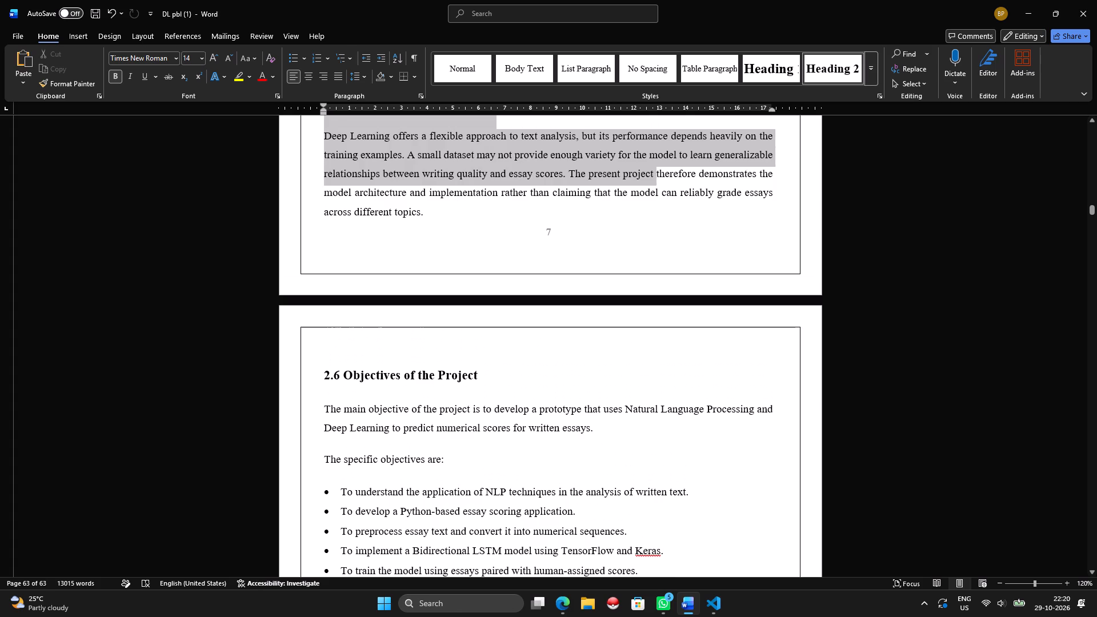
left_click_drag(660, 188, 683, 211)
key("BackSpace")
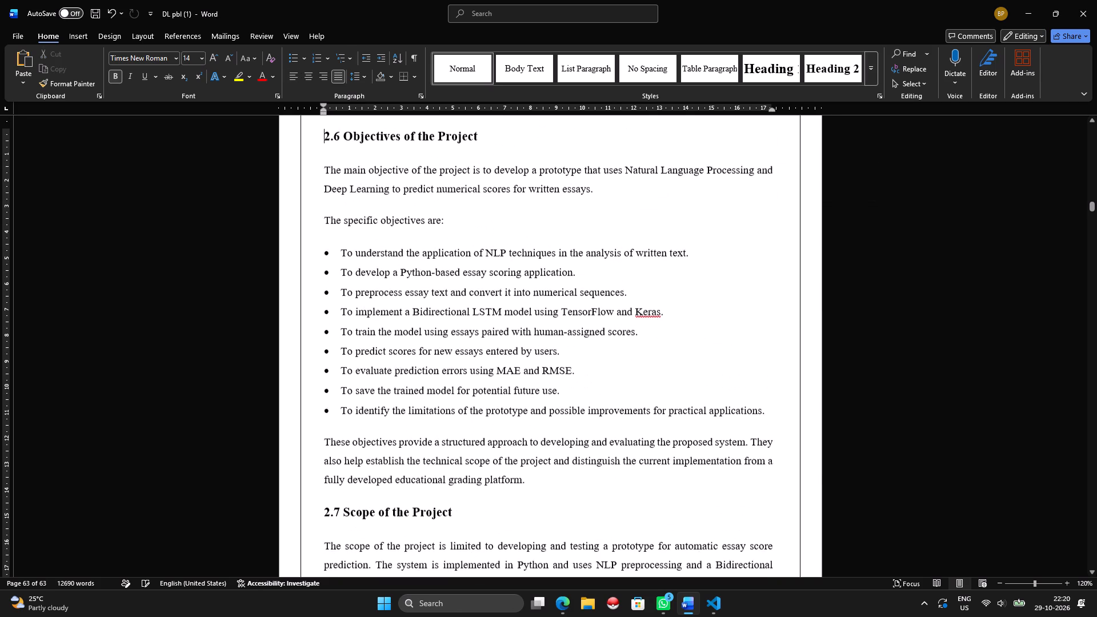
Delete sections 3.2 Manual Essay Evaluation and 3.3 Rule-Based Essay Scoring Systems, including the leftover blank line above the 3.4 heading.
scroll(611, 425, "down", 14)
scroll(607, 442, "down", 19)
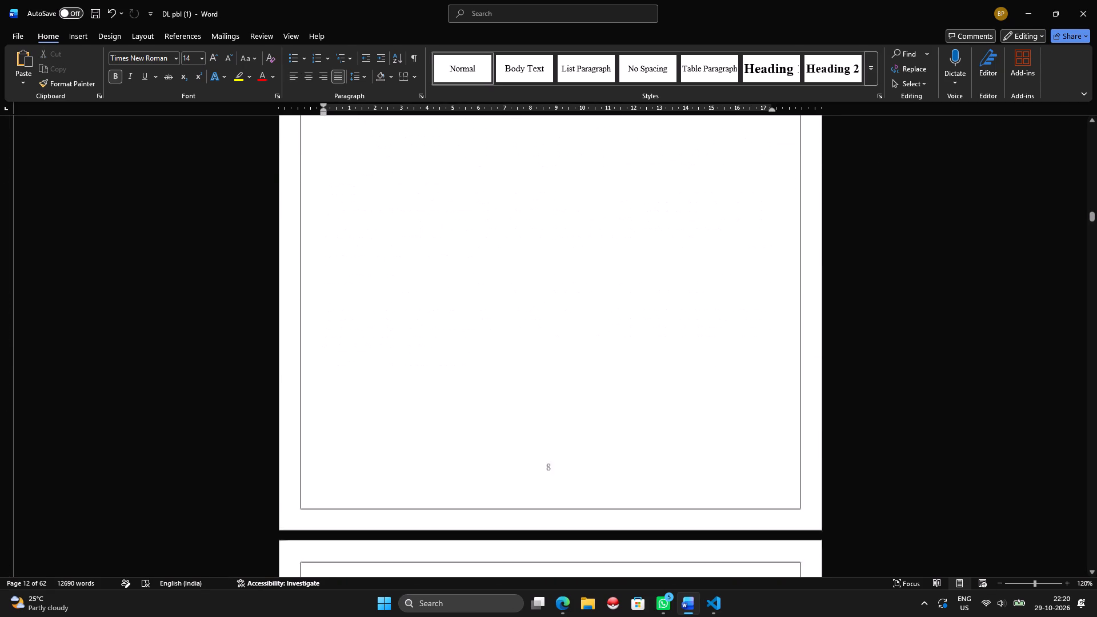
scroll(606, 455, "down", 10)
scroll(514, 418, "down", 3)
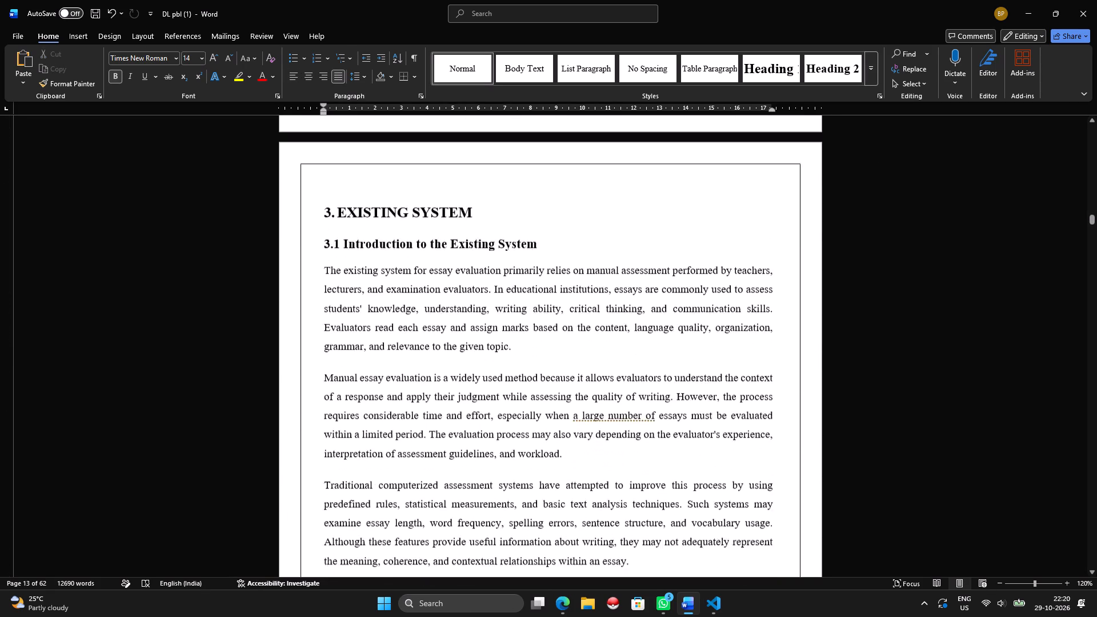
scroll(467, 408, "down", 11)
scroll(418, 408, "down", 1)
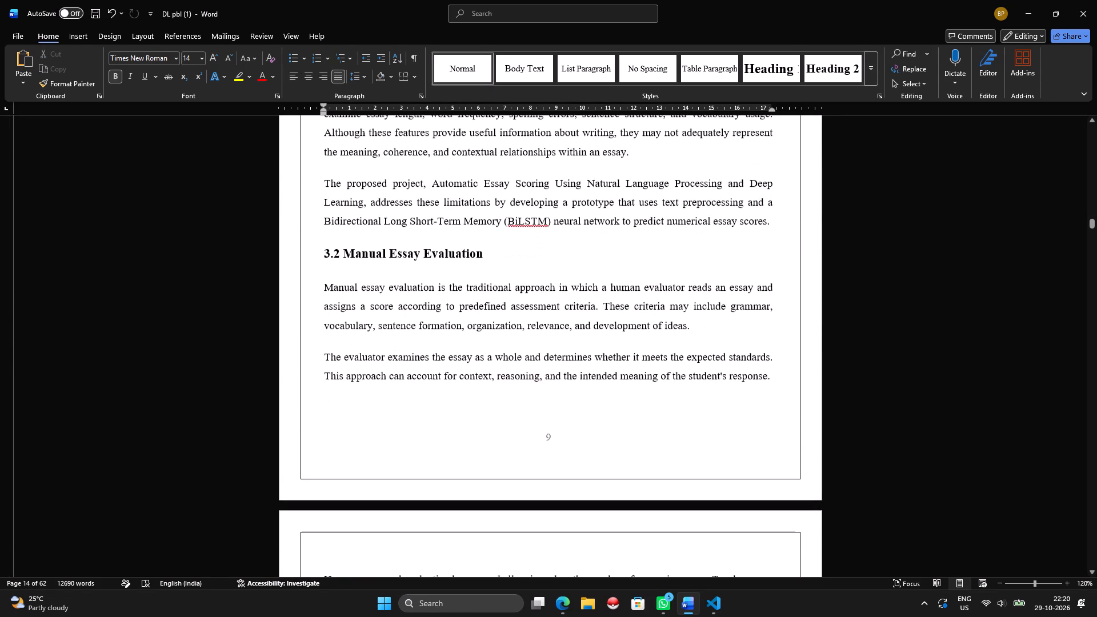
scroll(401, 404, "up", 7)
scroll(398, 404, "down", 4)
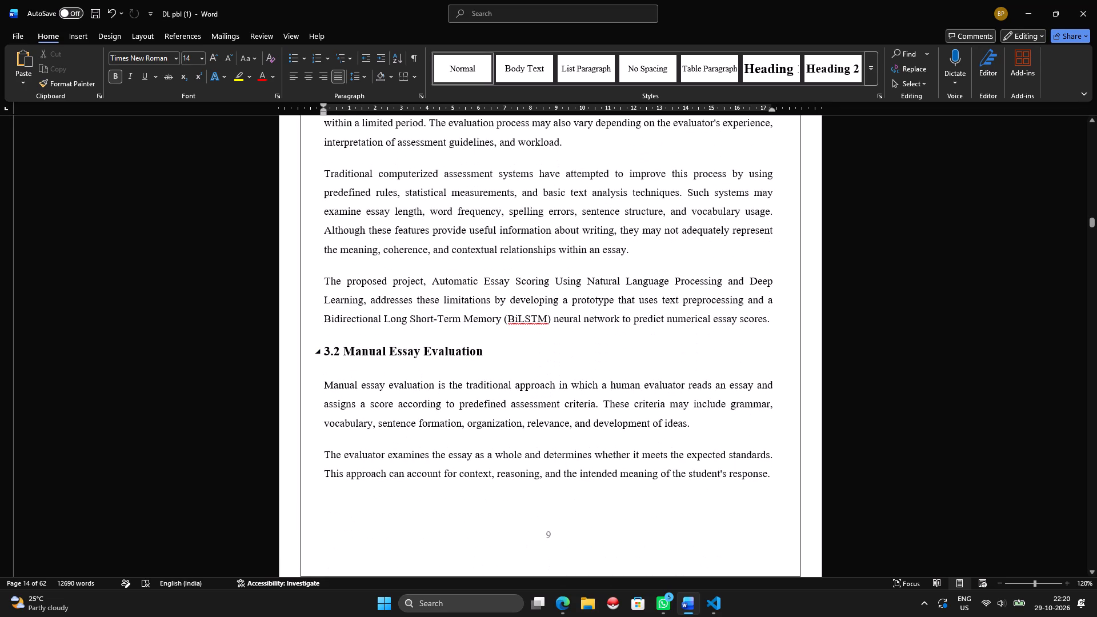
left_click_drag(326, 350, 580, 165)
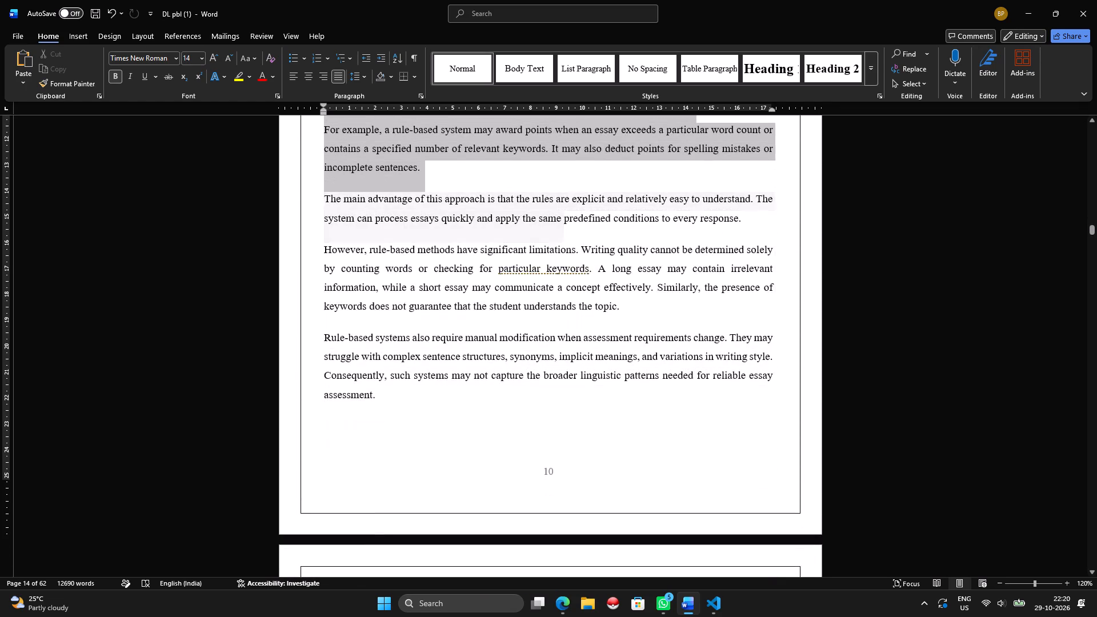
left_click_drag(580, 165, 628, 258)
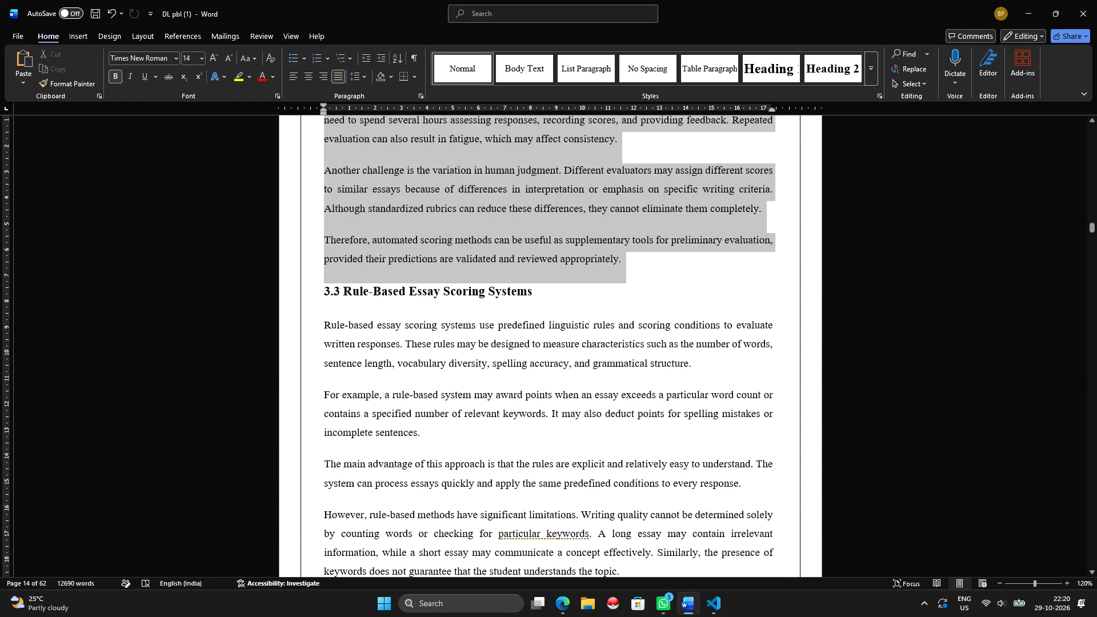
left_click_drag(628, 258, 659, 461)
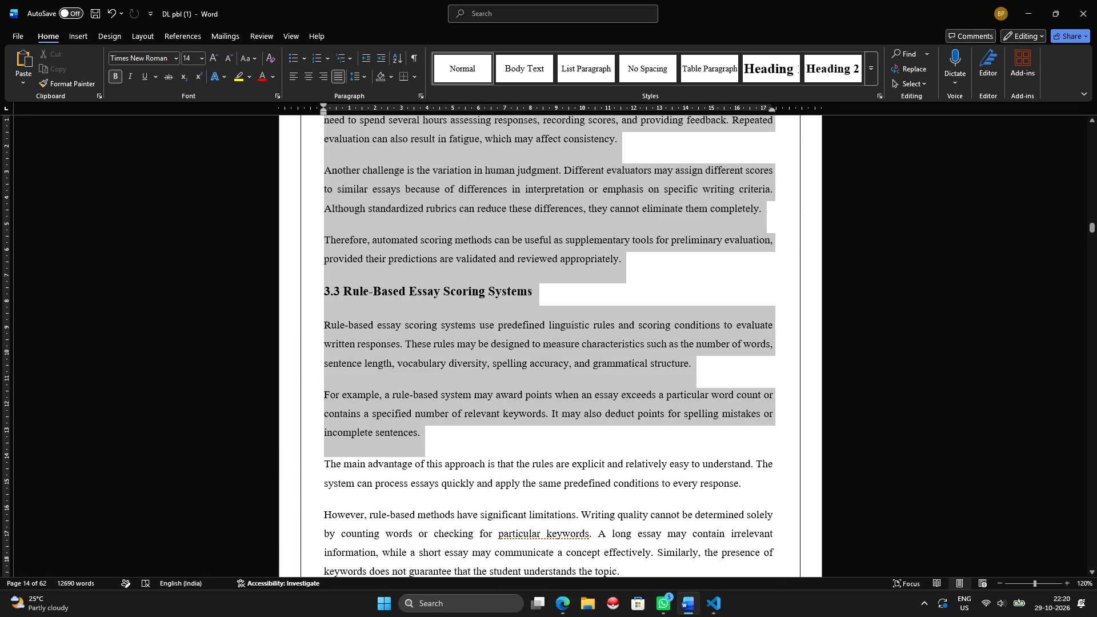
left_click_drag(659, 461, 670, 177)
key("BackSpace")
scroll(615, 341, "up", 5)
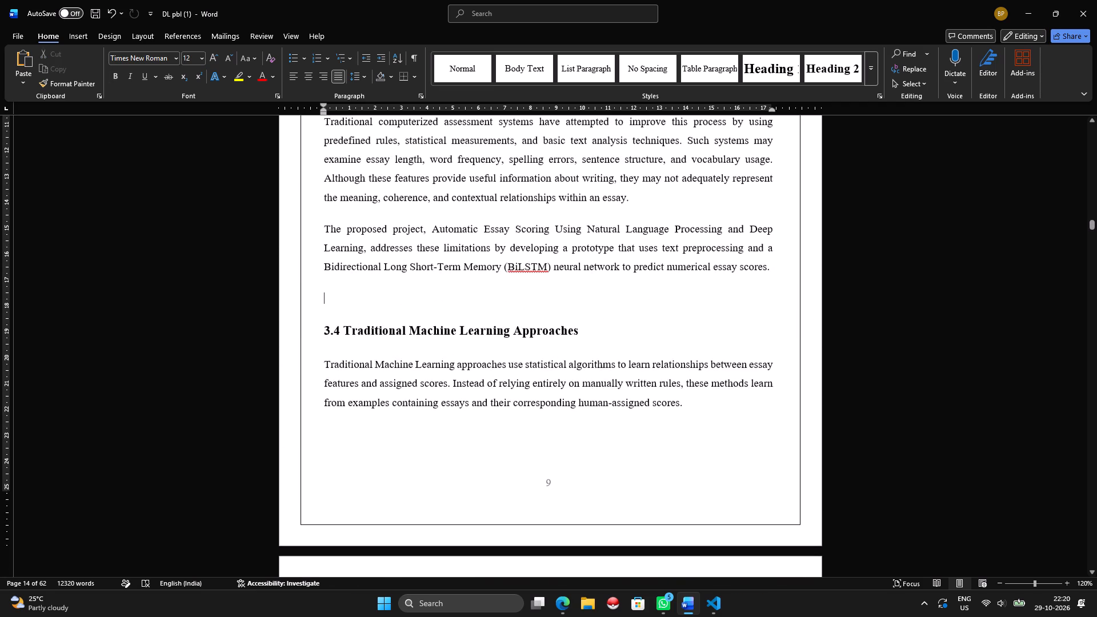
key("BackSpace")
Remove the blank line between the 3.5.1 Time-Consuming Evaluation paragraph and the 3.5.2 Inconsistent Scoring heading.
scroll(604, 353, "down", 5)
scroll(604, 353, "up", 1)
scroll(604, 353, "down", 17)
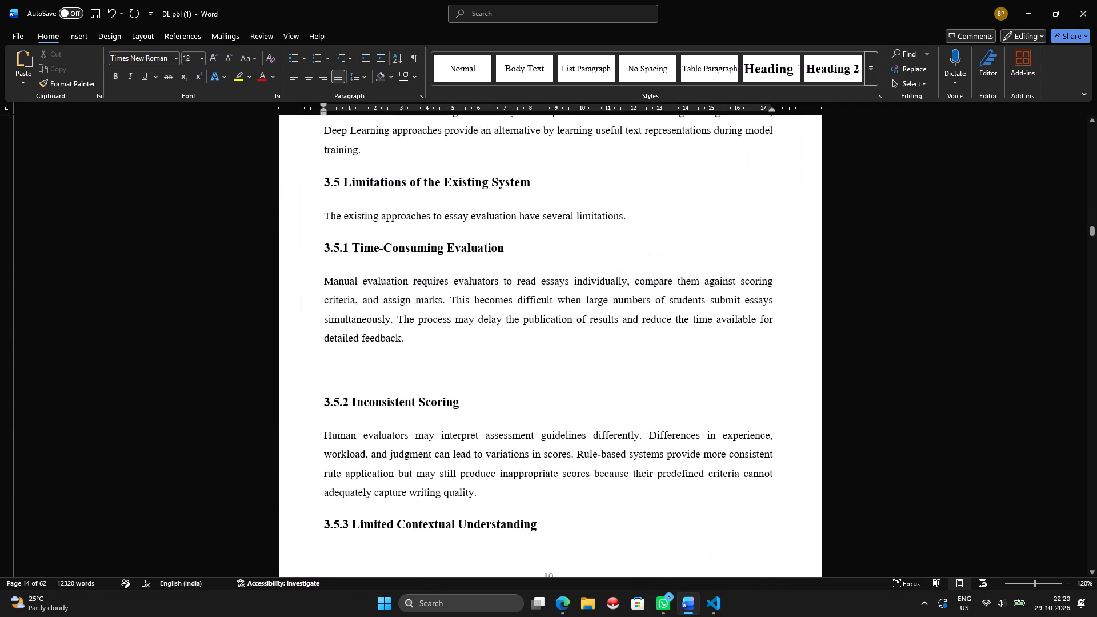
left_click(367, 369)
key("BackSpace")
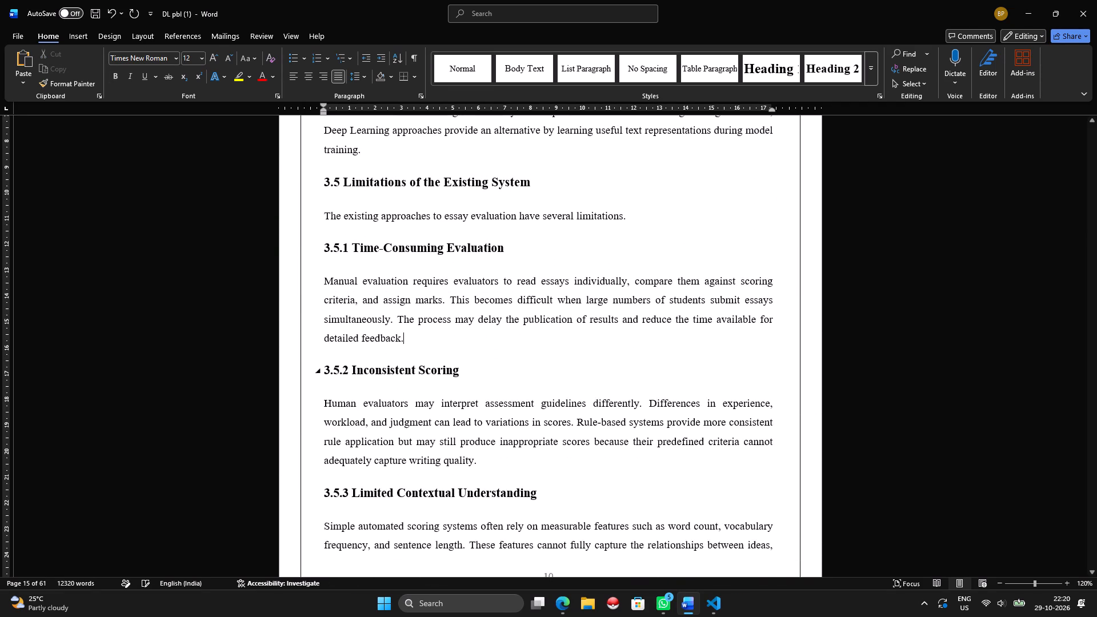
Remove the two blank lines between the 3.5.6 Limited Scalability paragraph and the 3.5.7 Limited Adaptability heading.
scroll(367, 375, "down", 13)
scroll(374, 398, "up", 11)
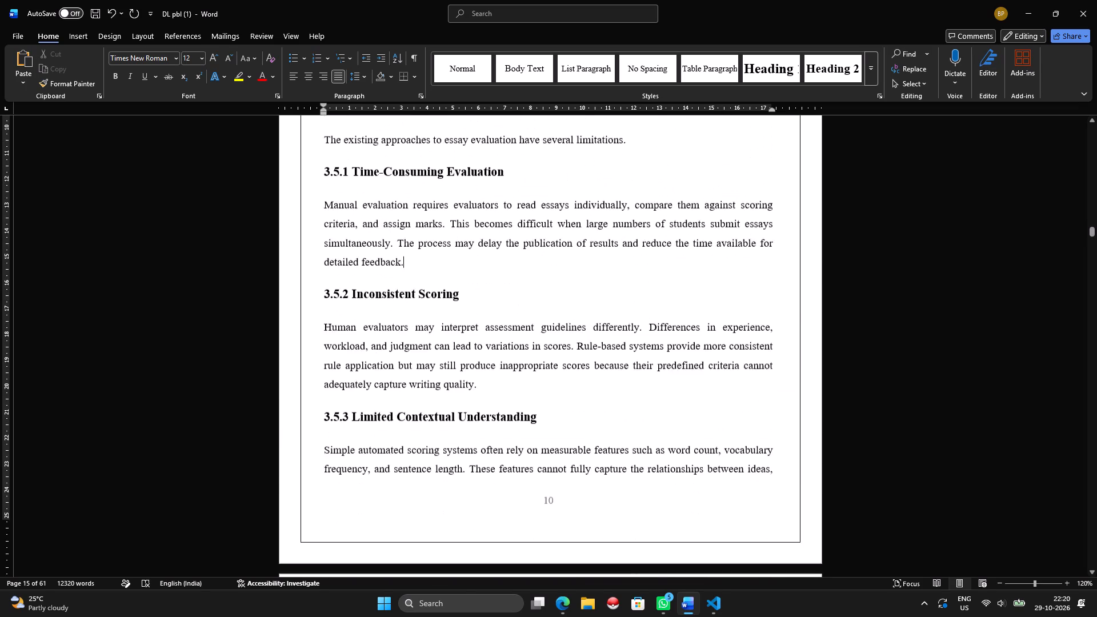
scroll(378, 398, "up", 5)
scroll(406, 388, "down", 20)
scroll(406, 388, "down", 1)
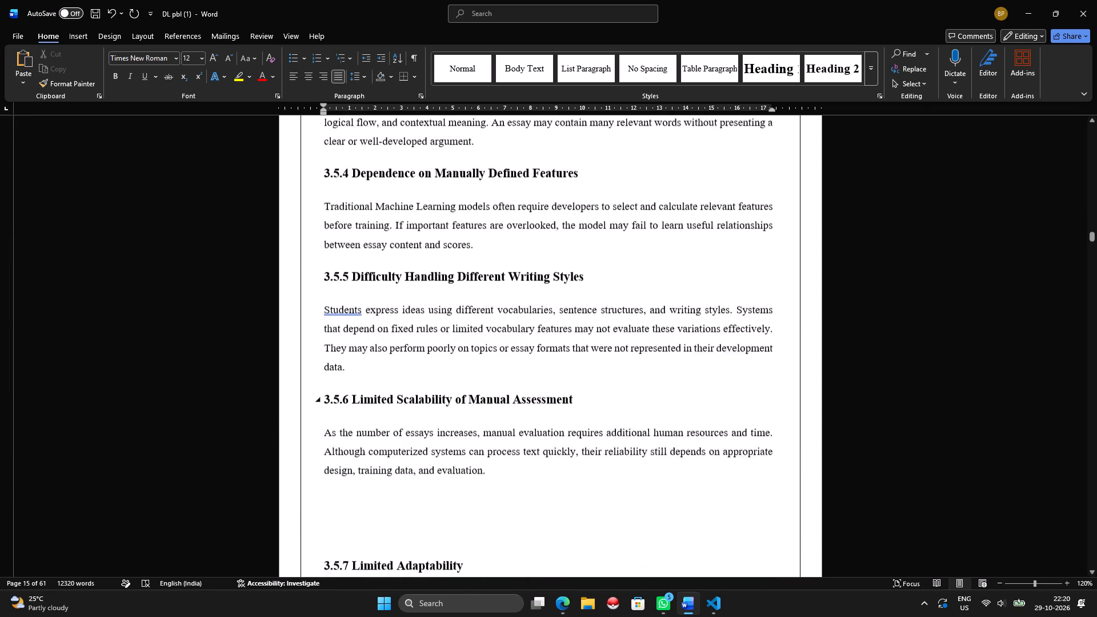
scroll(437, 385, "down", 7)
left_click(382, 292)
key("BackSpace")
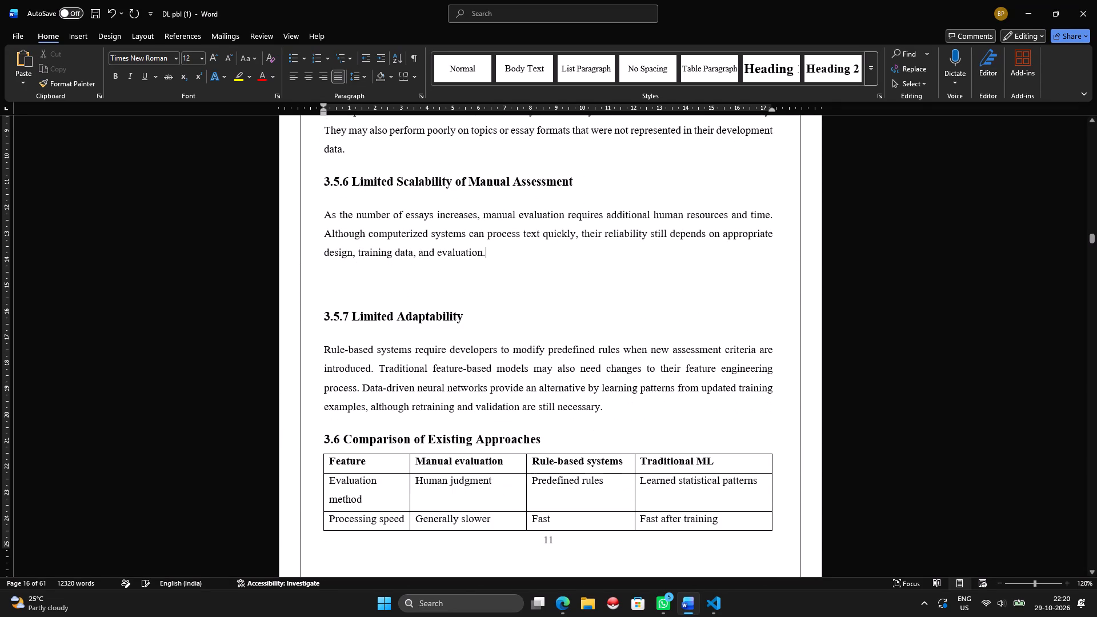
left_click(364, 295)
key("BackSpace")
Examine the pages from the 3.6 comparison table through the chapter 3 conclusion and chapter 4 up to section 4.3.
scroll(394, 306, "down", 7)
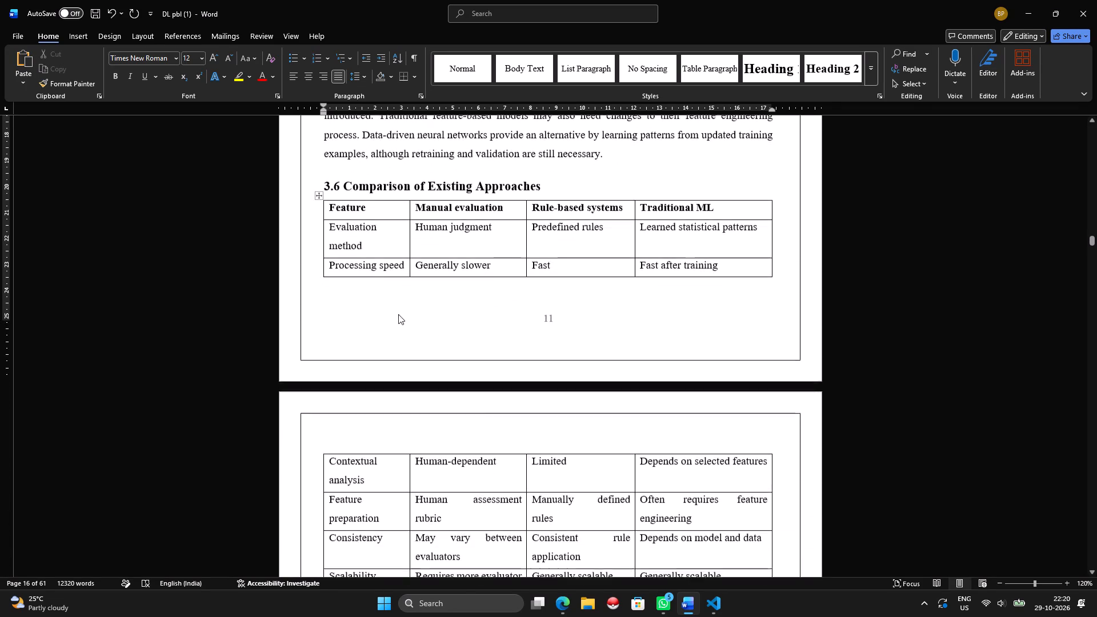
scroll(398, 314, "down", 12)
scroll(405, 326, "down", 10)
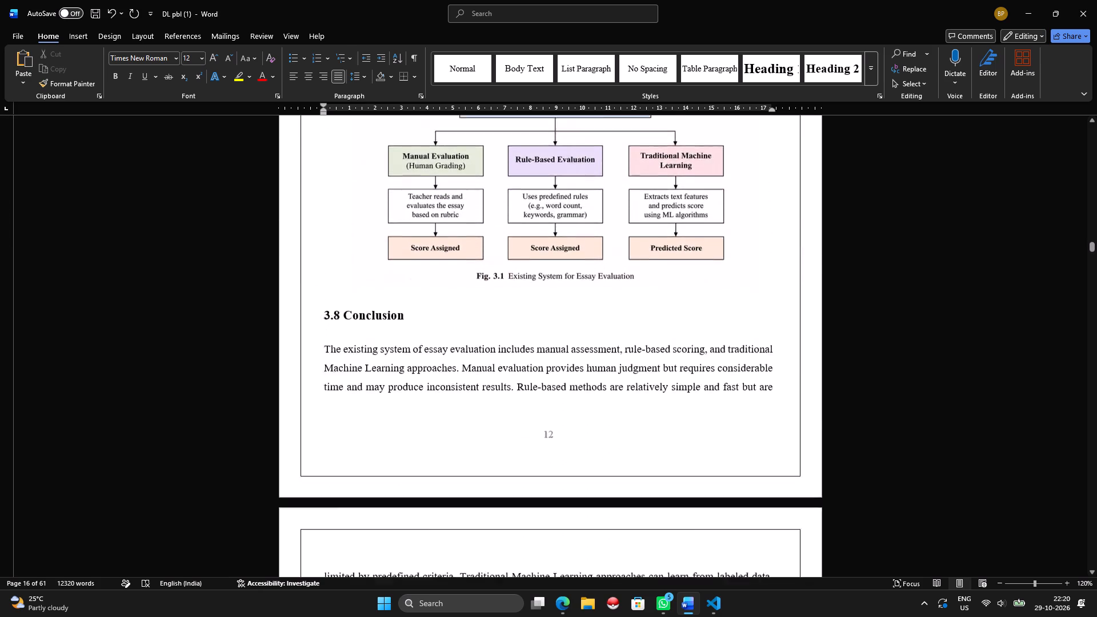
scroll(408, 312, "down", 20)
scroll(408, 312, "down", 10)
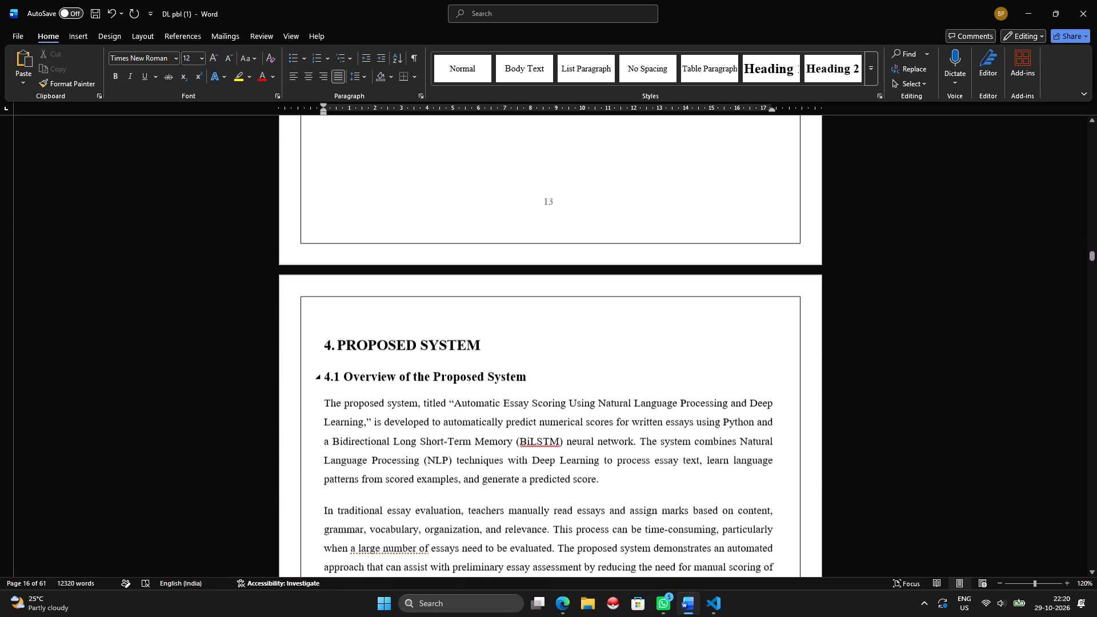
scroll(415, 327, "down", 18)
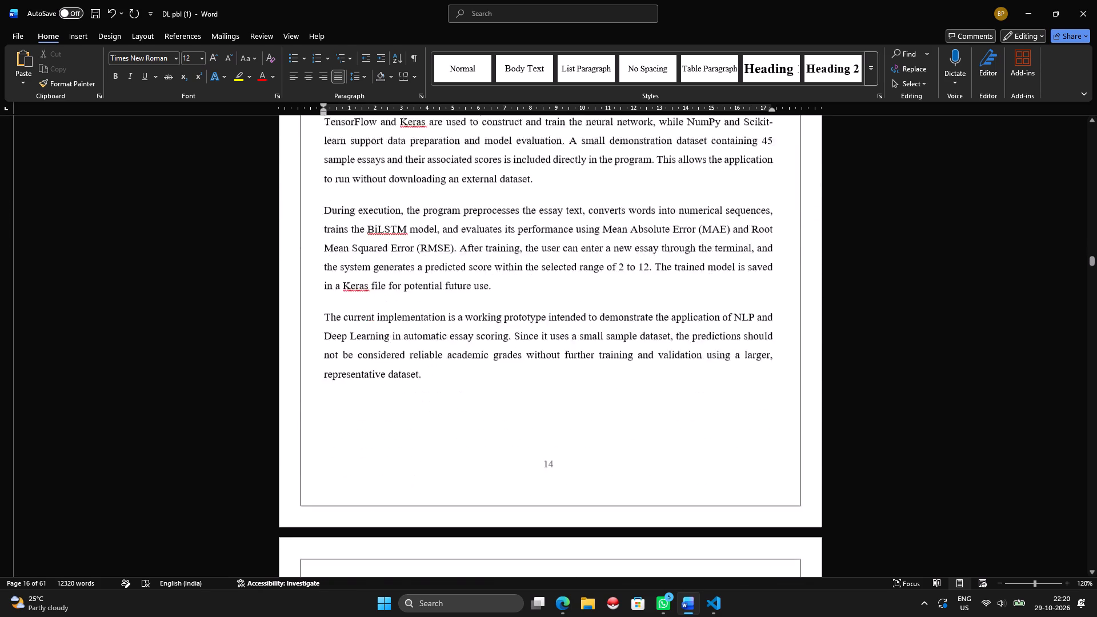
scroll(418, 346, "down", 18)
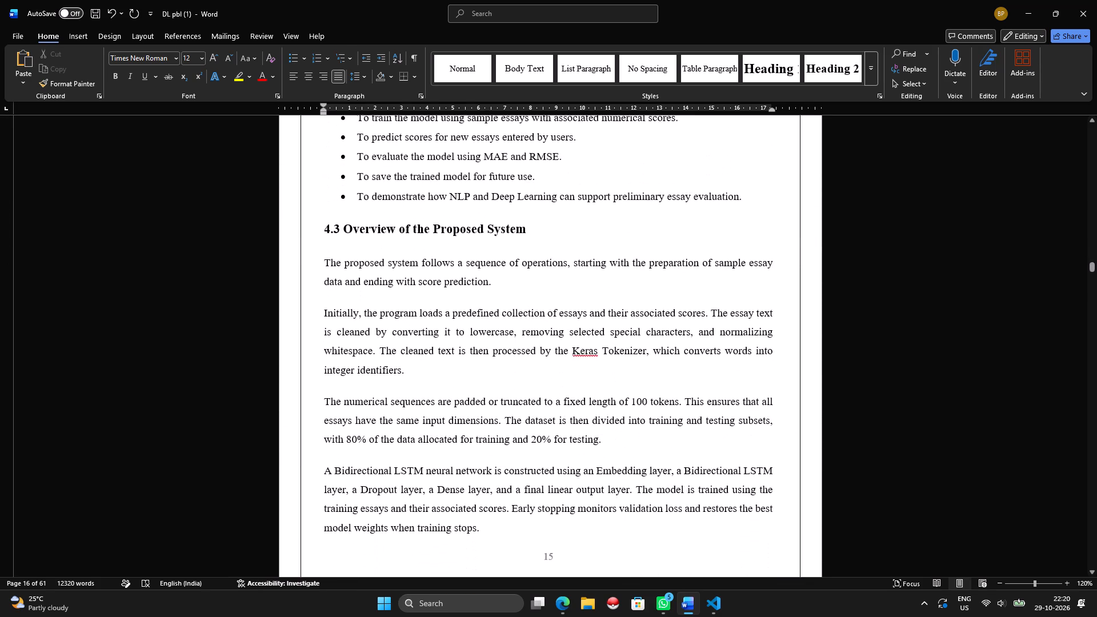
scroll(389, 329, "down", 14)
Delete section 4.3 Overview of the Proposed System, heading and all its paragraphs, up to the 4.4 heading.
scroll(381, 328, "up", 6)
scroll(381, 328, "down", 1)
scroll(381, 328, "up", 7)
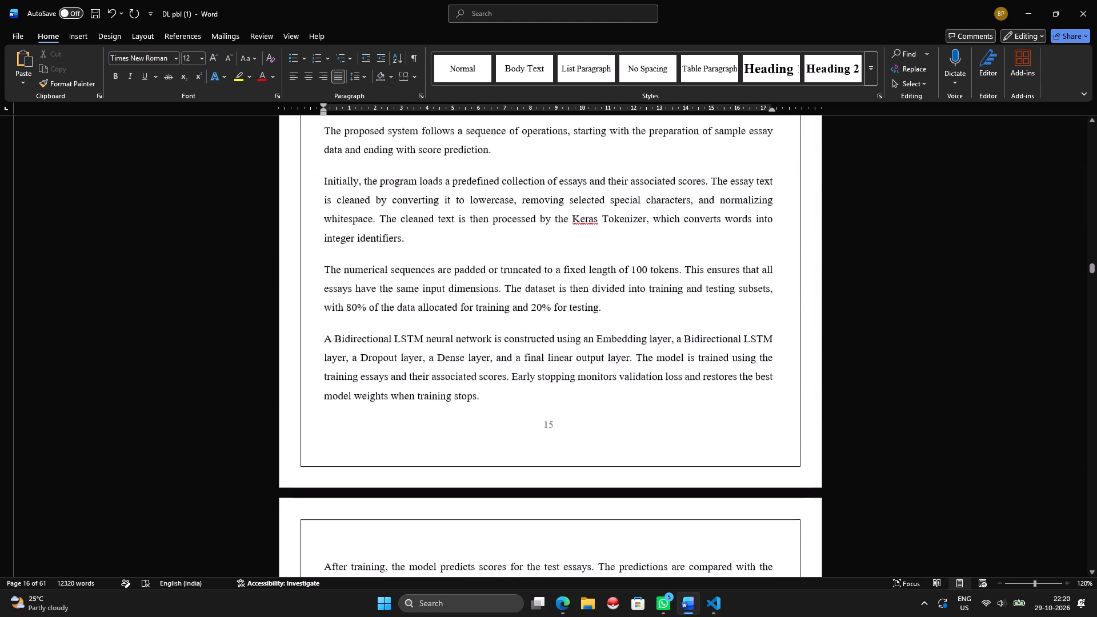
scroll(382, 328, "up", 2)
left_click_drag(321, 232, 329, 233)
left_click(327, 229)
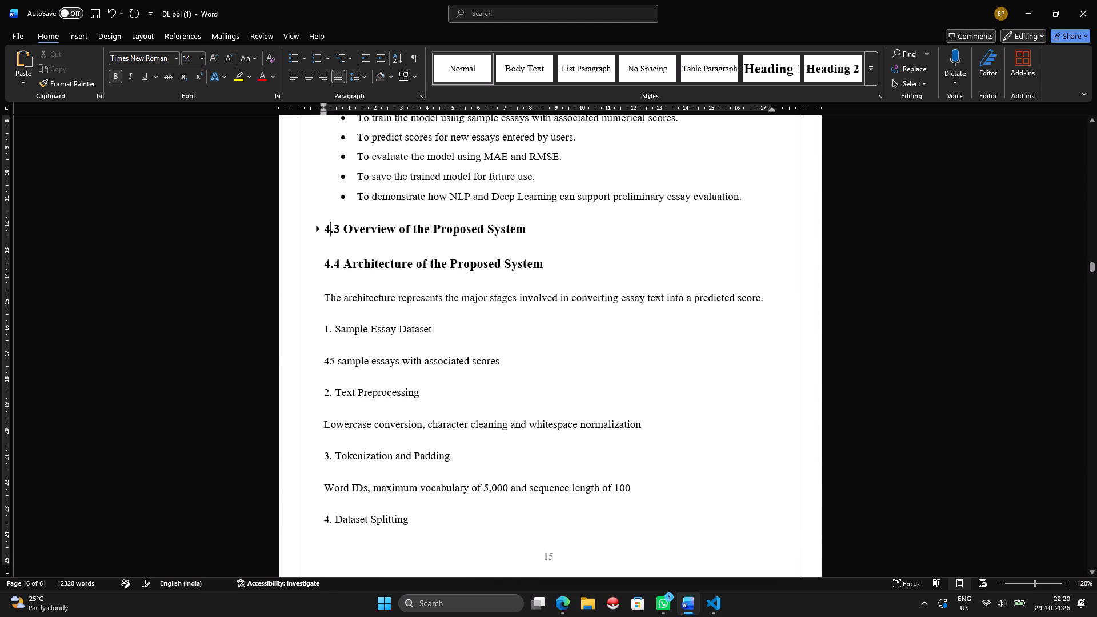
left_click(319, 229)
left_click_drag(326, 228, 470, 616)
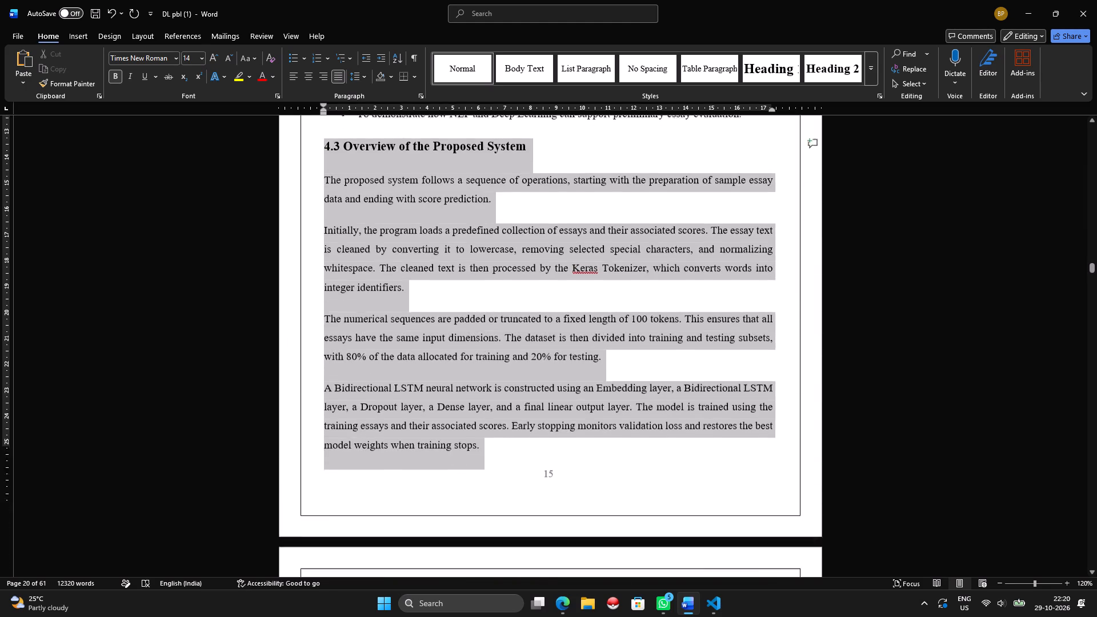
left_click_drag(470, 616, 506, 311)
key("BackSpace")
Examine chapter 4's page layout from the end of section 4.1 through section 4.6 for leftover gaps and stranded headings.
scroll(506, 310, "up", 4)
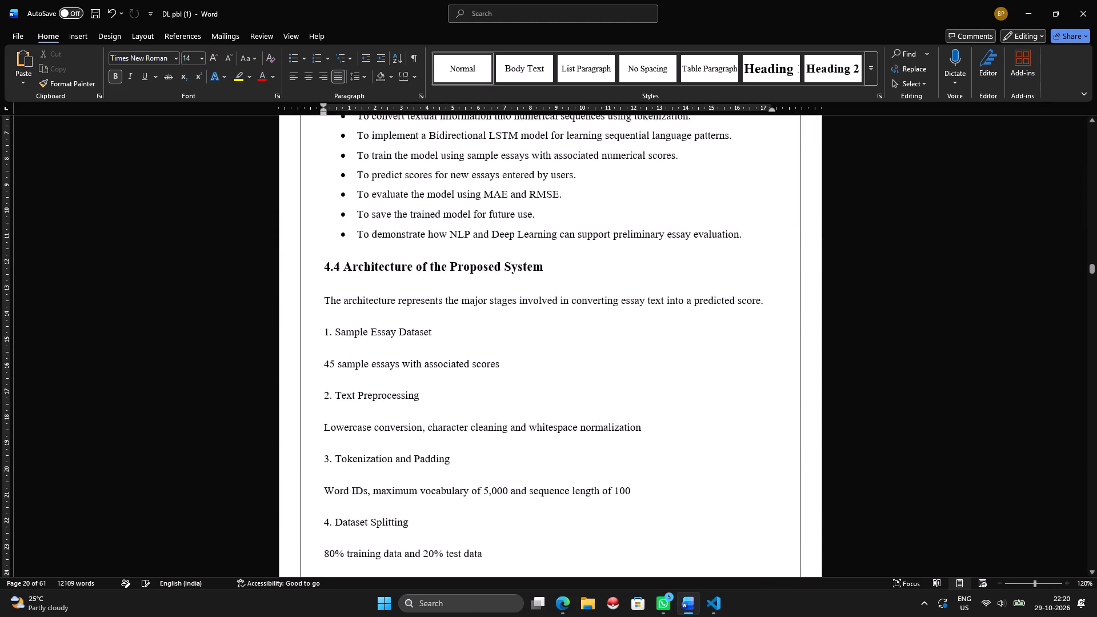
scroll(506, 317, "up", 14)
scroll(564, 332, "up", 4)
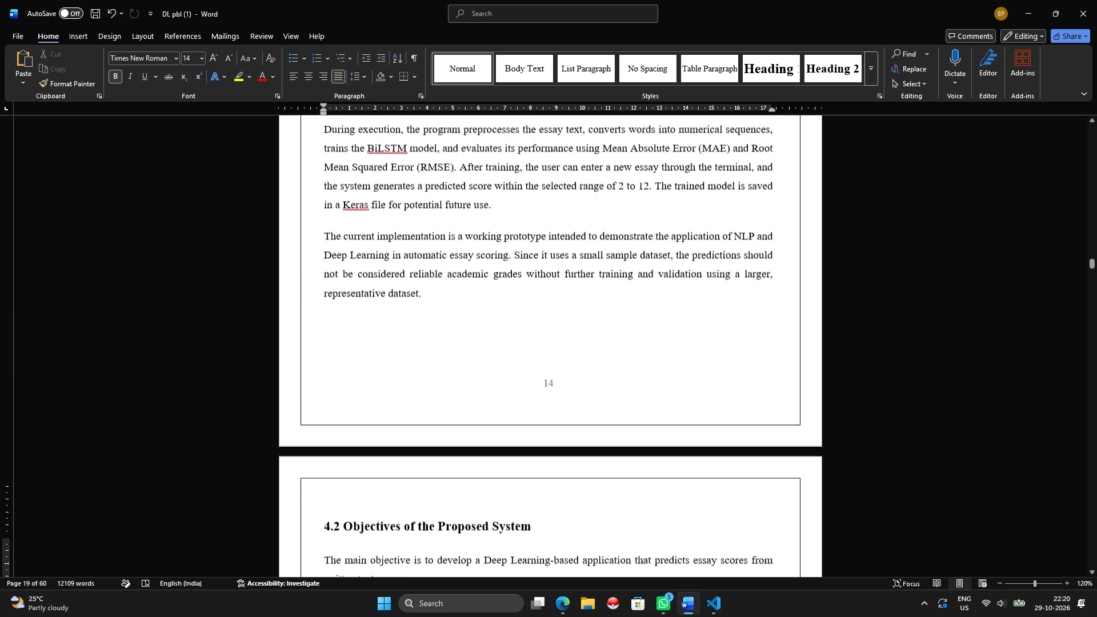
scroll(568, 333, "up", 9)
scroll(568, 333, "down", 17)
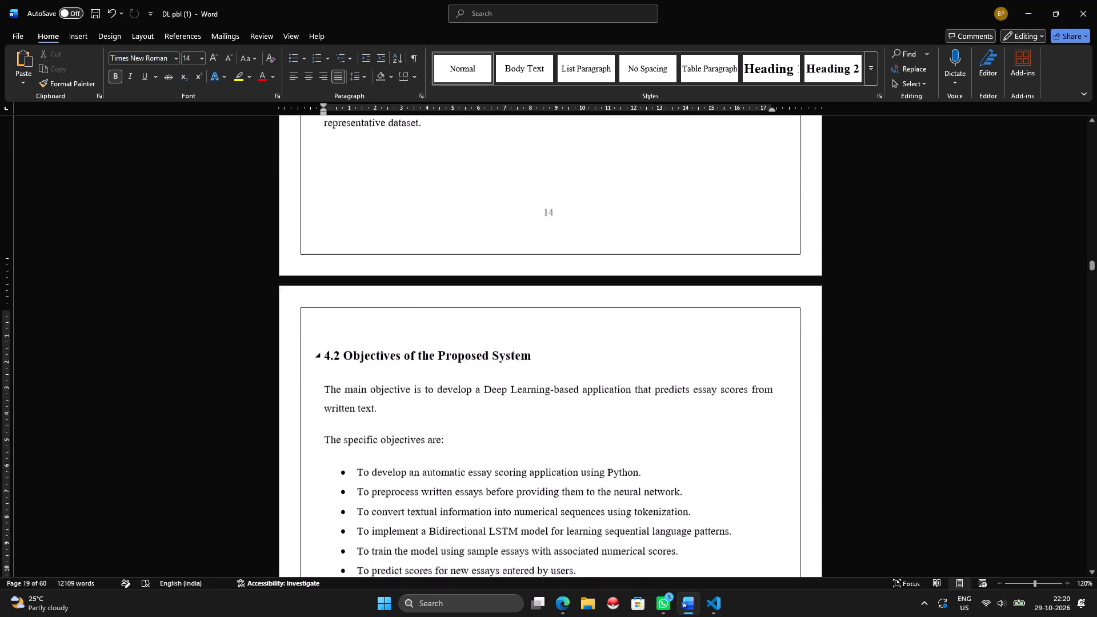
scroll(578, 344, "down", 18)
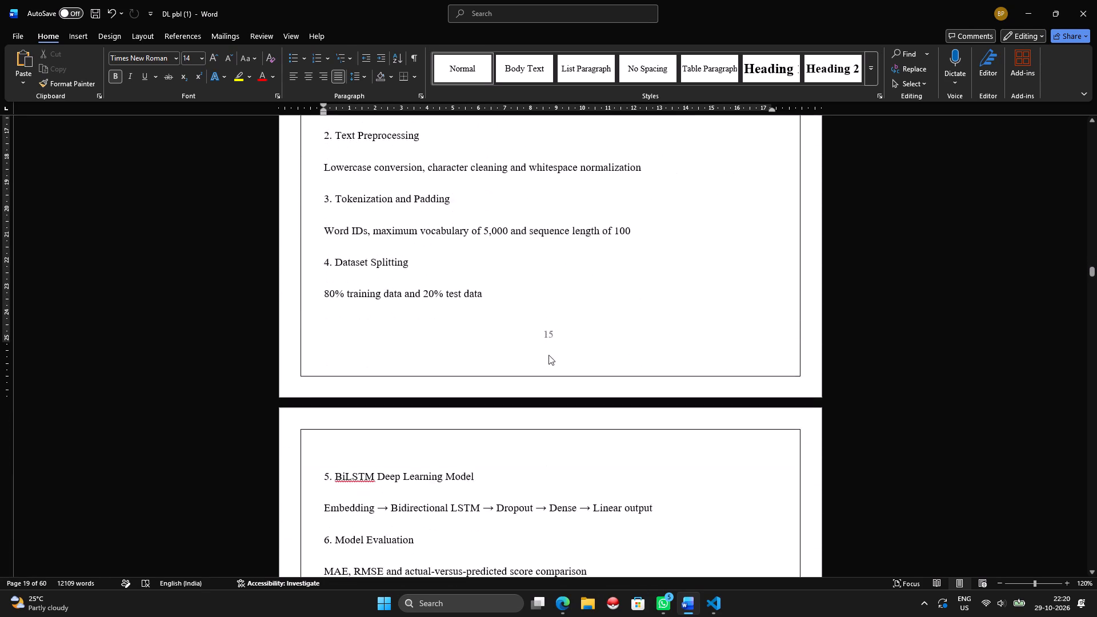
scroll(513, 358, "down", 15)
scroll(477, 366, "up", 1)
scroll(477, 366, "down", 3)
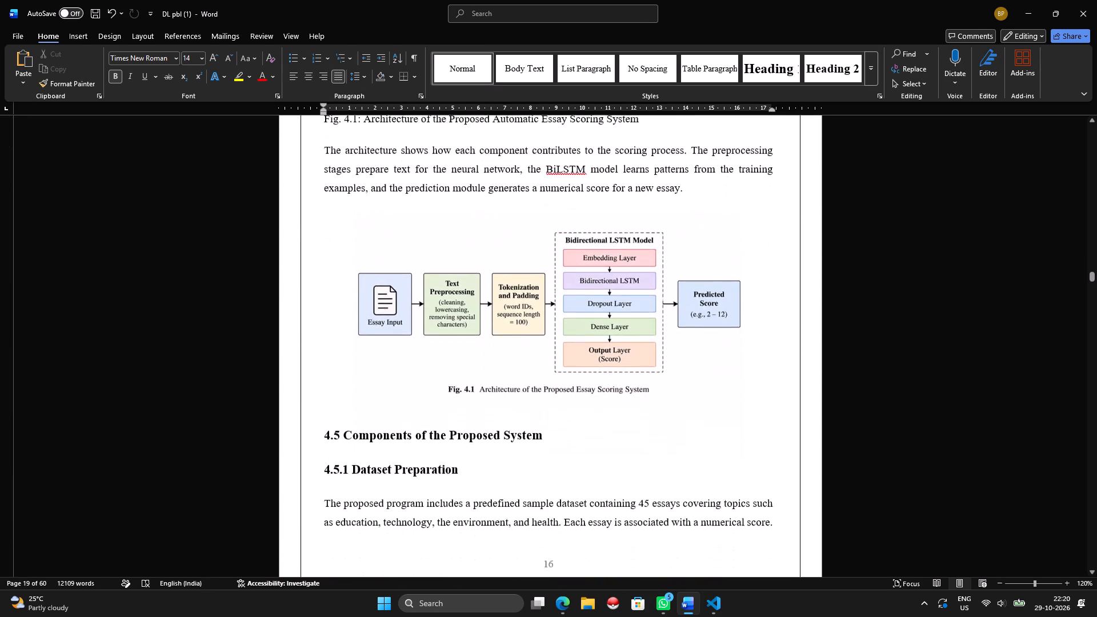
scroll(477, 366, "down", 20)
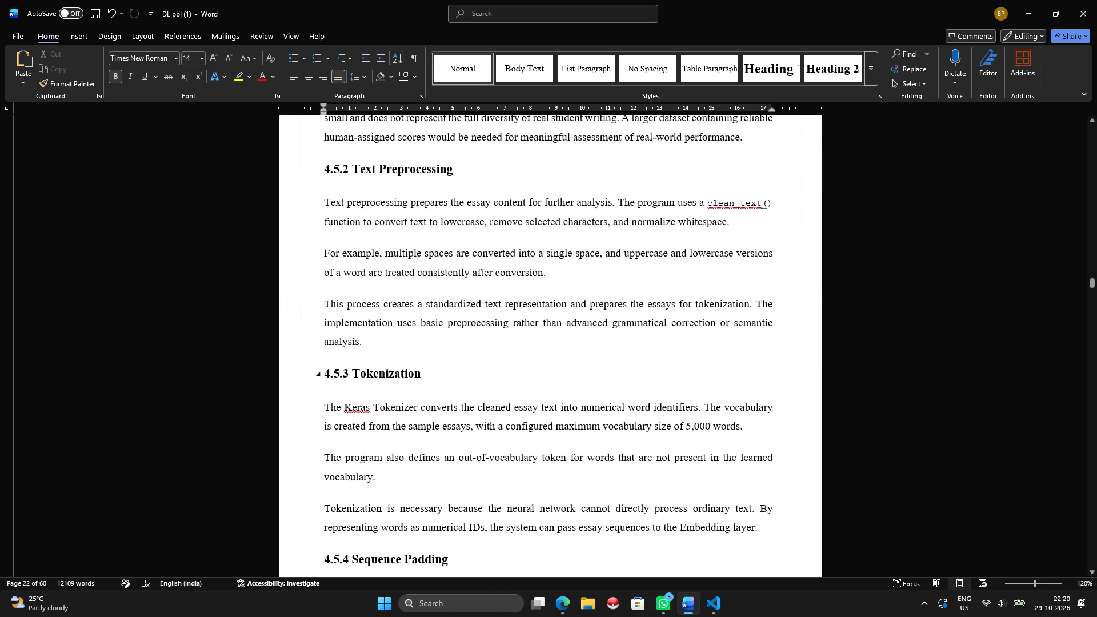
scroll(475, 369, "down", 20)
scroll(475, 369, "down", 13)
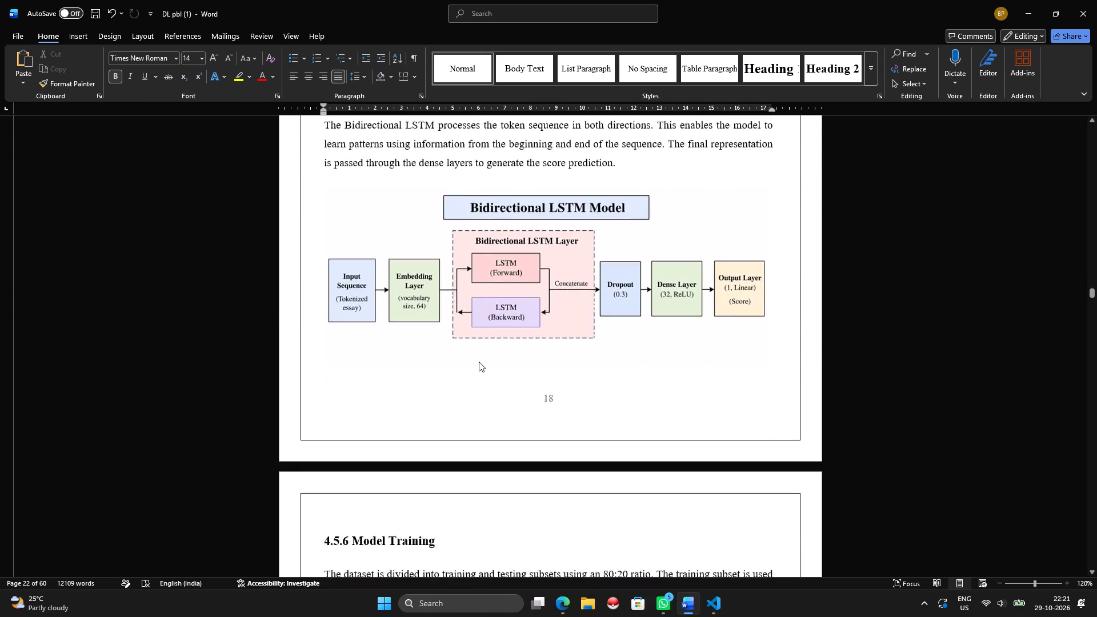
scroll(479, 362, "down", 19)
scroll(482, 358, "down", 5)
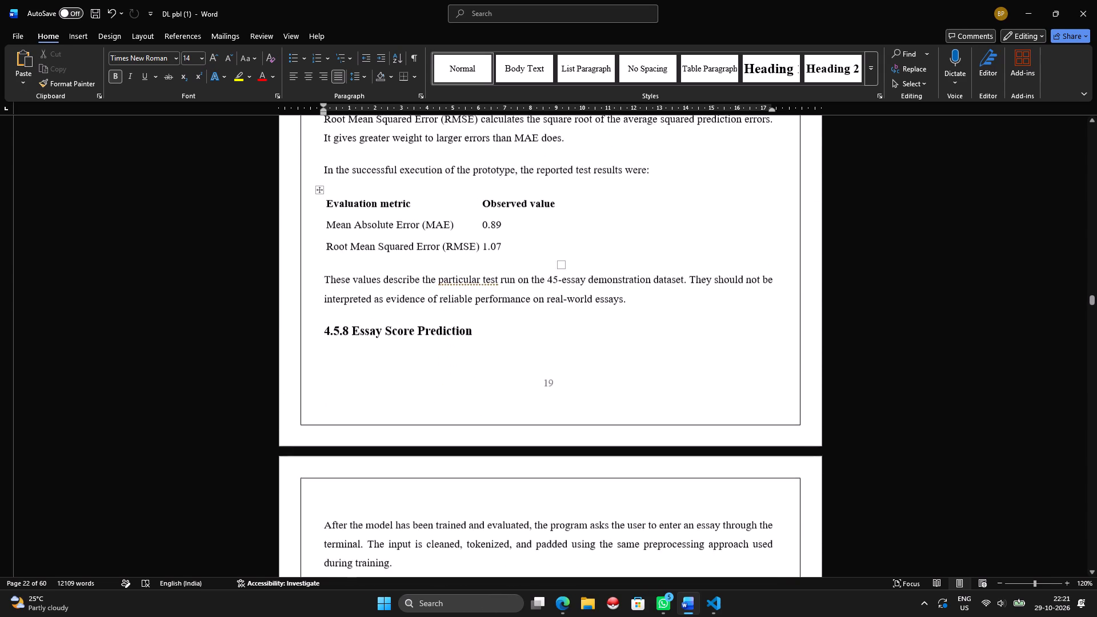
scroll(482, 358, "down", 17)
scroll(482, 358, "down", 5)
Push the 4.5.8 Essay Score Prediction heading onto the next page by adding two blank lines above it.
scroll(483, 358, "up", 3)
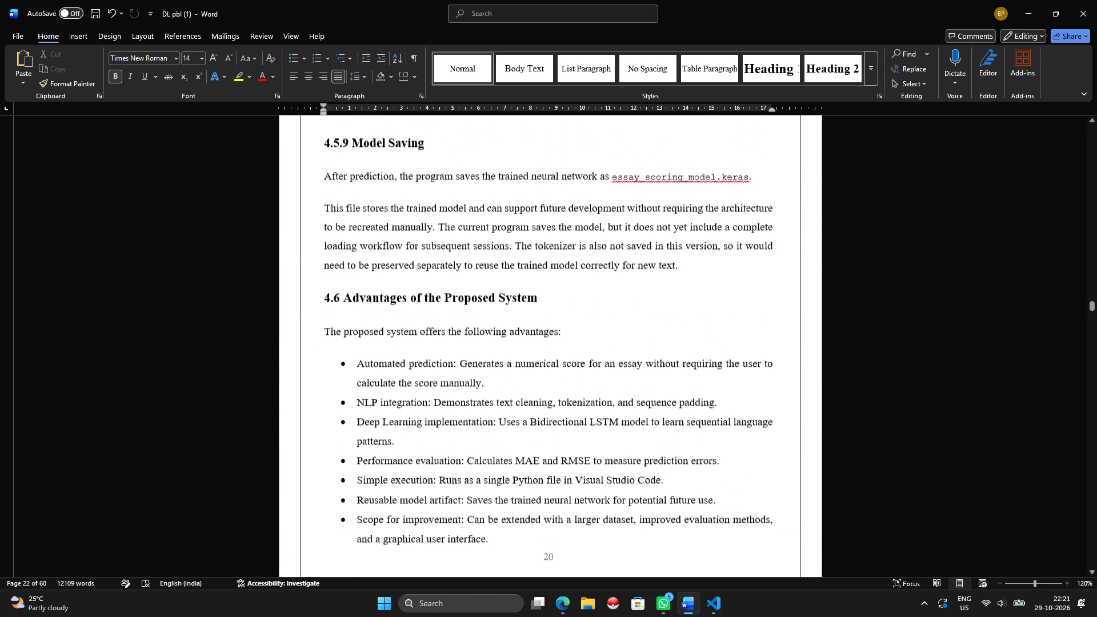
scroll(483, 358, "up", 19)
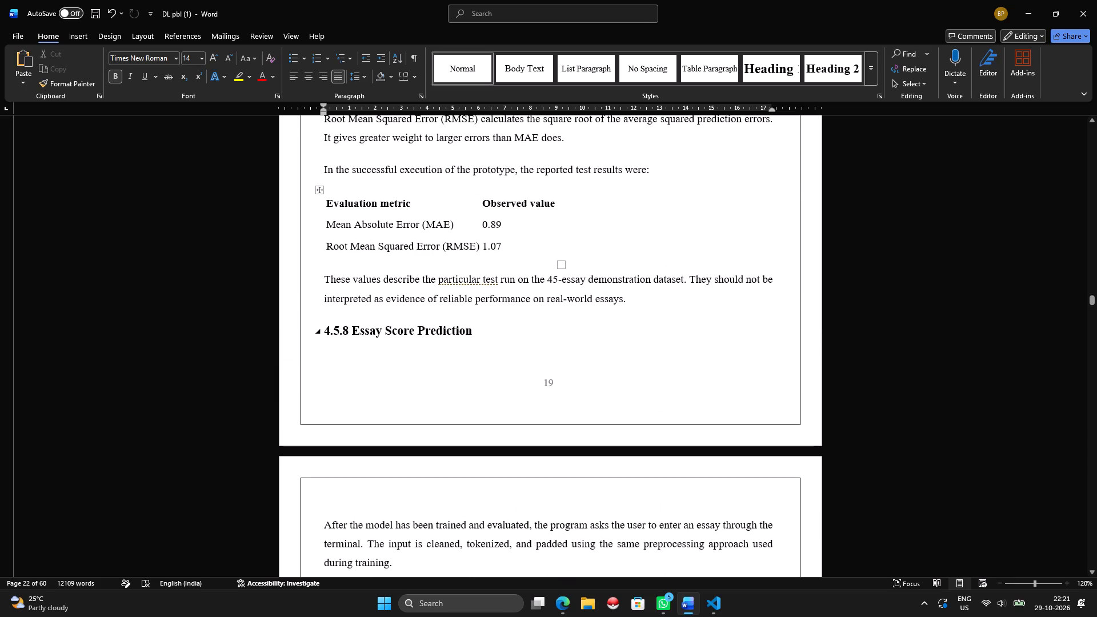
scroll(349, 337, "down", 5)
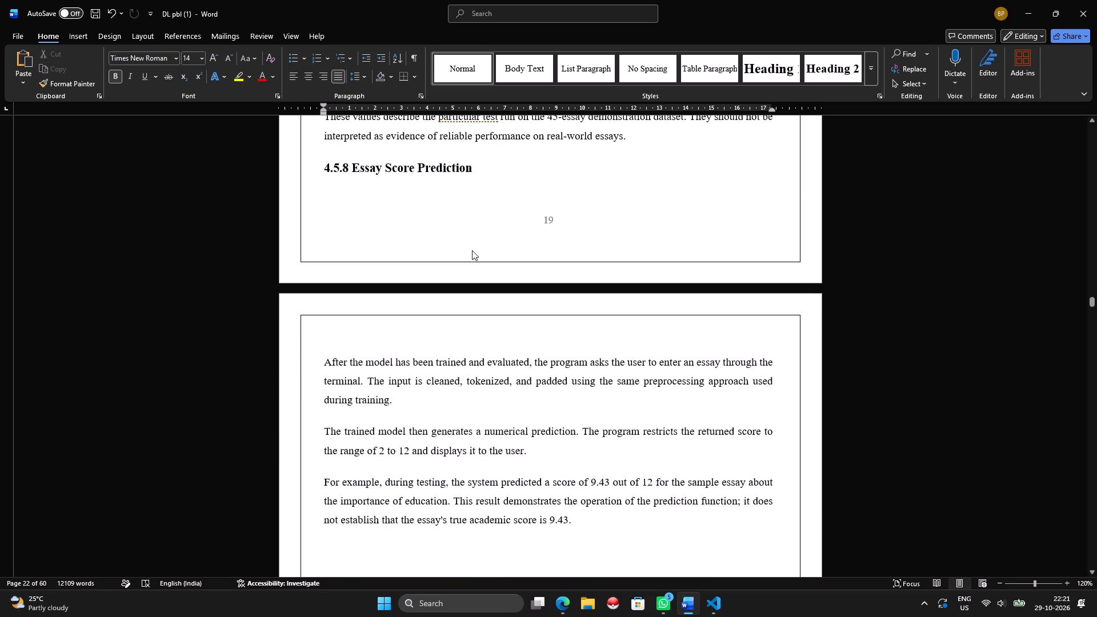
scroll(474, 251, "up", 3)
left_click(659, 238)
key("Return")
key("Return")
Remove the blank line between the last 4.5.8 Essay Score Prediction paragraph and the 4.5.9 Model Saving heading.
scroll(659, 238, "down", 5)
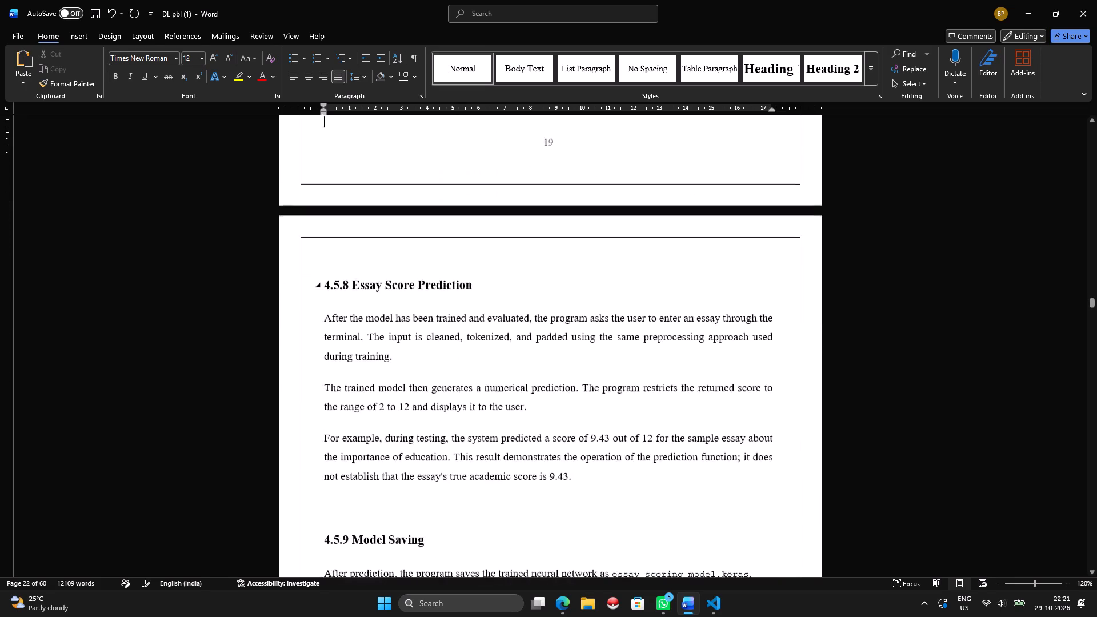
scroll(659, 238, "down", 8)
scroll(543, 271, "down", 5)
scroll(475, 294, "up", 4)
left_click(368, 235)
key("BackSpace")
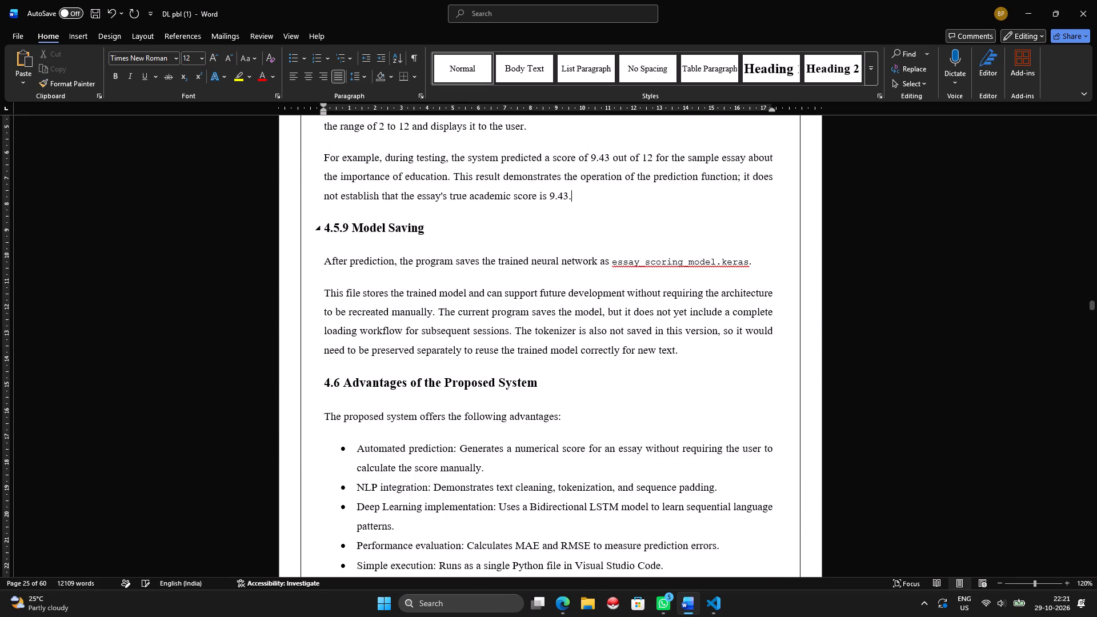
Examine the pages from section 4.6 through the chapter 4 conclusion and chapter 5 up to the hardware requirements summary.
scroll(378, 262, "down", 5)
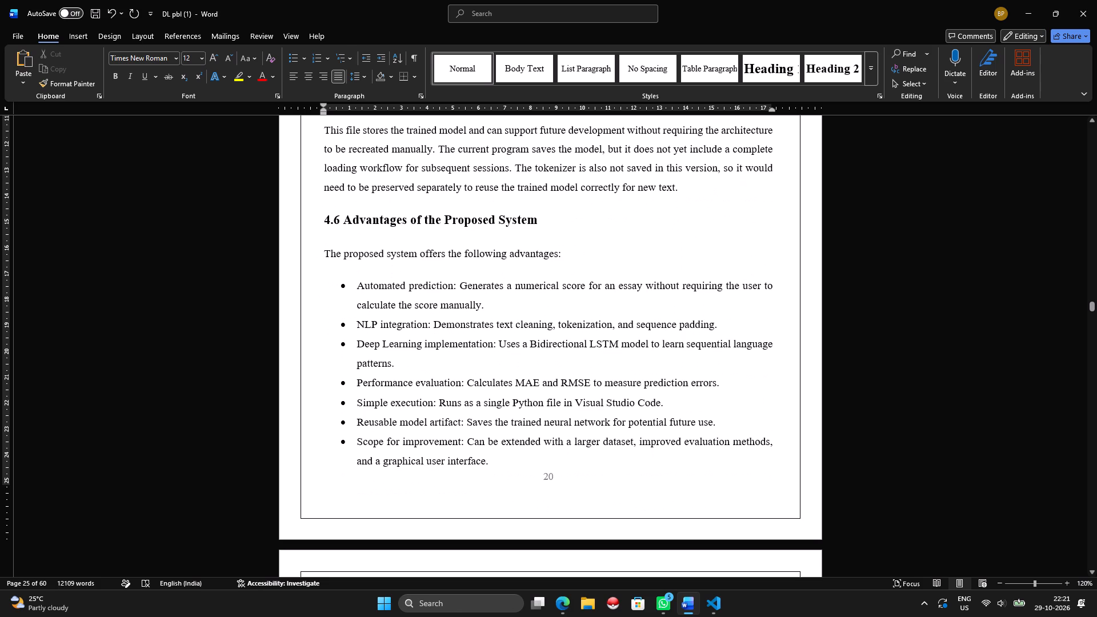
scroll(380, 270, "down", 2)
scroll(362, 237, "up", 2)
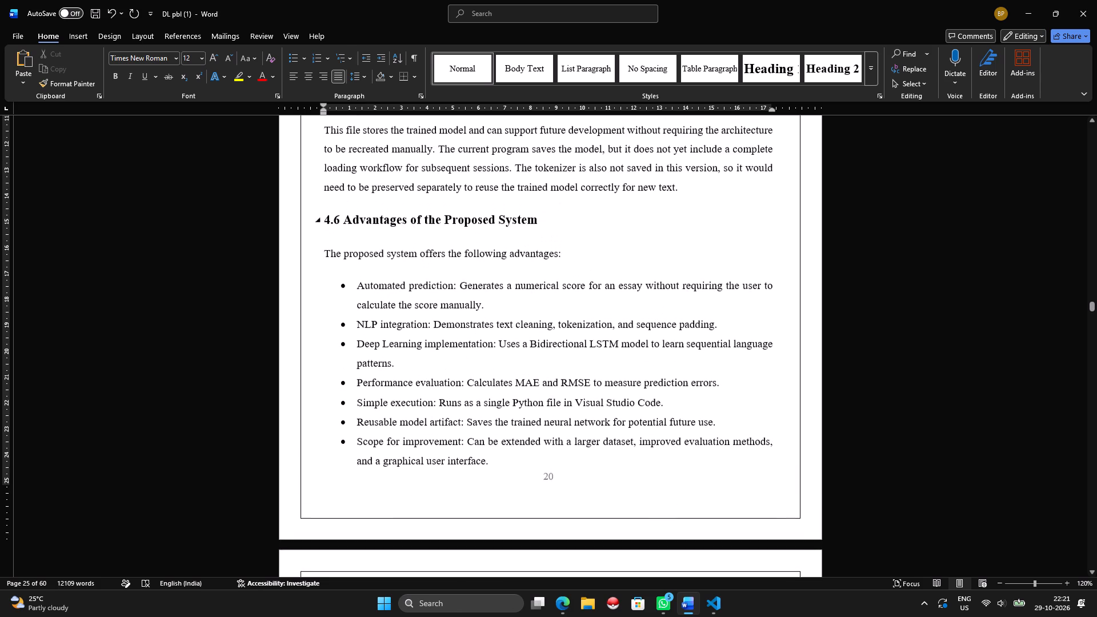
scroll(362, 237, "down", 18)
scroll(364, 244, "down", 6)
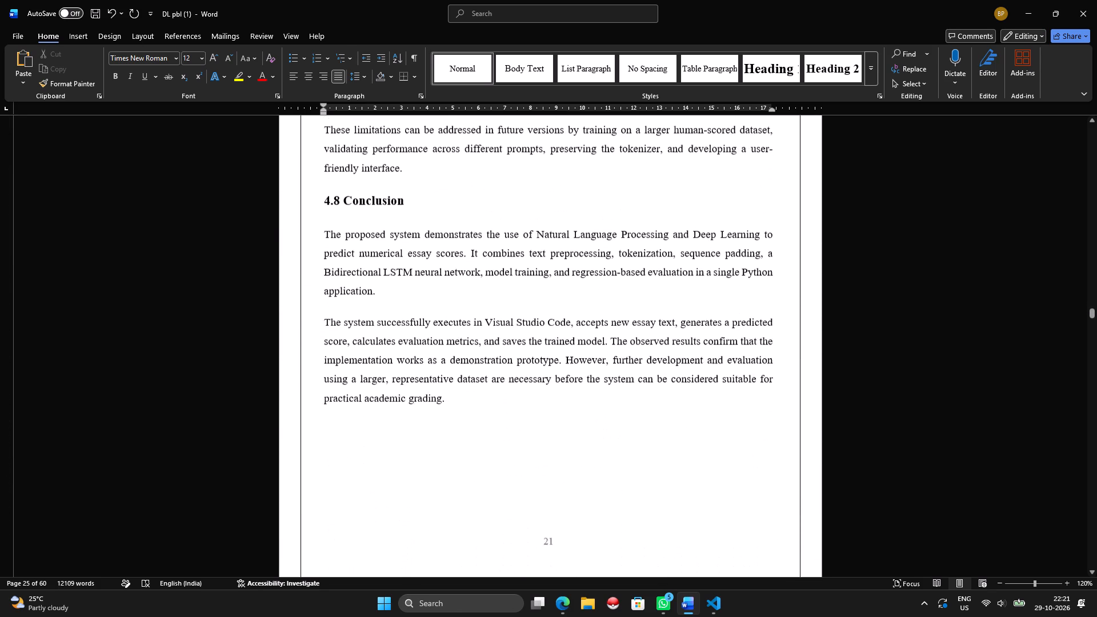
scroll(364, 245, "down", 15)
scroll(380, 301, "down", 4)
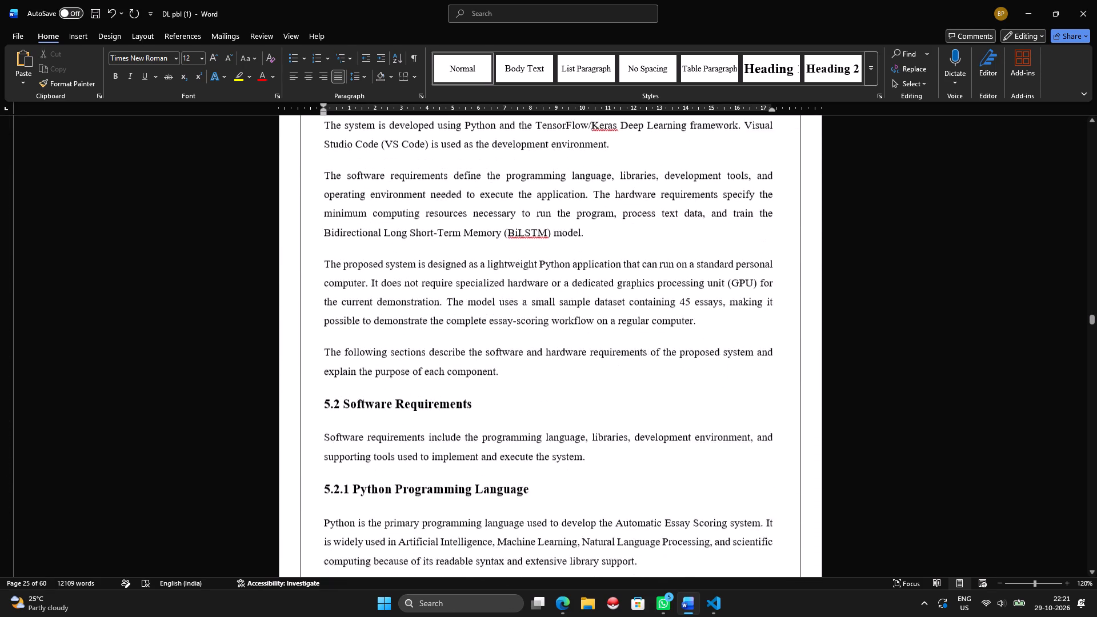
scroll(383, 306, "down", 10)
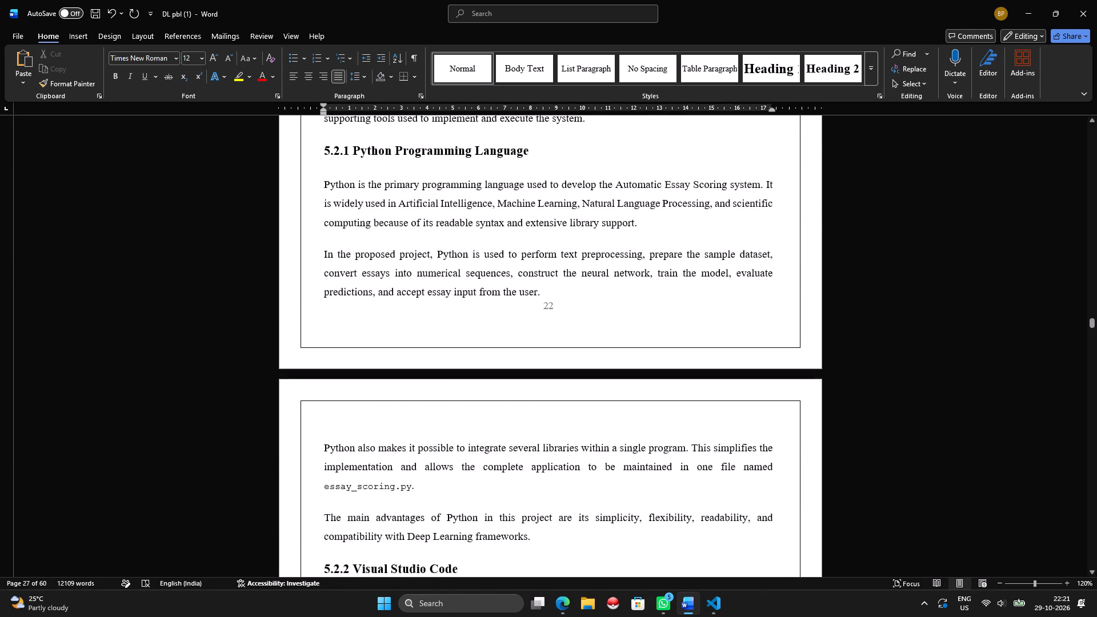
scroll(385, 312, "up", 6)
scroll(419, 322, "down", 20)
scroll(419, 322, "down", 10)
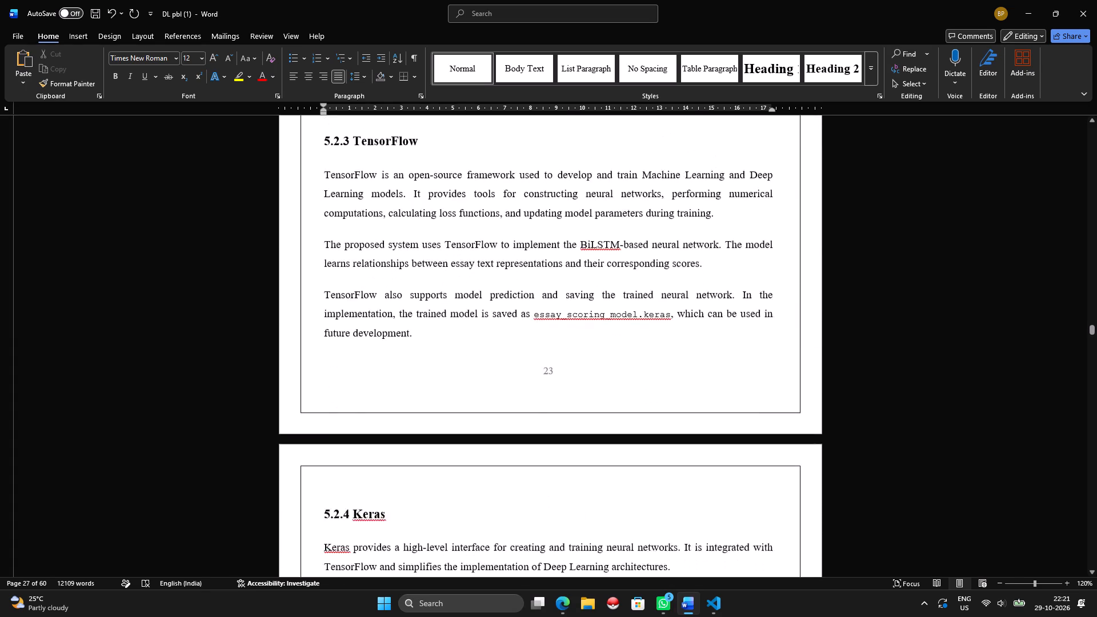
scroll(439, 315, "down", 13)
scroll(444, 312, "down", 13)
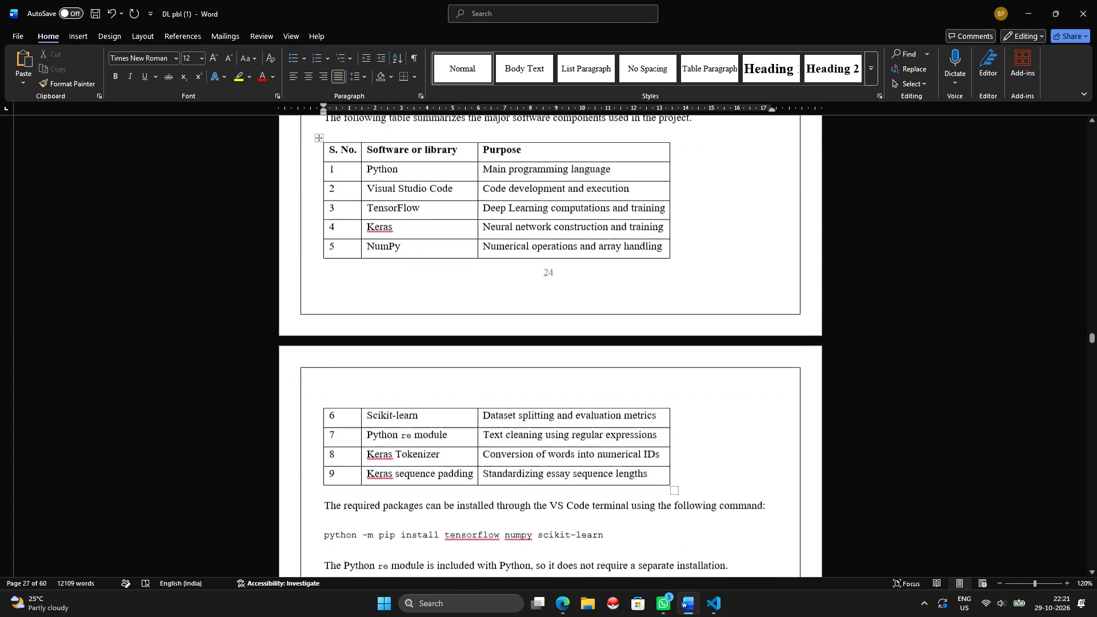
scroll(447, 315, "down", 15)
scroll(453, 315, "down", 10)
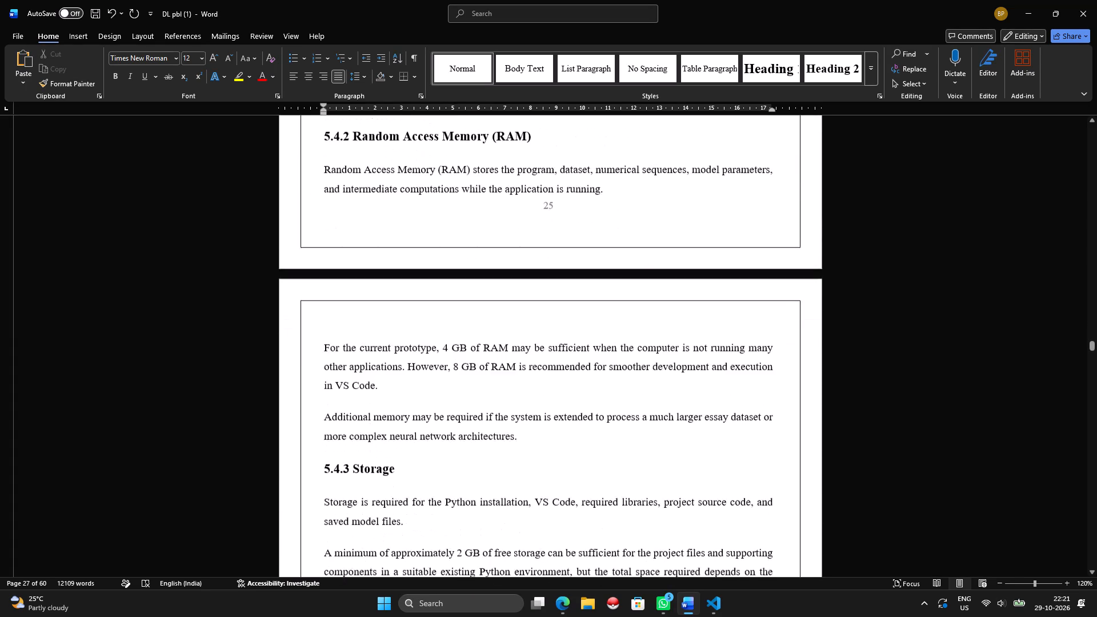
scroll(453, 315, "up", 5)
scroll(402, 334, "down", 9)
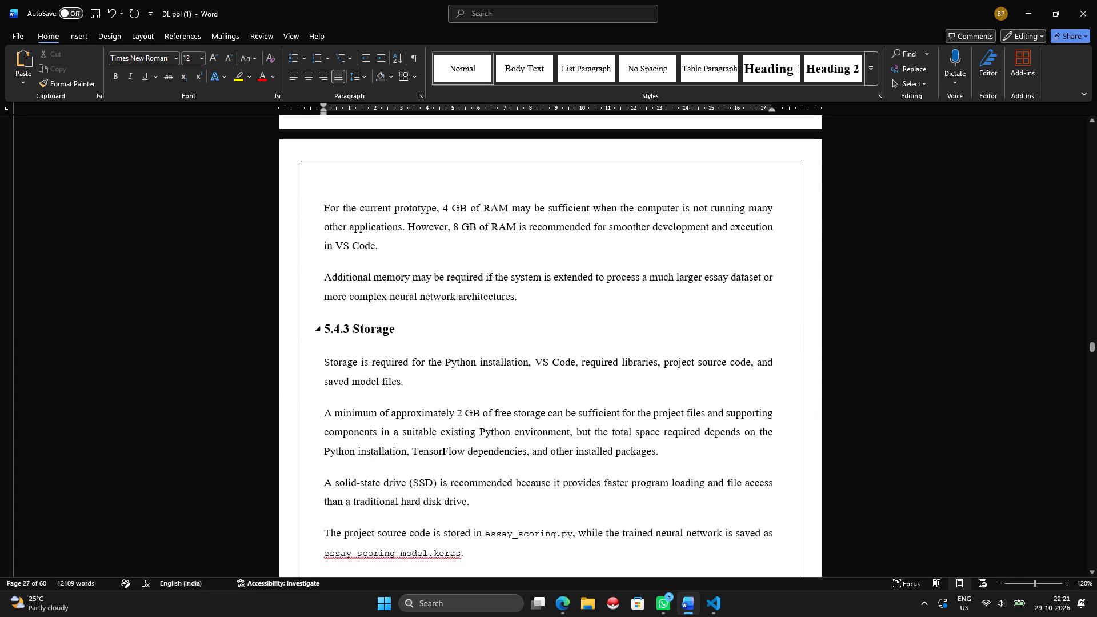
scroll(390, 348, "down", 8)
Delete section 5.4.3 Storage with all its paragraphs, keeping the 5.5 Hardware Requirements Summary heading.
scroll(389, 354, "up", 3)
scroll(345, 275, "up", 3)
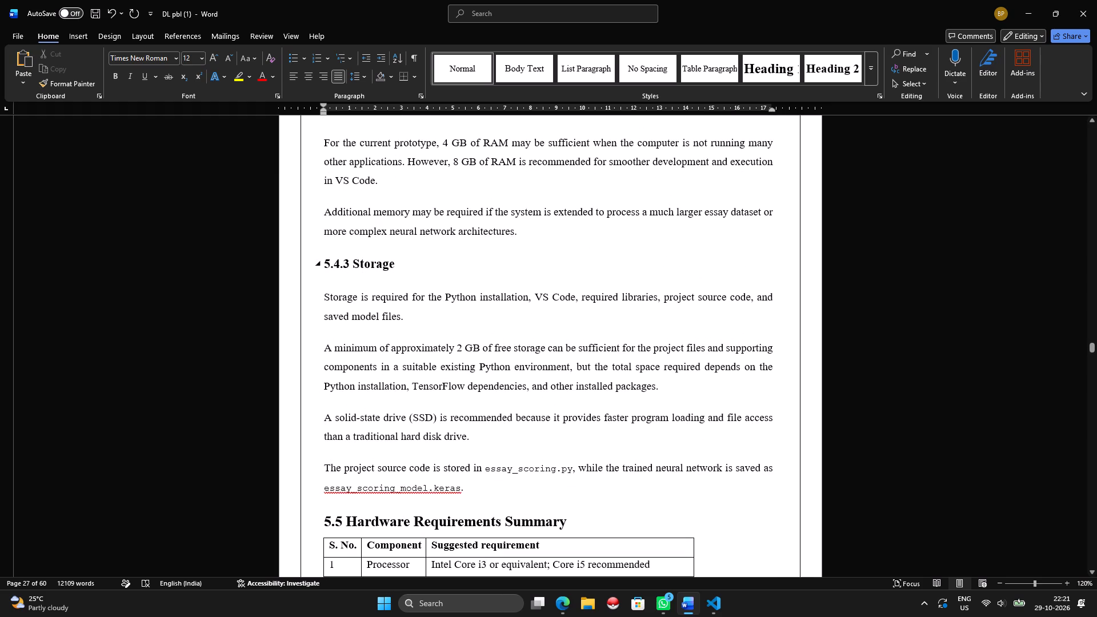
left_click_drag(323, 263, 561, 521)
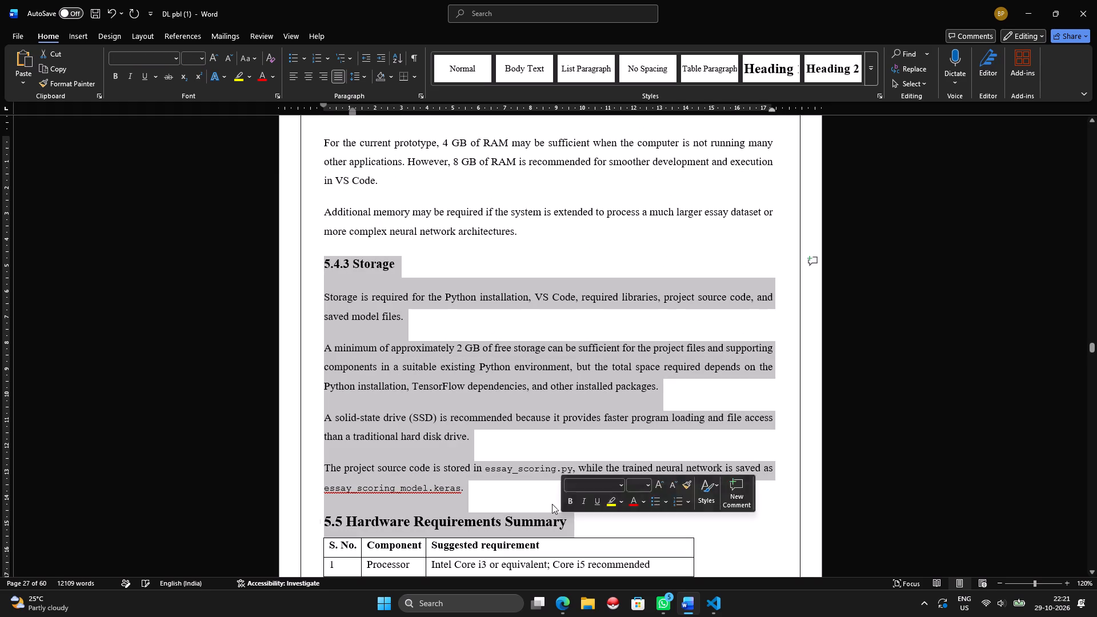
left_click(504, 484)
left_click_drag(470, 487, 330, 263)
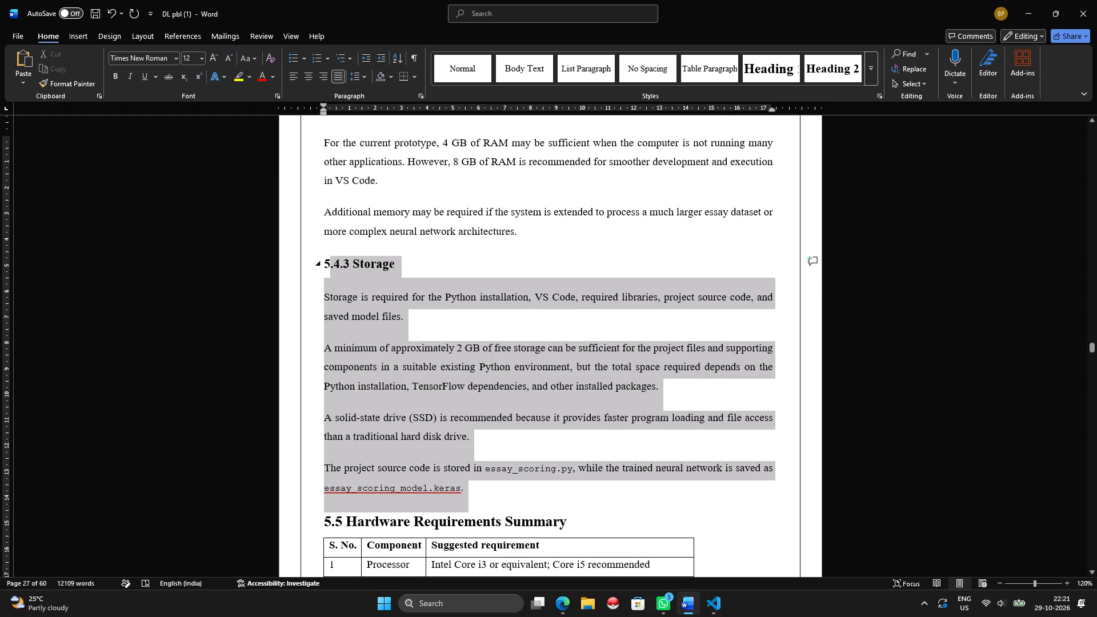
left_click_drag(330, 263, 323, 262)
key("BackSpace")
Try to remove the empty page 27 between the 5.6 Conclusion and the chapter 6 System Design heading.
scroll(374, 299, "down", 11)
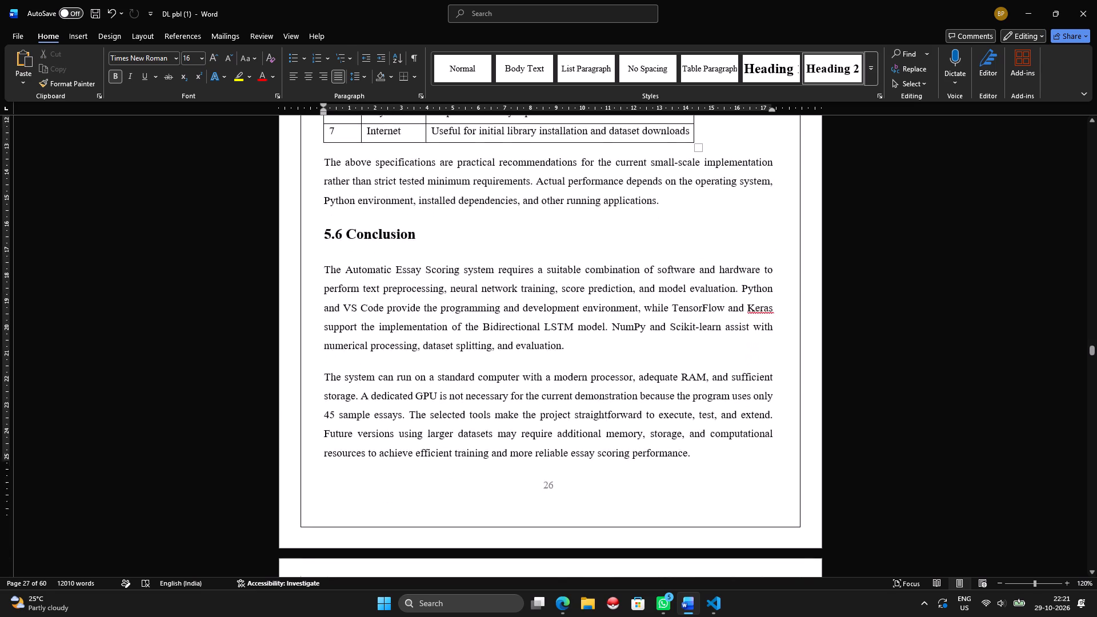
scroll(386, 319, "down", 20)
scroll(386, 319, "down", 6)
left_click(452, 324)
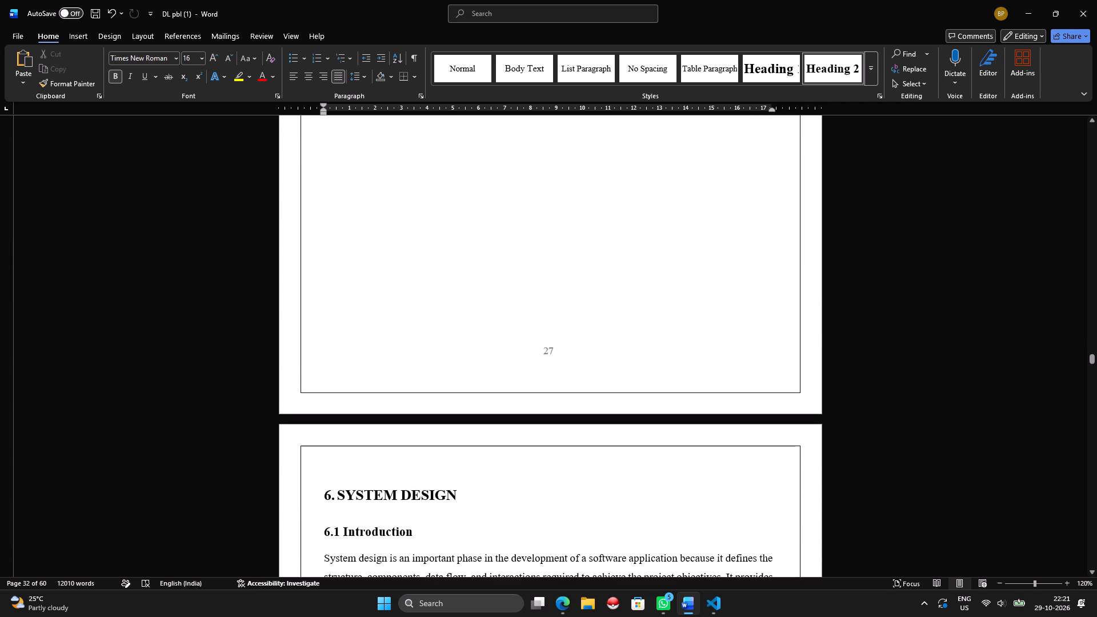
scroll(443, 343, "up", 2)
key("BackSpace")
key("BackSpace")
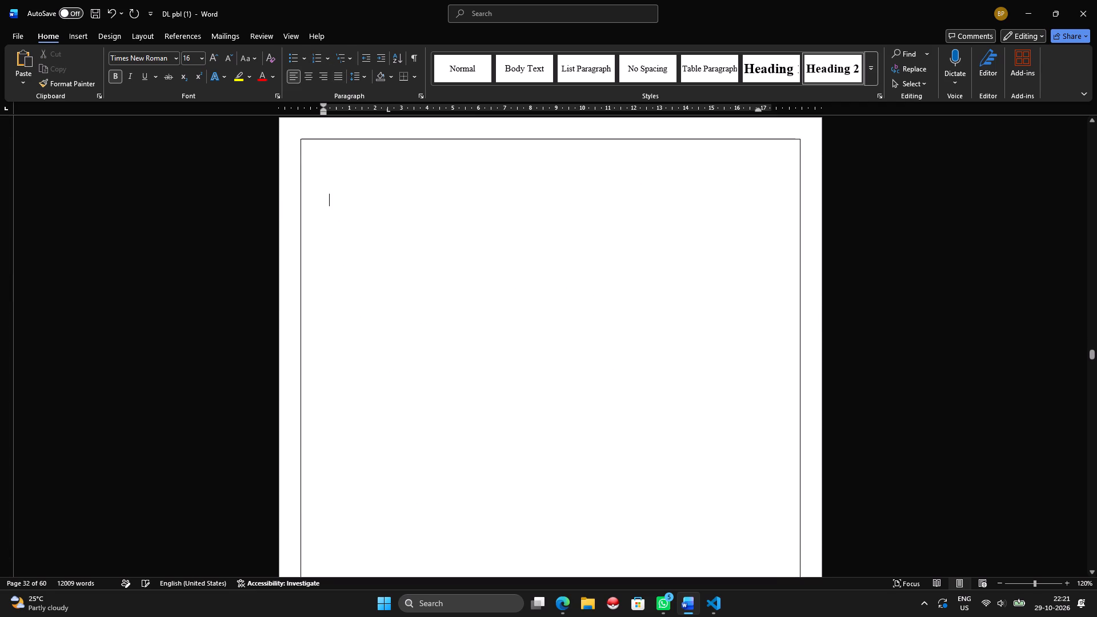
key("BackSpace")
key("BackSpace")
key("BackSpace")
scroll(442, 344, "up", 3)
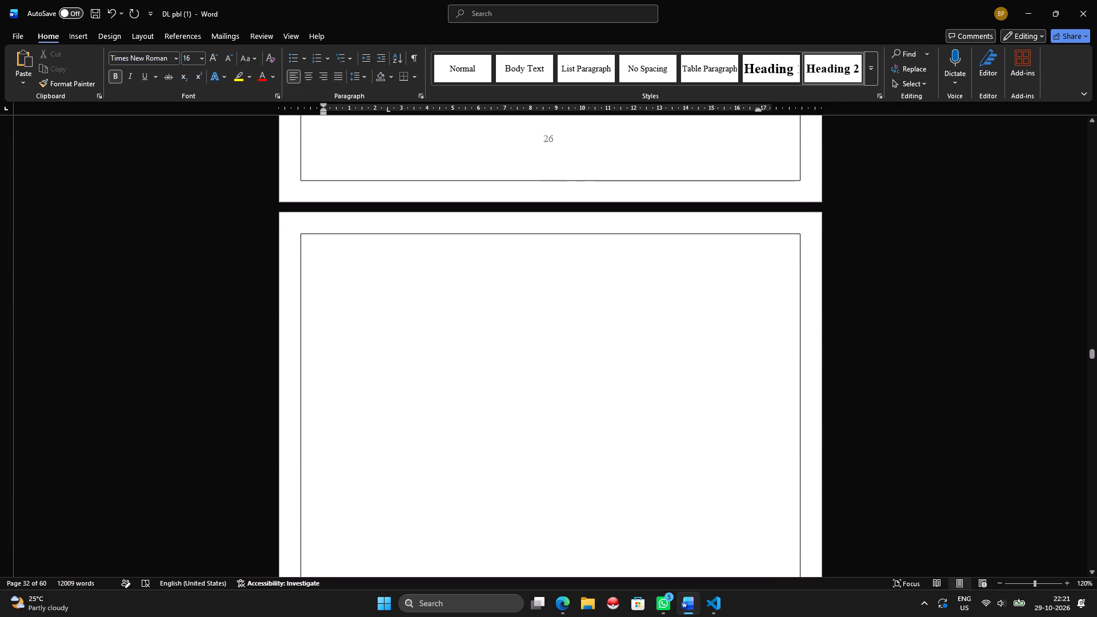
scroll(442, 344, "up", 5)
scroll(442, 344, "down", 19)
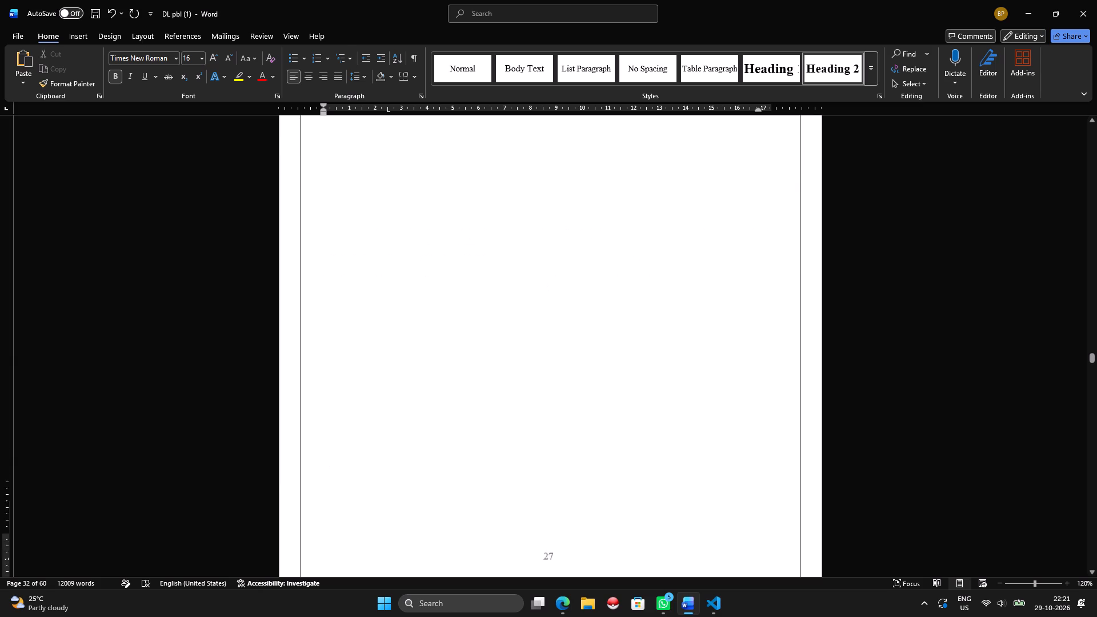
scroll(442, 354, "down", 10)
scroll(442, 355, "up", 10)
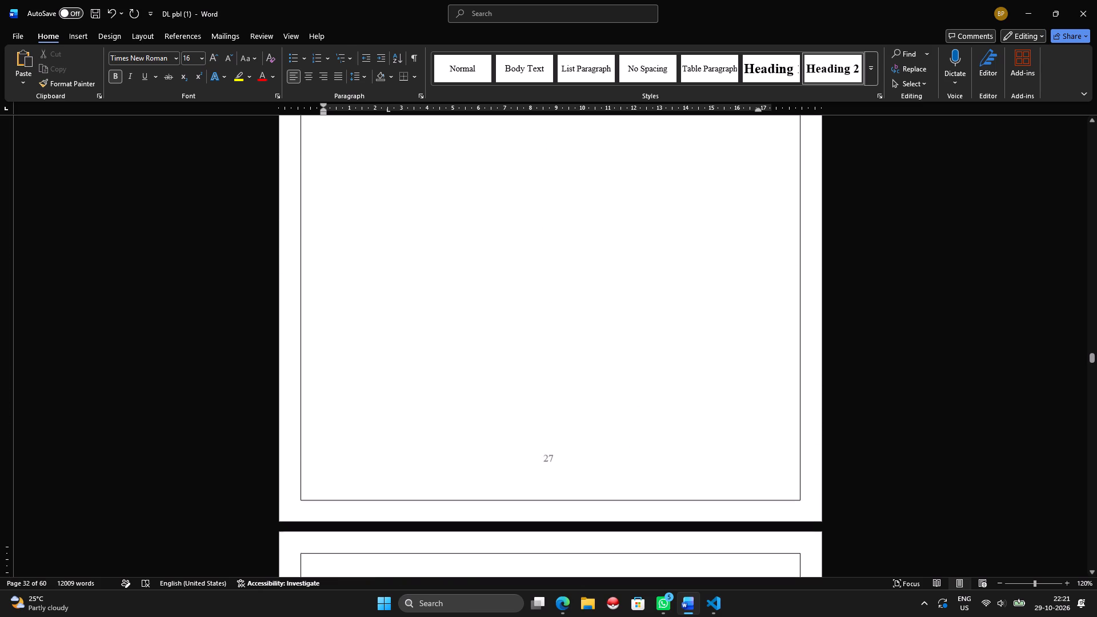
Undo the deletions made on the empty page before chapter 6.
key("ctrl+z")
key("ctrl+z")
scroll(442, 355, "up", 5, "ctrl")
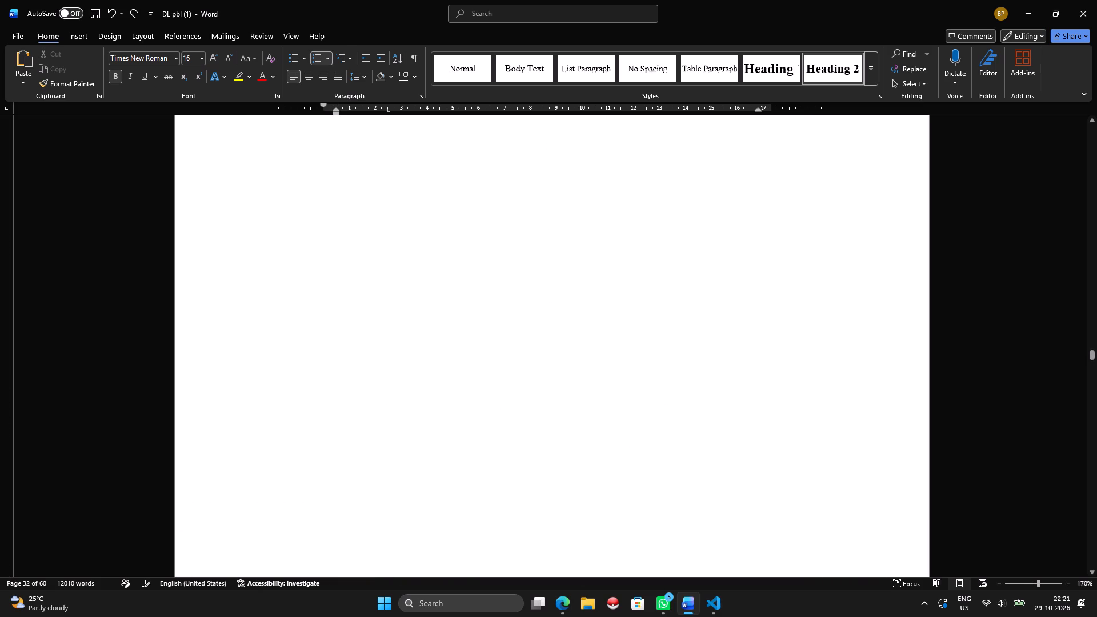
Undo the deletion of section 5.4.3 Storage in chapter 5.
scroll(444, 356, "down", 4, "ctrl")
scroll(445, 356, "up", 12)
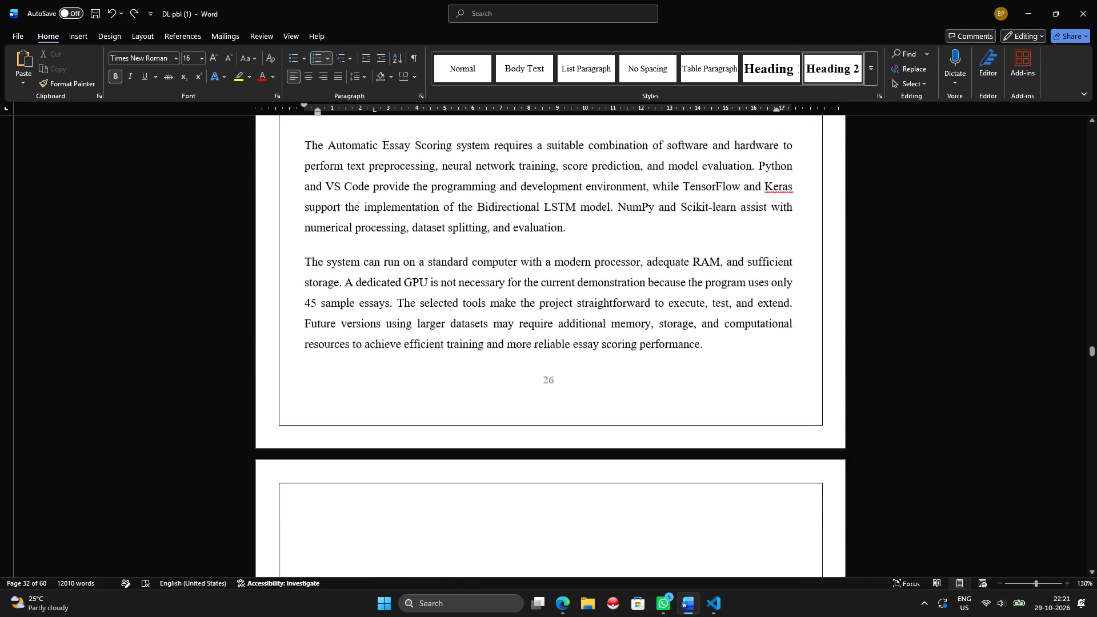
scroll(446, 363, "up", 5)
key("ctrl+z")
scroll(446, 363, "down", 14)
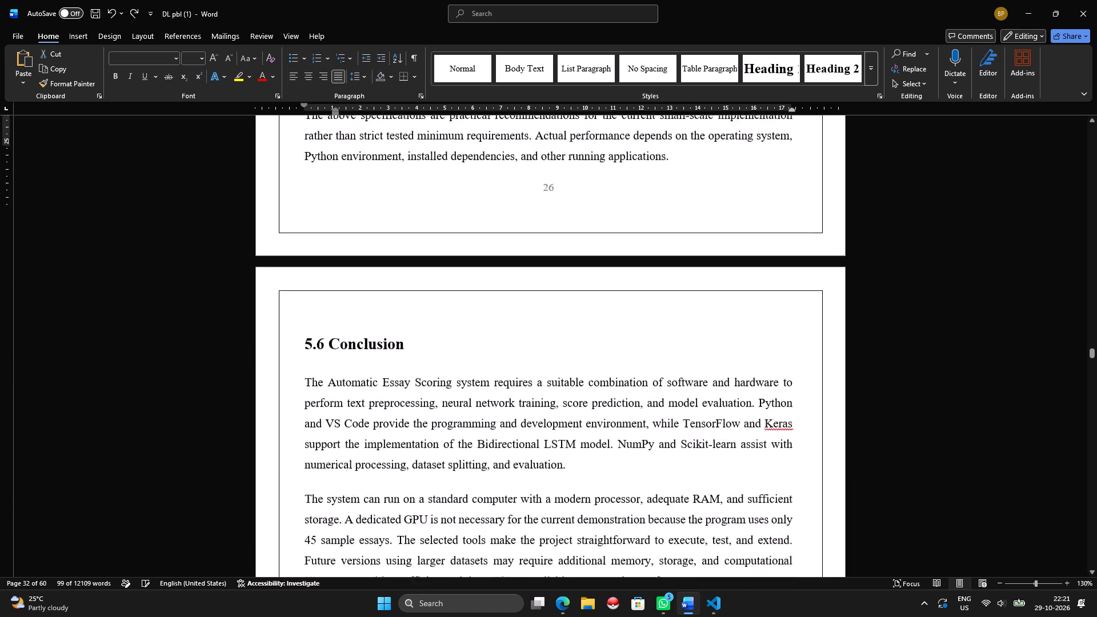
scroll(457, 368, "down", 13)
left_click(457, 374)
Examine chapter 6 System Design from its introduction through the workflow, architecture figure and module sections to the chapter's closing paragraphs.
scroll(457, 390, "down", 20)
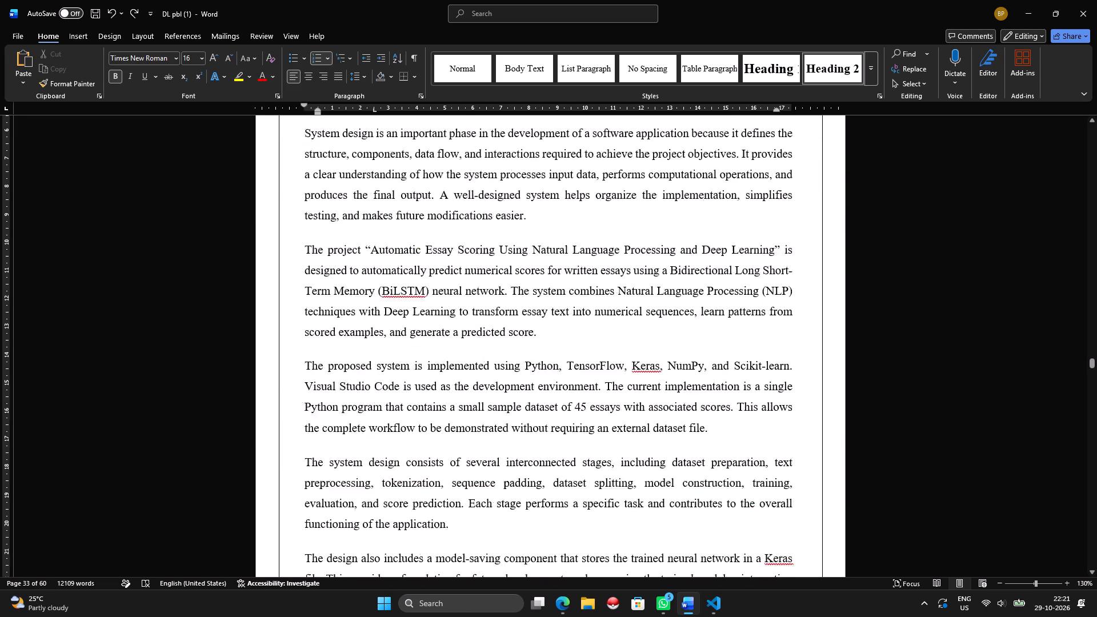
scroll(460, 394, "down", 10)
scroll(449, 439, "down", 15)
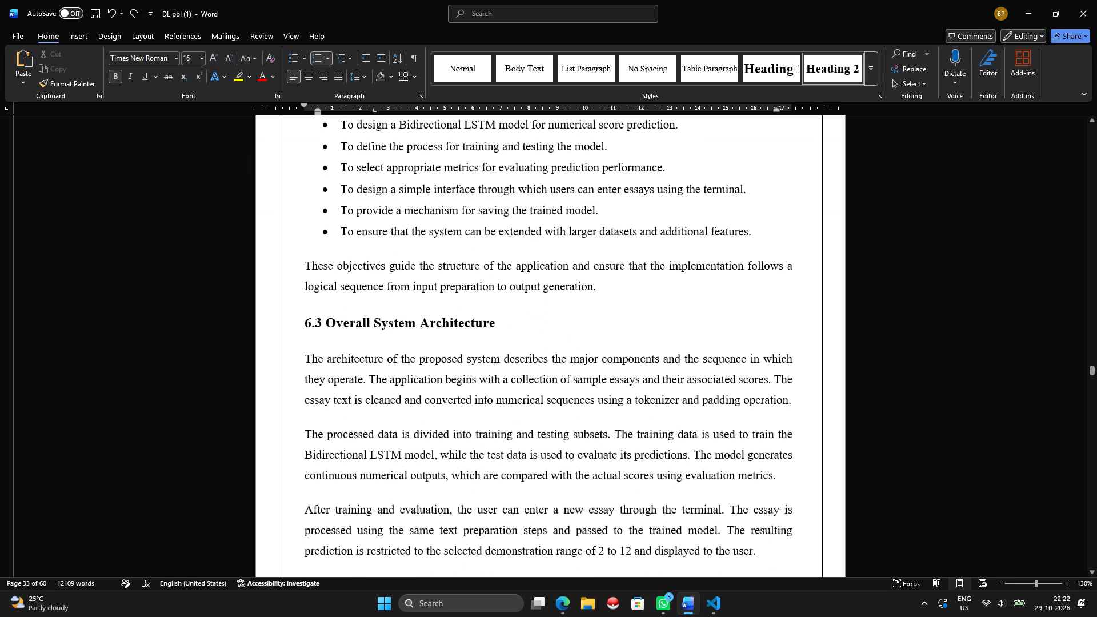
scroll(450, 474, "down", 4)
scroll(458, 476, "up", 2)
scroll(458, 476, "down", 18)
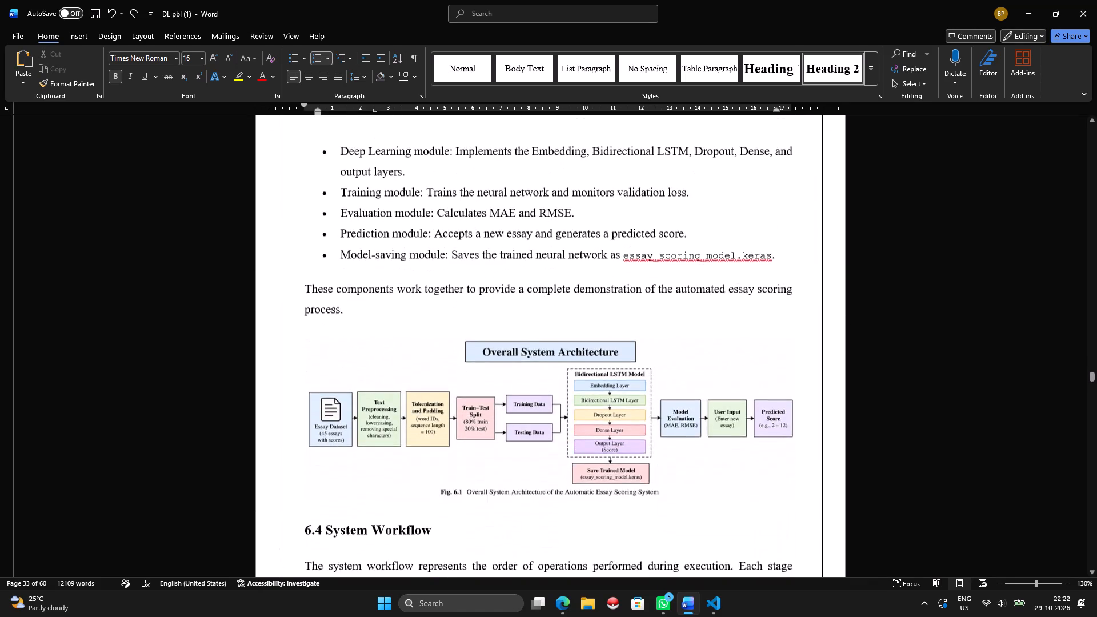
scroll(467, 465, "down", 7)
scroll(467, 457, "up", 1)
scroll(467, 450, "down", 8)
scroll(453, 411, "down", 14)
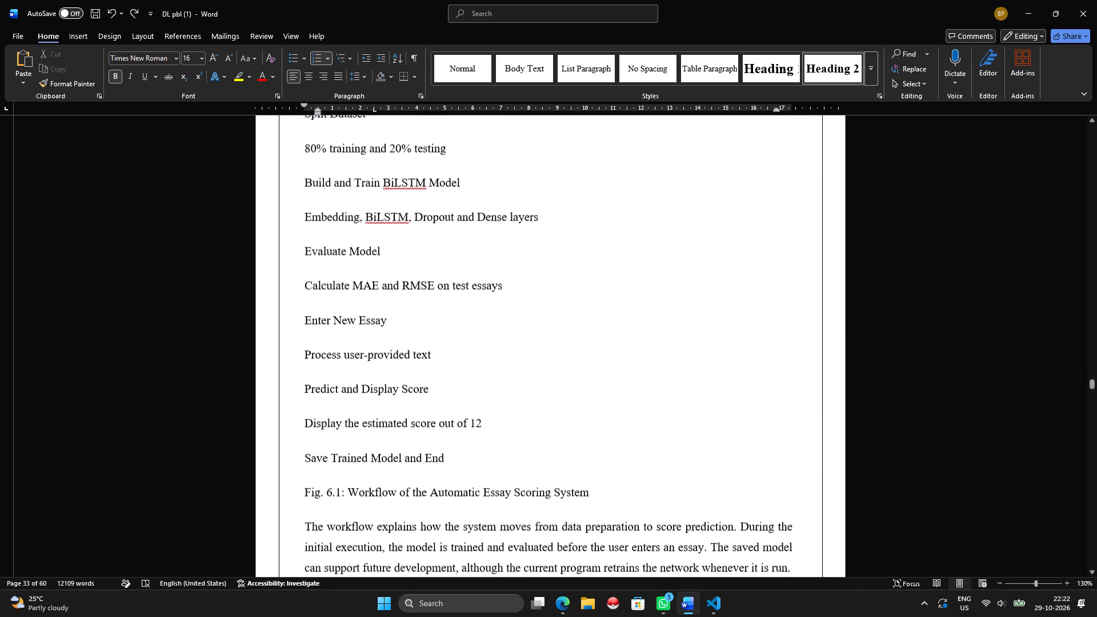
scroll(453, 412, "down", 11)
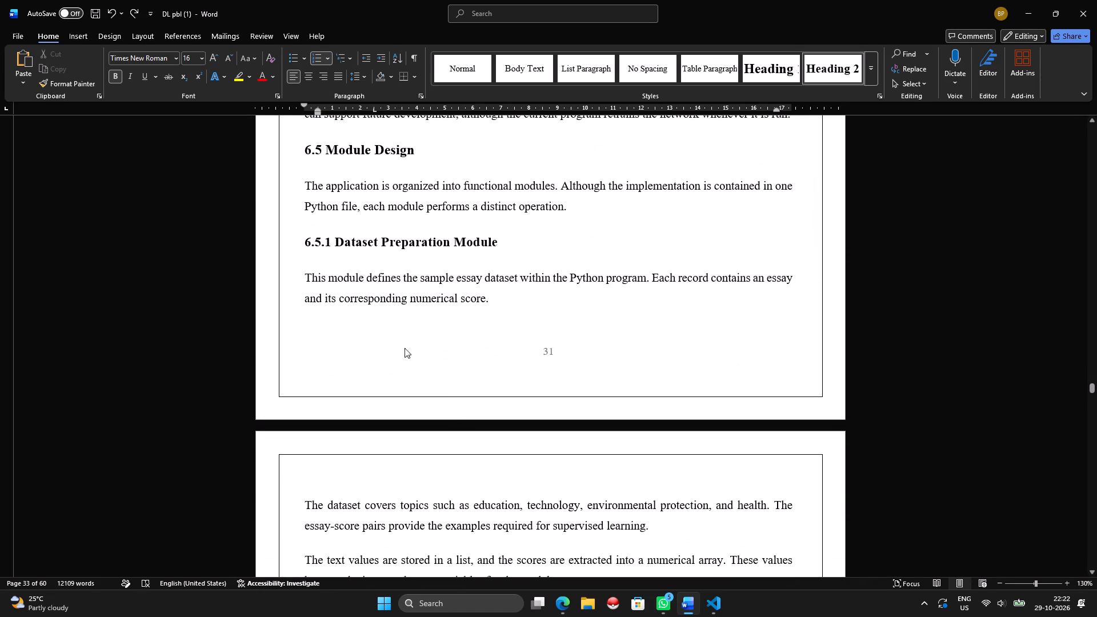
scroll(326, 256, "down", 4)
scroll(338, 266, "up", 1)
scroll(338, 266, "down", 9)
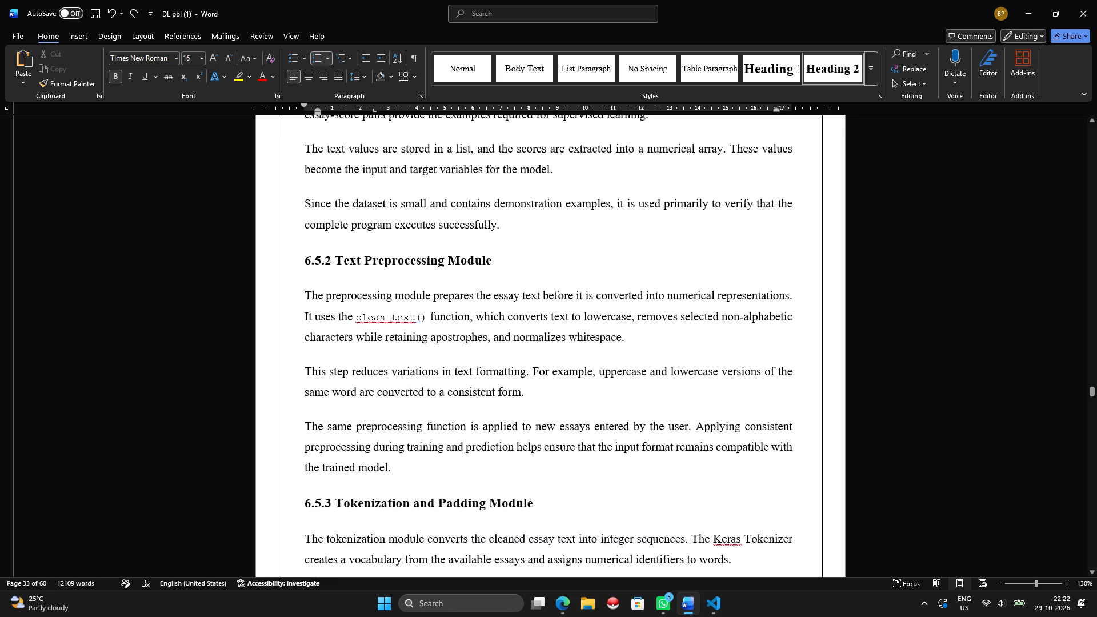
scroll(403, 307, "up", 15)
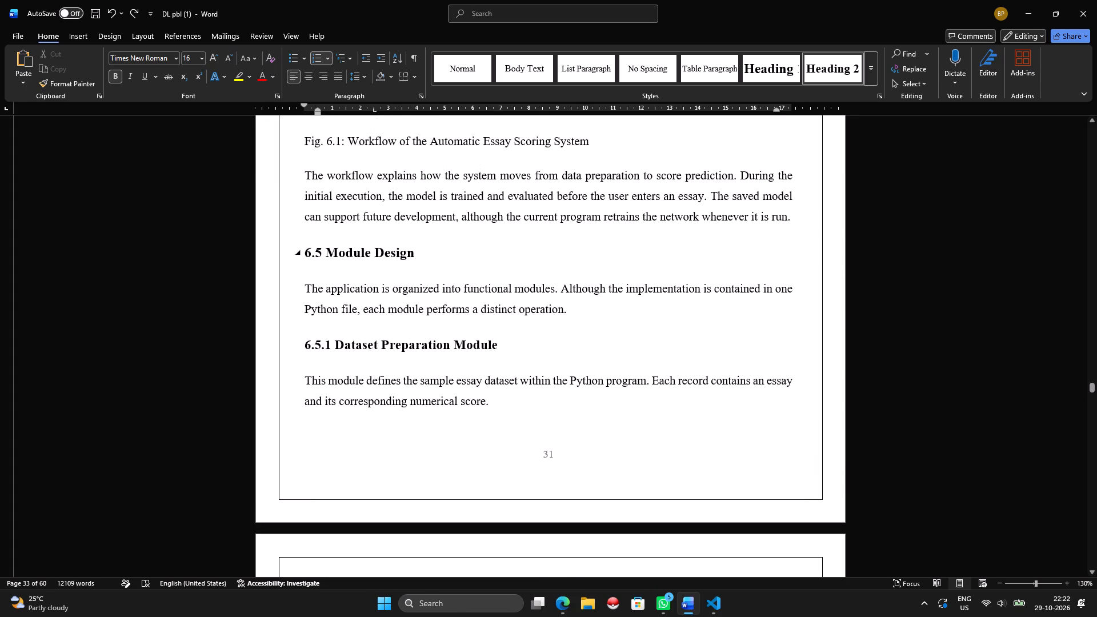
scroll(480, 344, "down", 7)
scroll(483, 345, "up", 1)
scroll(484, 345, "down", 12)
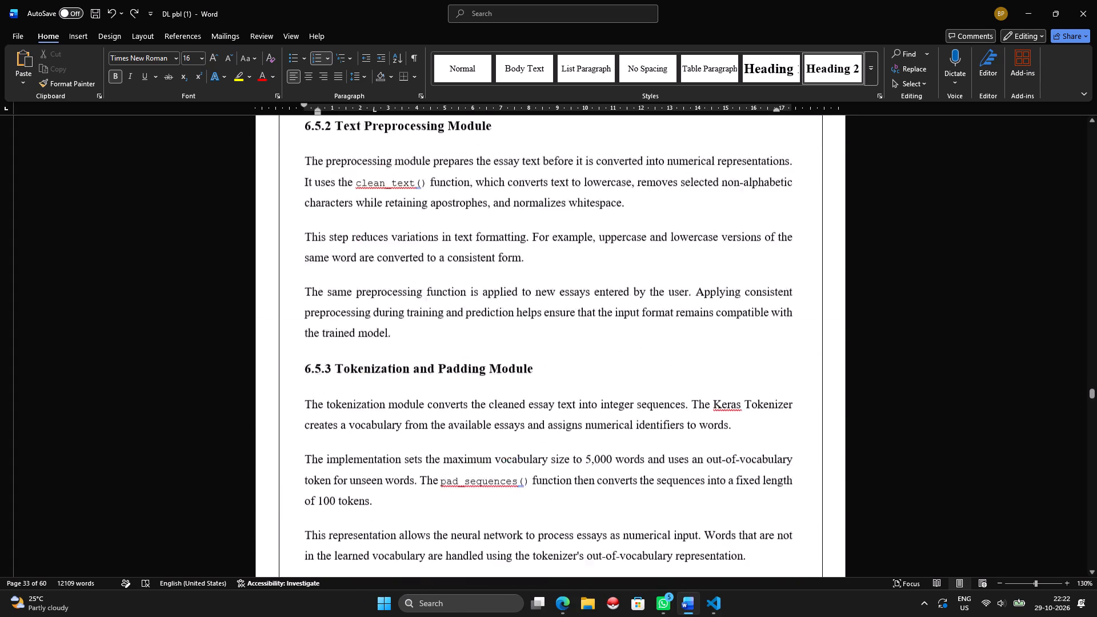
scroll(486, 345, "down", 20)
scroll(486, 345, "down", 10)
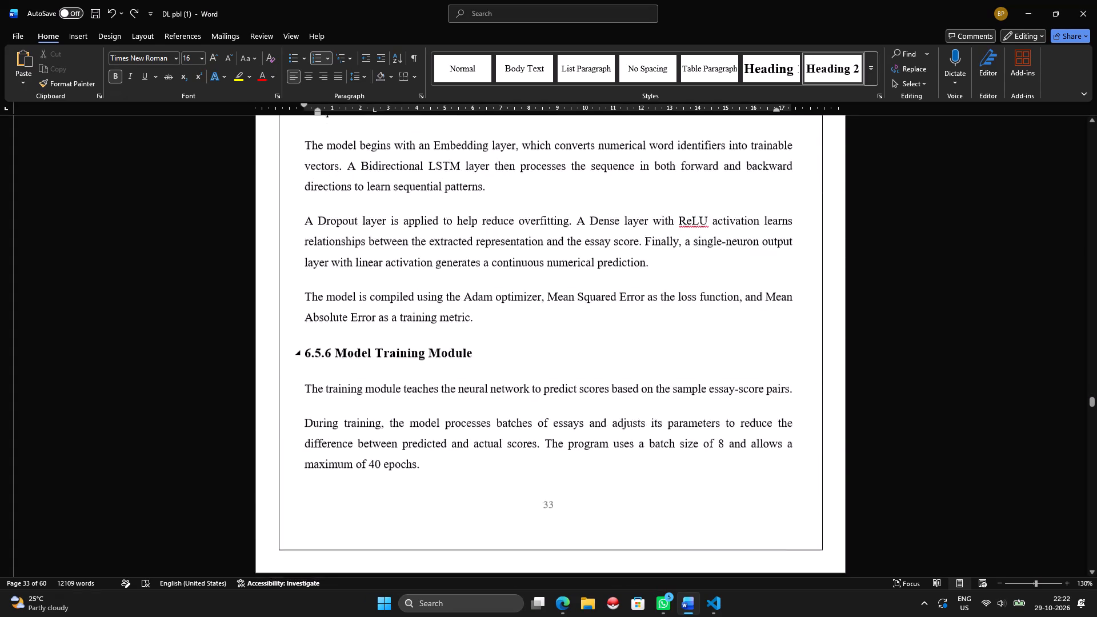
scroll(494, 345, "down", 12)
scroll(504, 358, "down", 10)
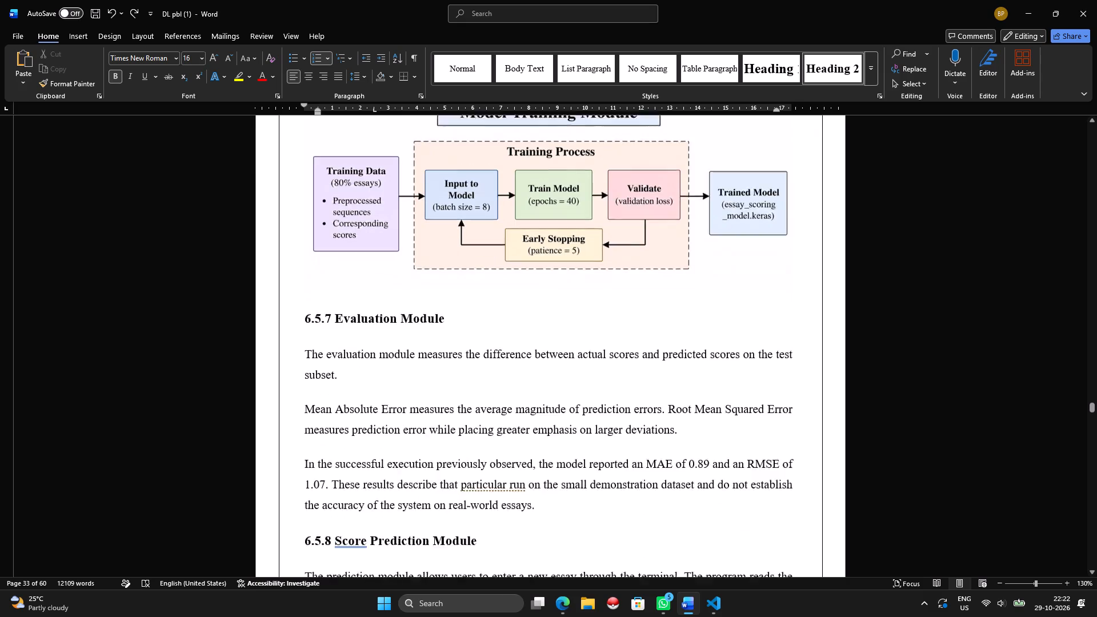
scroll(503, 355, "down", 18)
scroll(501, 354, "down", 18)
scroll(500, 356, "down", 16)
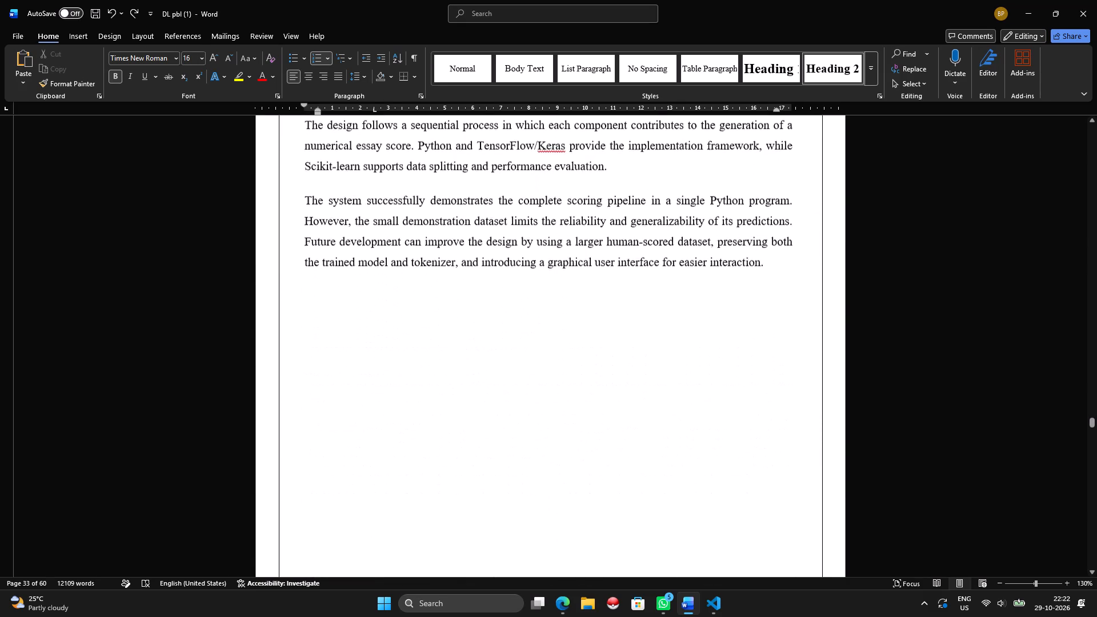
scroll(499, 356, "down", 14)
Examine chapter 7 Coding and Implementation from its introduction and development environment table through the source code listing.
scroll(497, 352, "up", 3)
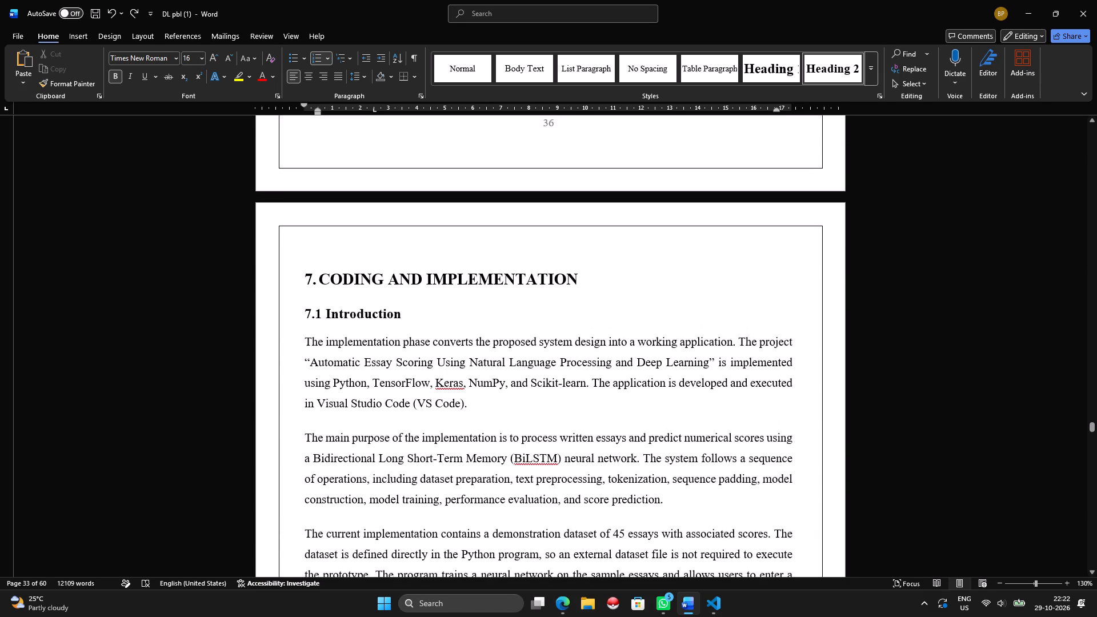
scroll(495, 353, "up", 1)
scroll(495, 353, "down", 20)
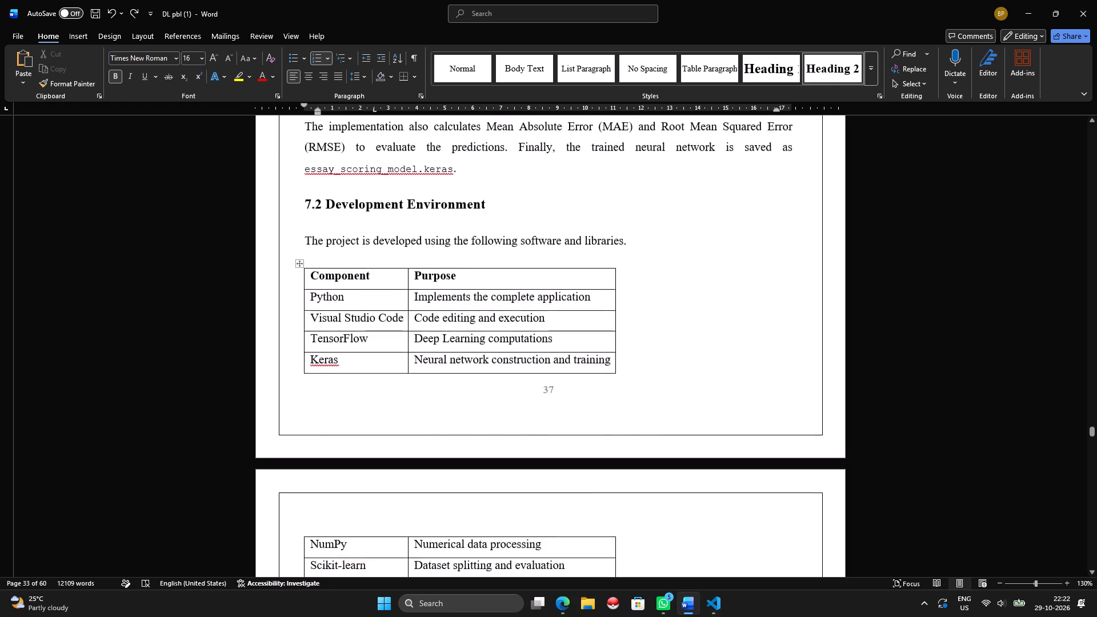
scroll(506, 350, "down", 20)
scroll(506, 350, "down", 20)
scroll(506, 350, "down", 11)
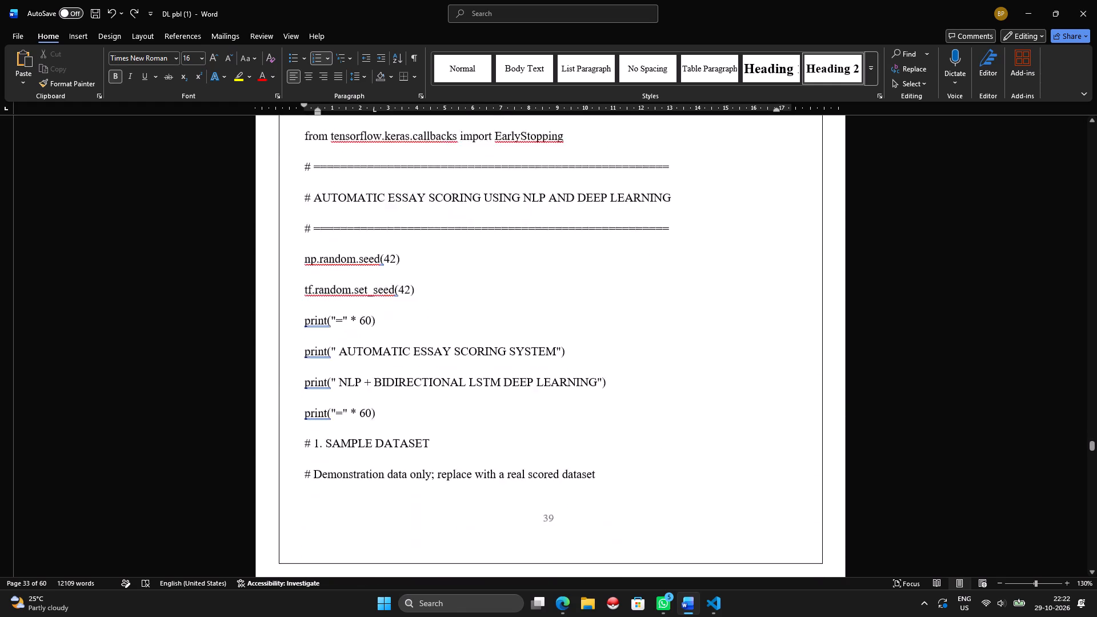
scroll(1027, 422, "down", 20)
scroll(1027, 422, "down", 20)
scroll(1027, 422, "down", 4)
scroll(790, 472, "up", 2)
scroll(790, 471, "down", 3)
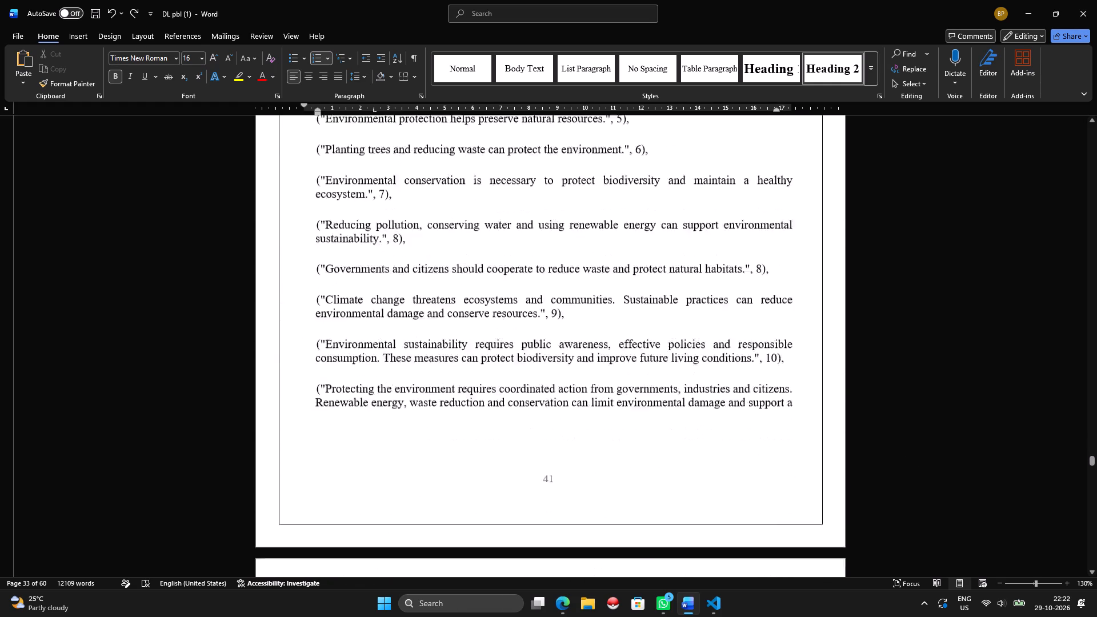
scroll(790, 471, "down", 20)
scroll(790, 471, "down", 3)
scroll(792, 467, "up", 1)
scroll(794, 465, "down", 8)
scroll(797, 460, "down", 16)
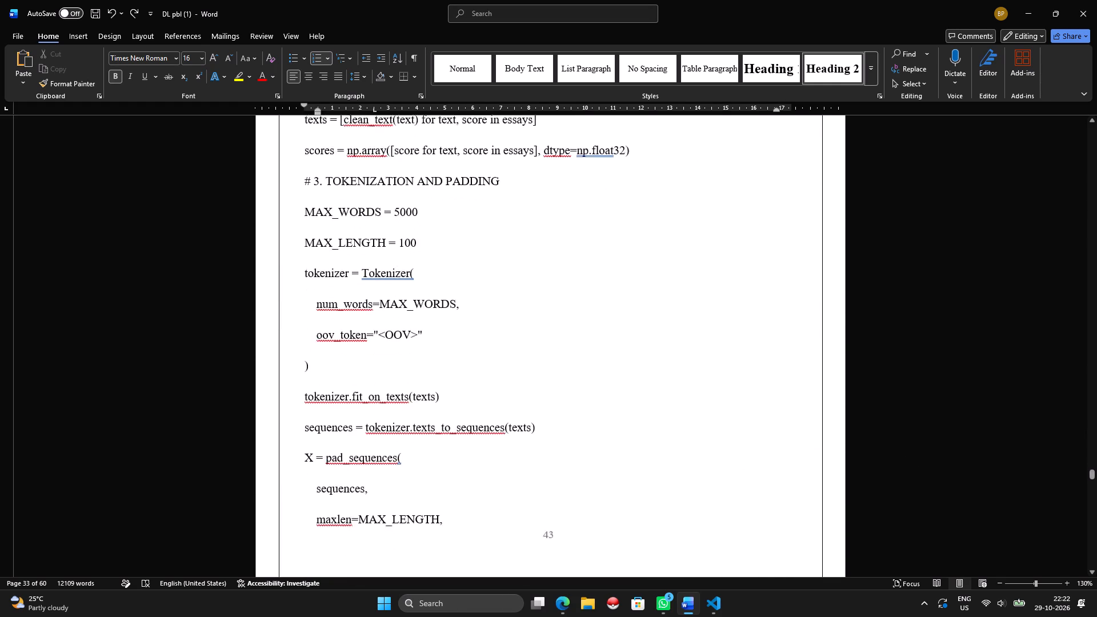
scroll(799, 460, "down", 8)
scroll(799, 460, "down", 20)
scroll(799, 460, "down", 16)
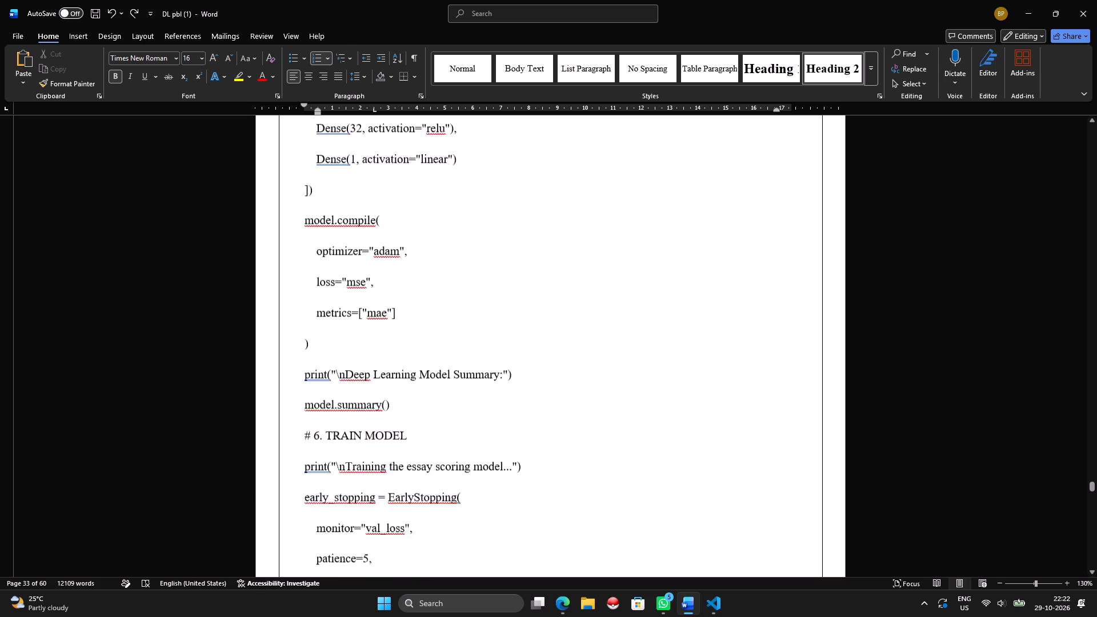
scroll(800, 460, "down", 20)
scroll(800, 460, "down", 15)
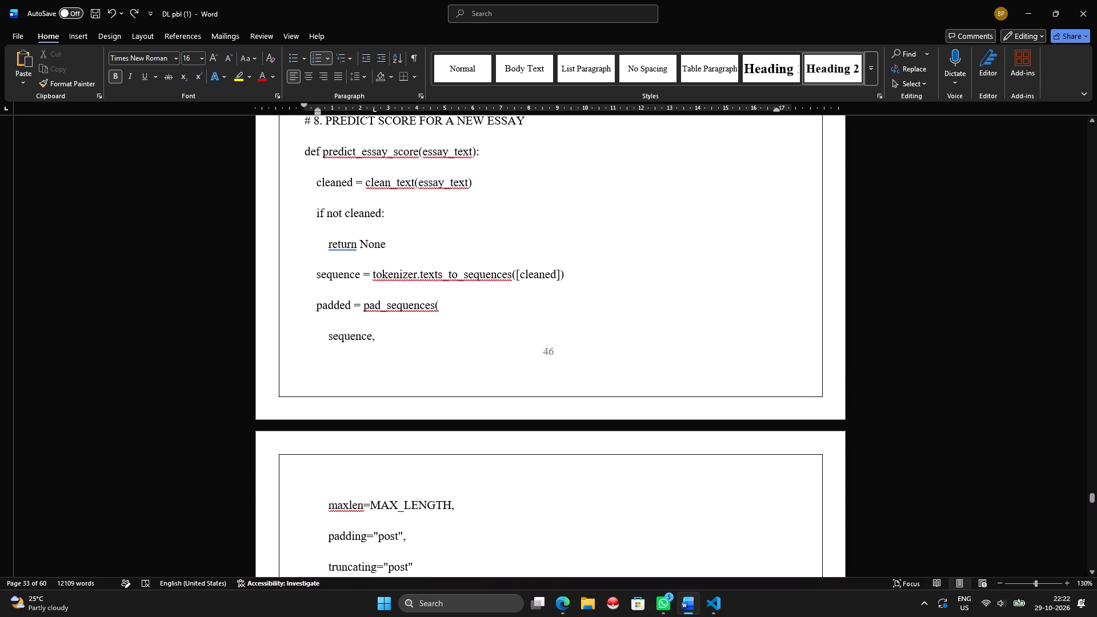
Scan the section 7.4 output and chapter 10 References, and recheck chapters 4 to 6 for surplus content.
left_click_drag(1093, 498, 1094, 520)
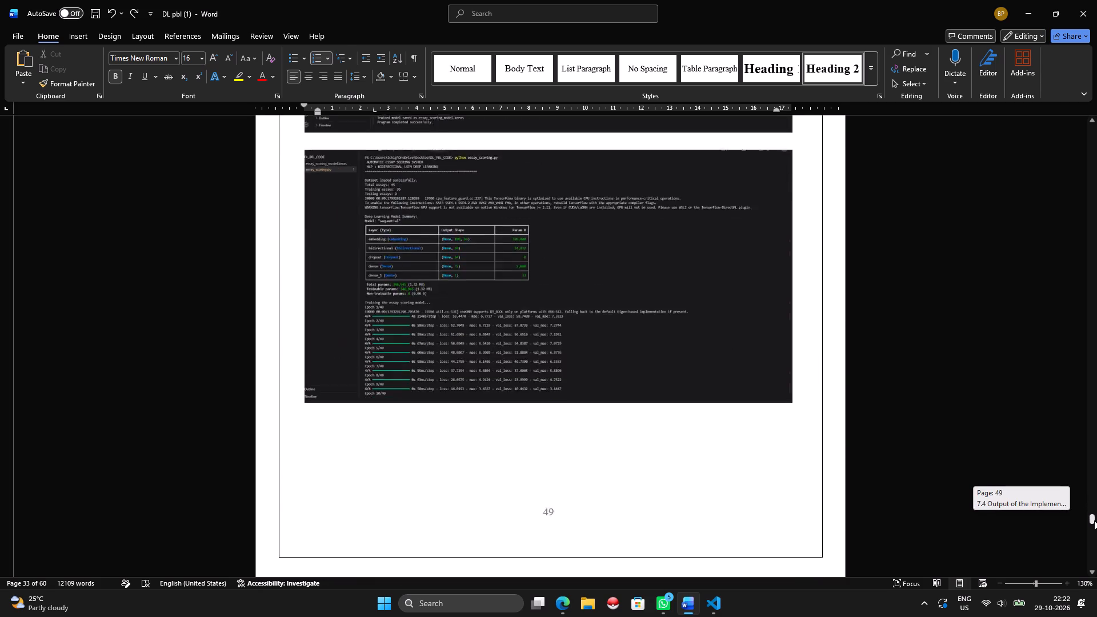
left_click_drag(1094, 520, 1082, 604)
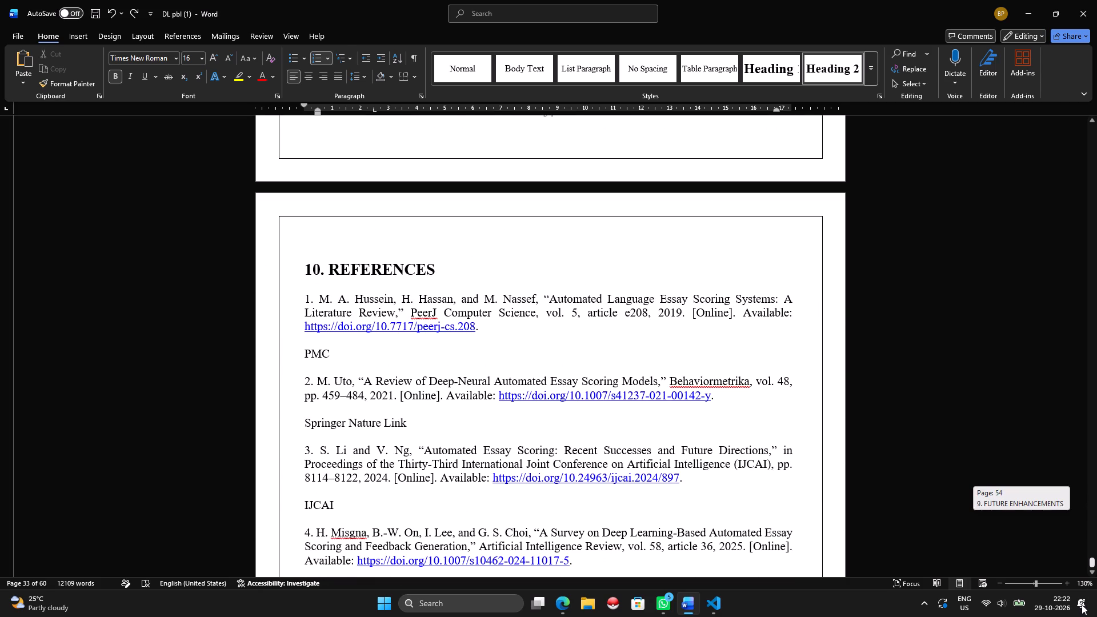
left_click_drag(1082, 604, 1083, 512)
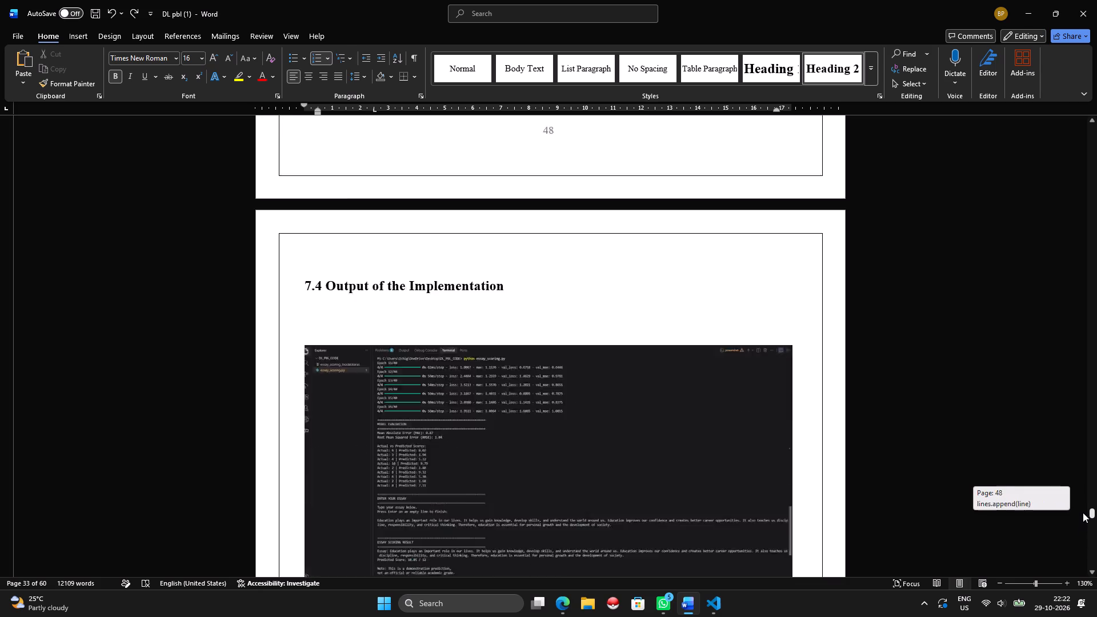
left_click_drag(1083, 512, 1092, 383)
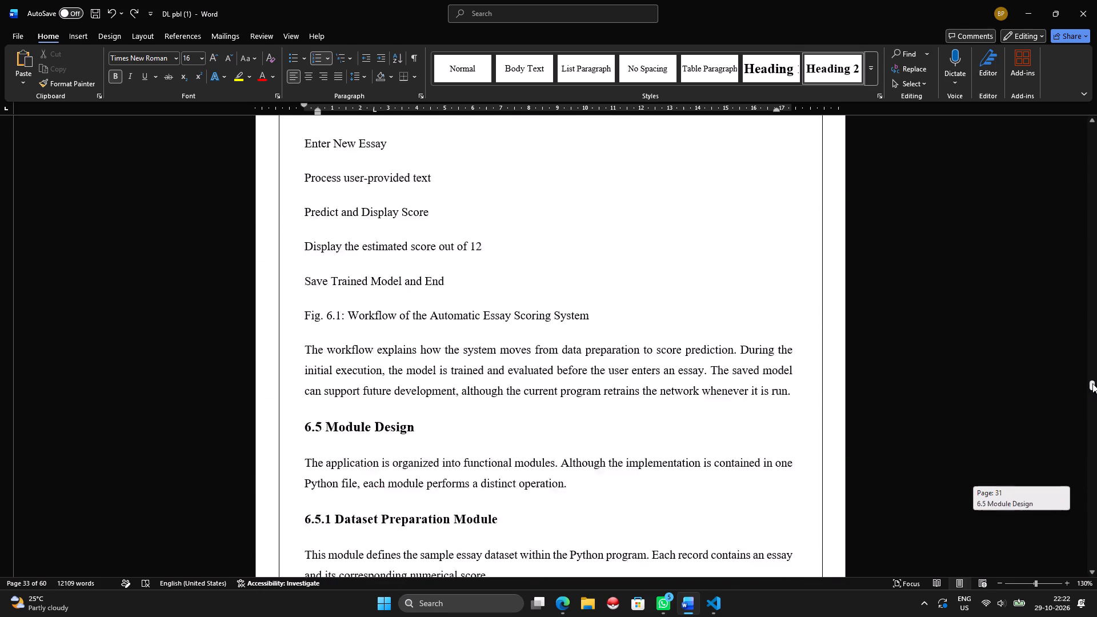
left_click_drag(1092, 383, 1096, 274)
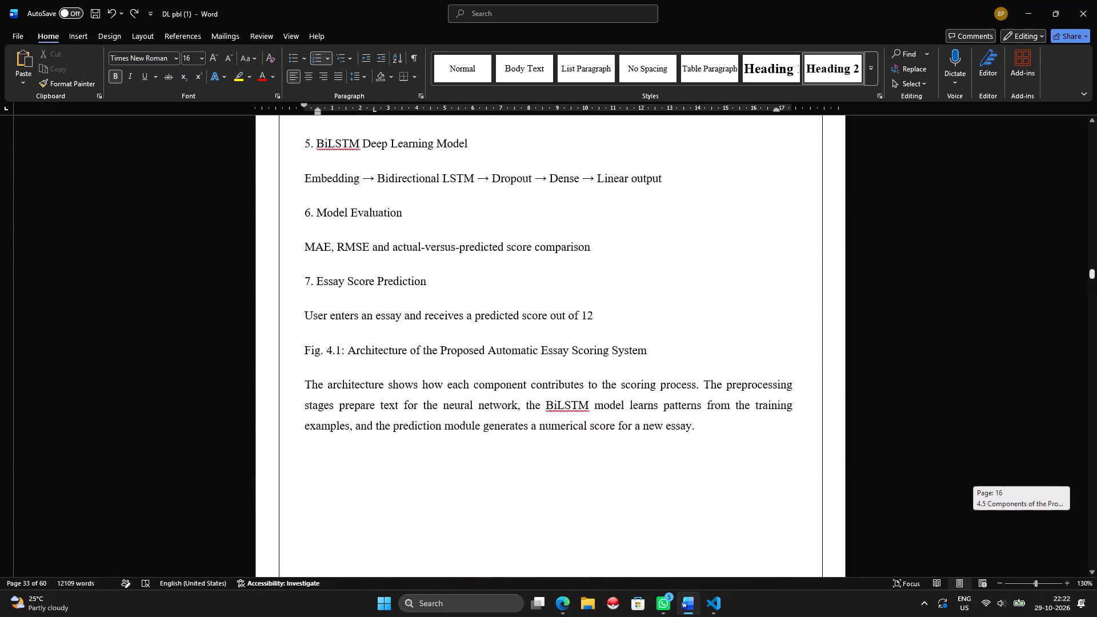
left_click_drag(1096, 274, 1096, 287)
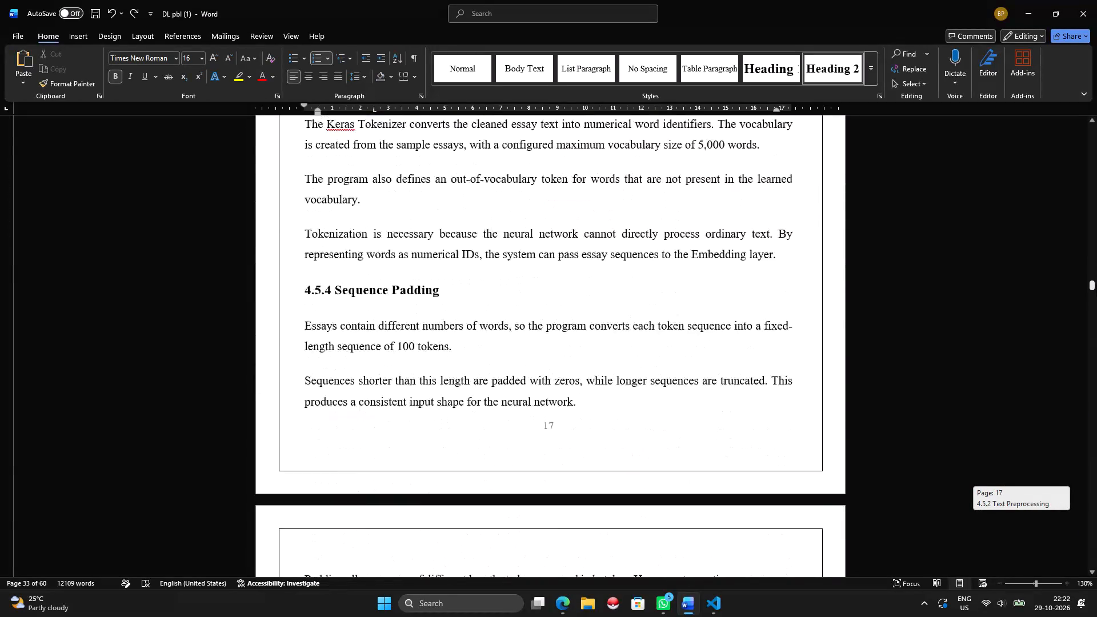
left_click_drag(1096, 287, 1096, 338)
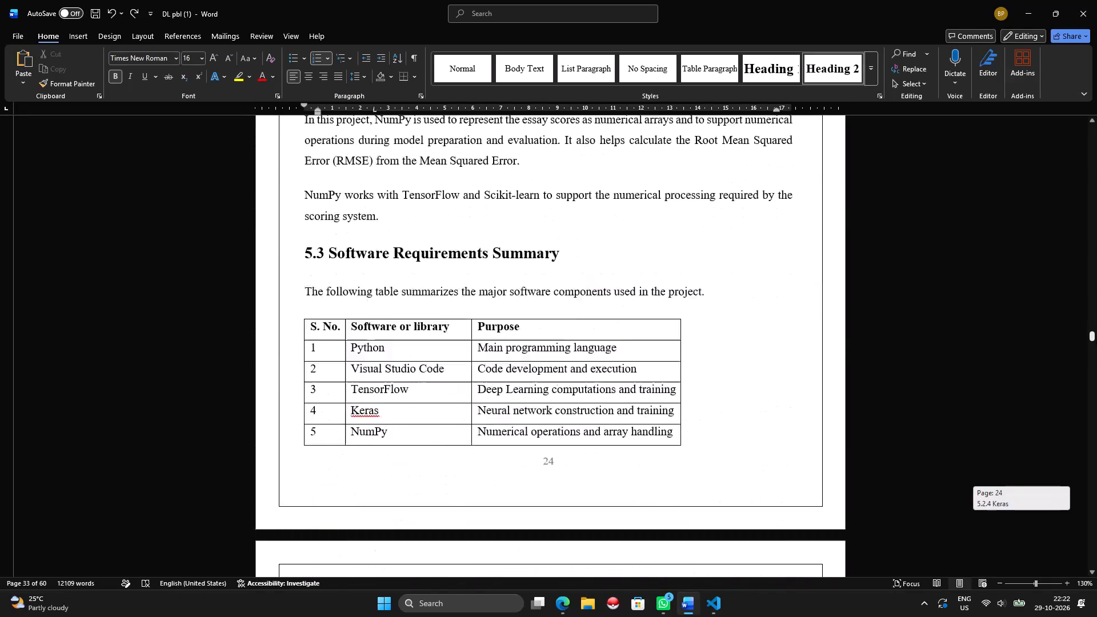
left_click_drag(1096, 338, 1096, 359)
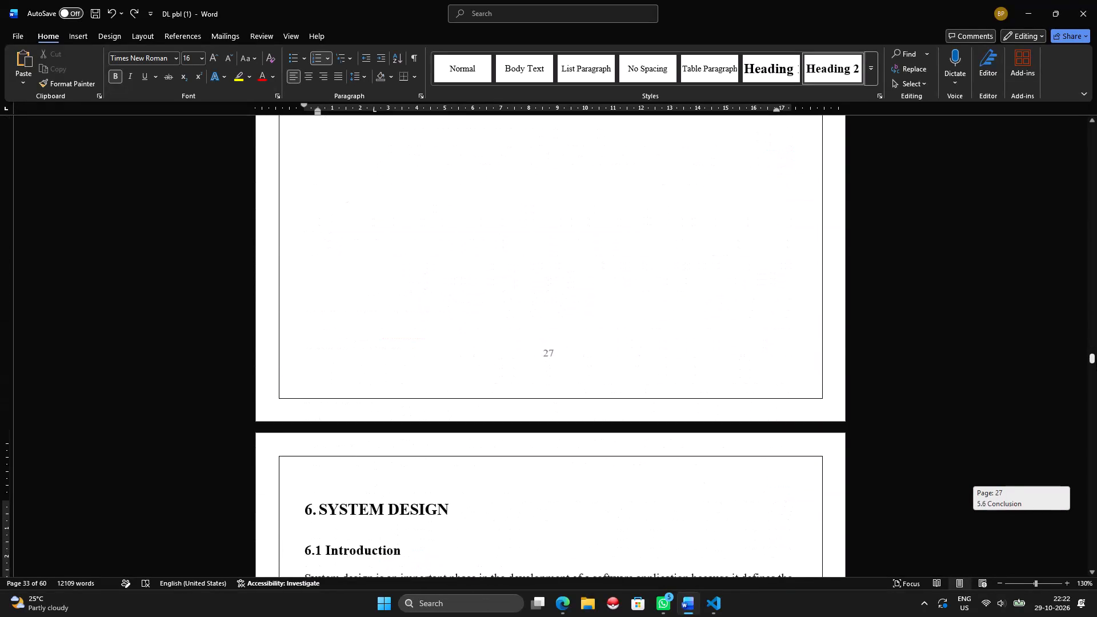
Delete sections 4.6 Advantages and 4.7 Limitations of the Proposed System with all their text, keeping the 4.8 Conclusion heading.
left_click_drag(1096, 359, 1090, 310)
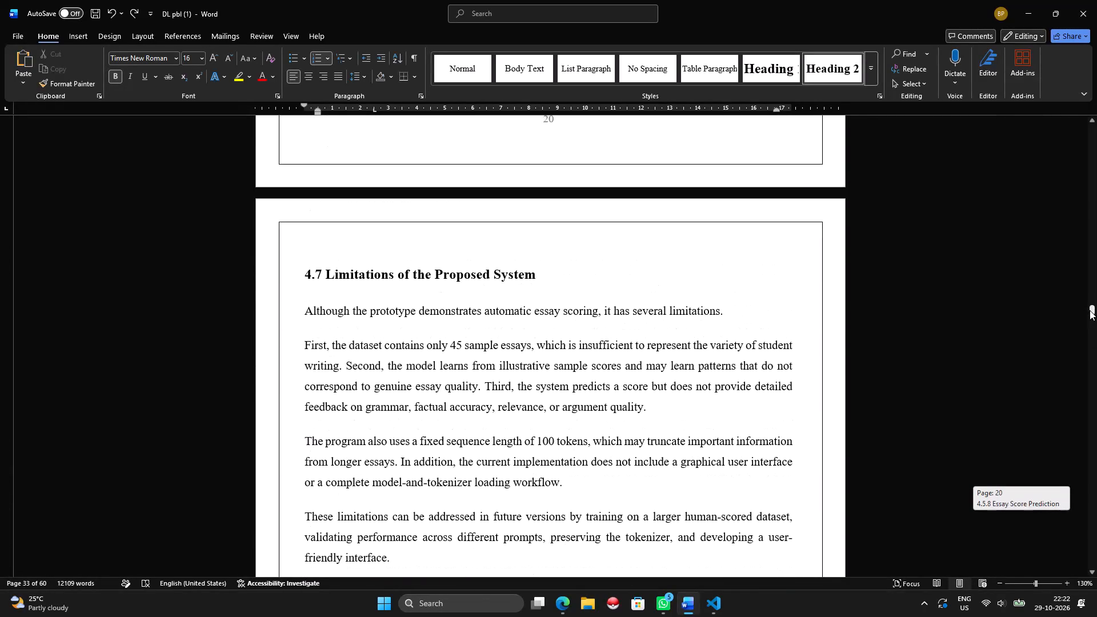
left_click_drag(1090, 310, 1091, 311)
scroll(733, 468, "up", 11)
scroll(723, 471, "down", 7)
scroll(532, 454, "up", 10)
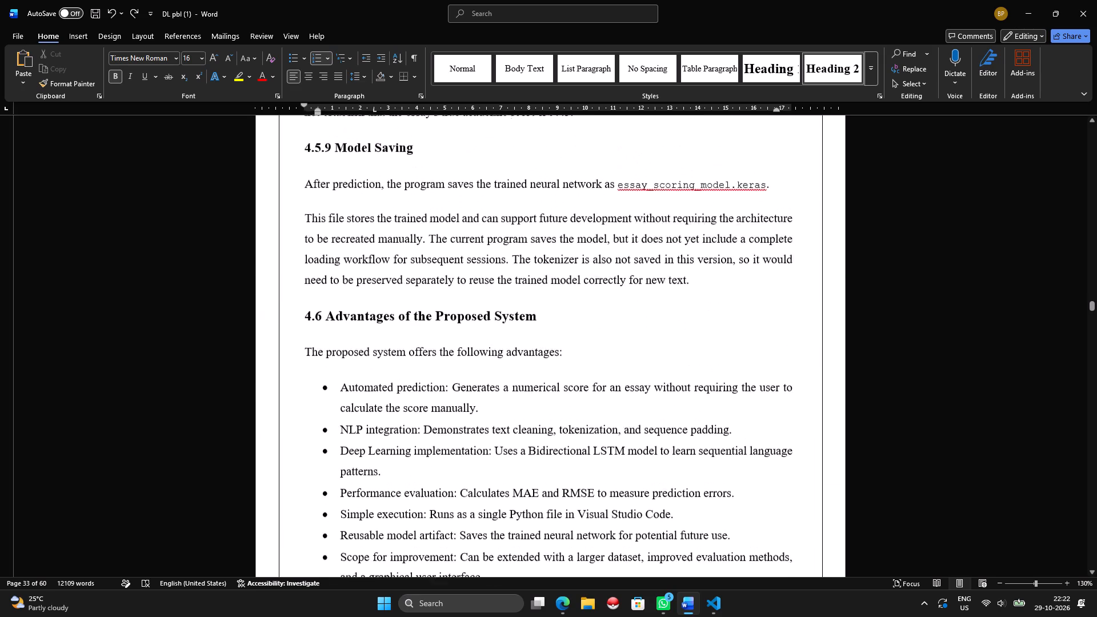
scroll(494, 468, "up", 3)
left_click_drag(307, 355, 400, 476)
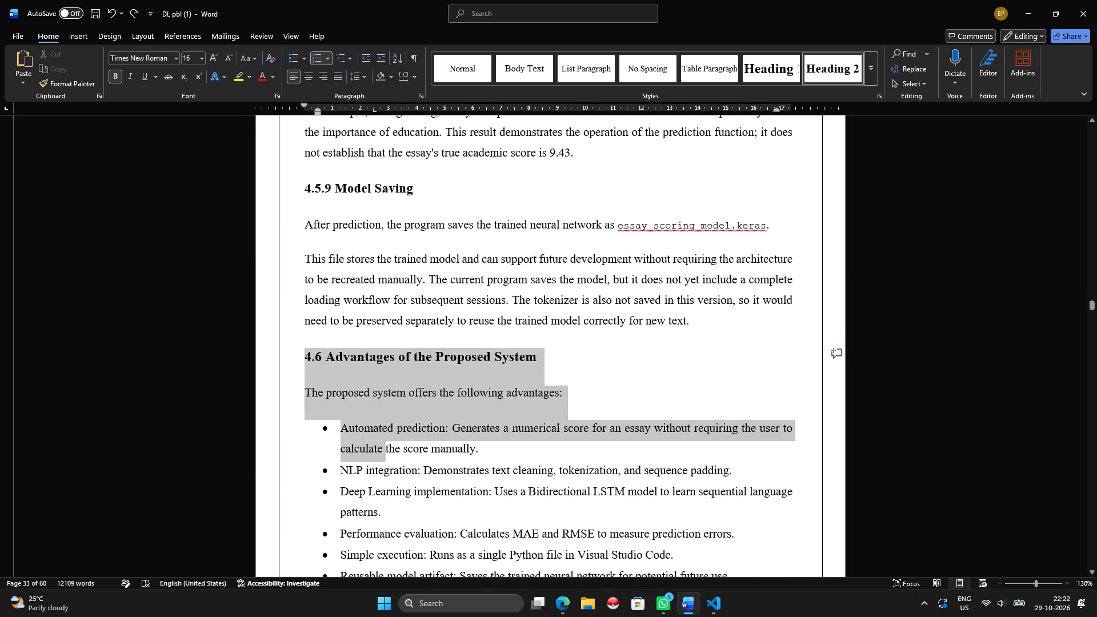
left_click_drag(400, 476, 541, 339)
key("BackSpace")
scroll(440, 464, "up", 7)
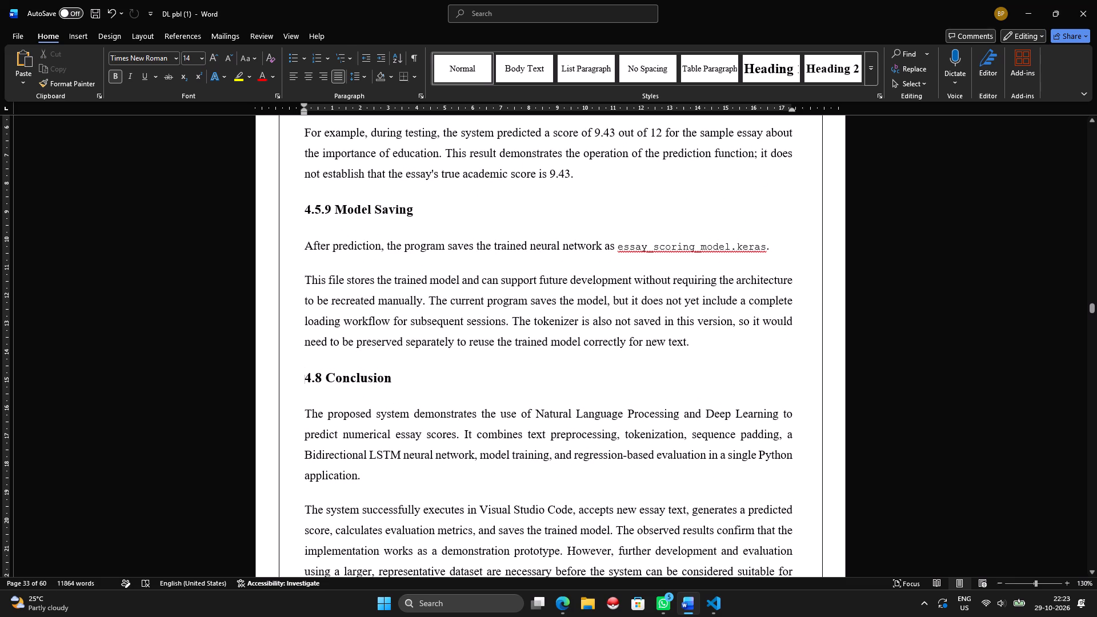
Examine the pages around the 4.8 Conclusion and the start of chapter 5 through section 5.2.1 Python Programming Language.
scroll(341, 461, "up", 8)
scroll(348, 466, "down", 6)
scroll(346, 470, "up", 1)
scroll(346, 470, "down", 9)
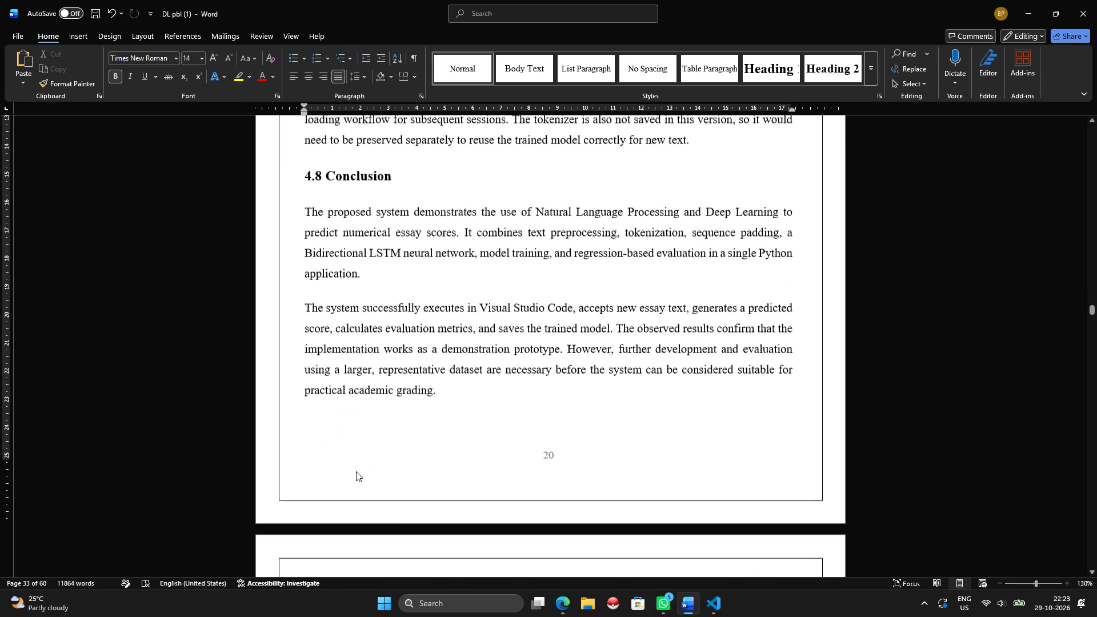
scroll(356, 471, "down", 17)
scroll(361, 475, "down", 5)
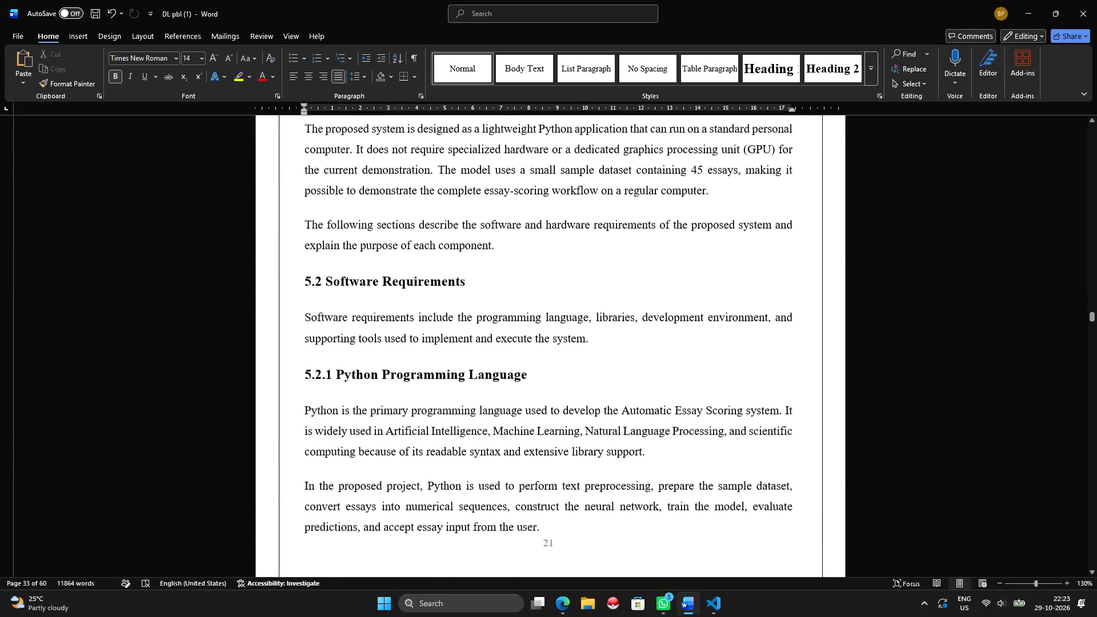
scroll(361, 480, "up", 9)
scroll(358, 474, "down", 6)
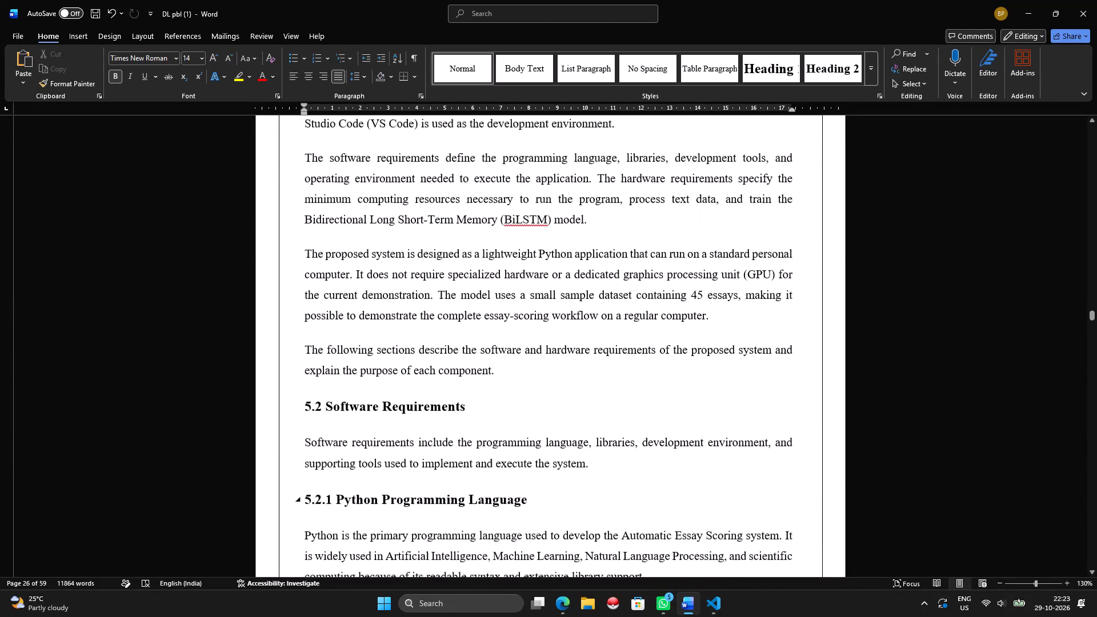
Examine chapter 5 from the Python section to its conclusion, and chapter 6 up to the Overall System Architecture figure, for surplus content.
scroll(358, 472, "down", 20)
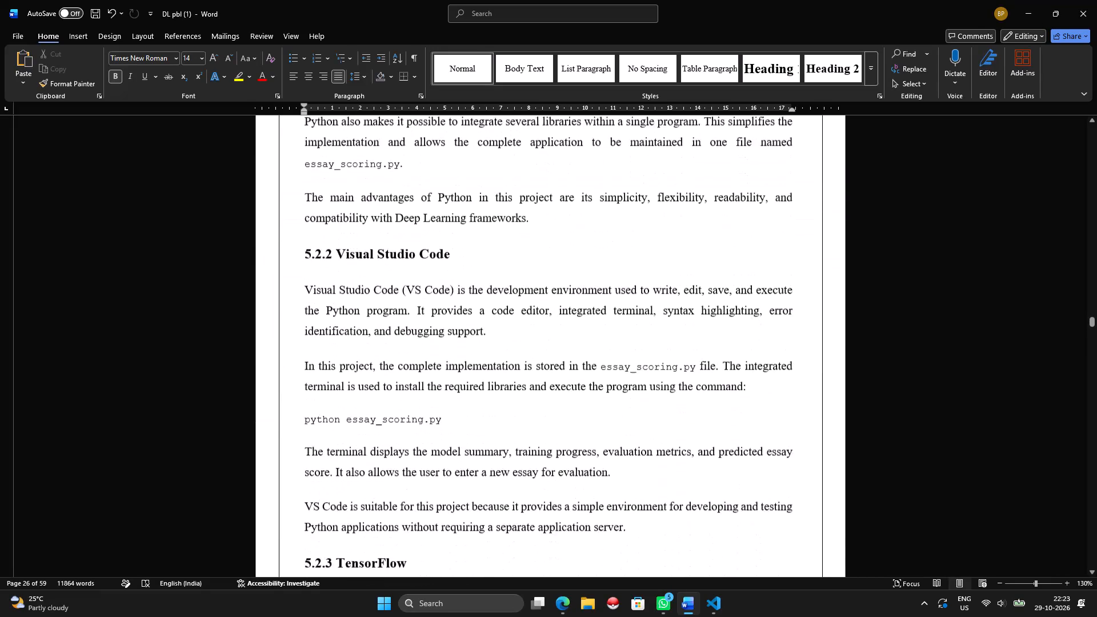
scroll(357, 475, "down", 11)
scroll(357, 475, "down", 18)
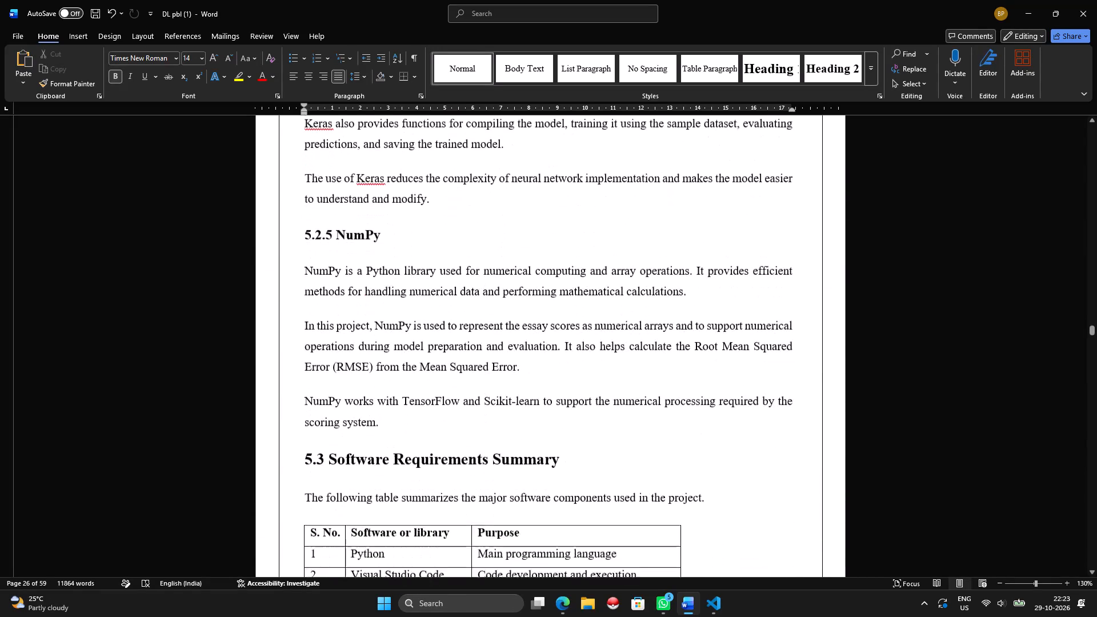
scroll(362, 476, "down", 6)
scroll(364, 474, "down", 18)
scroll(366, 474, "down", 6)
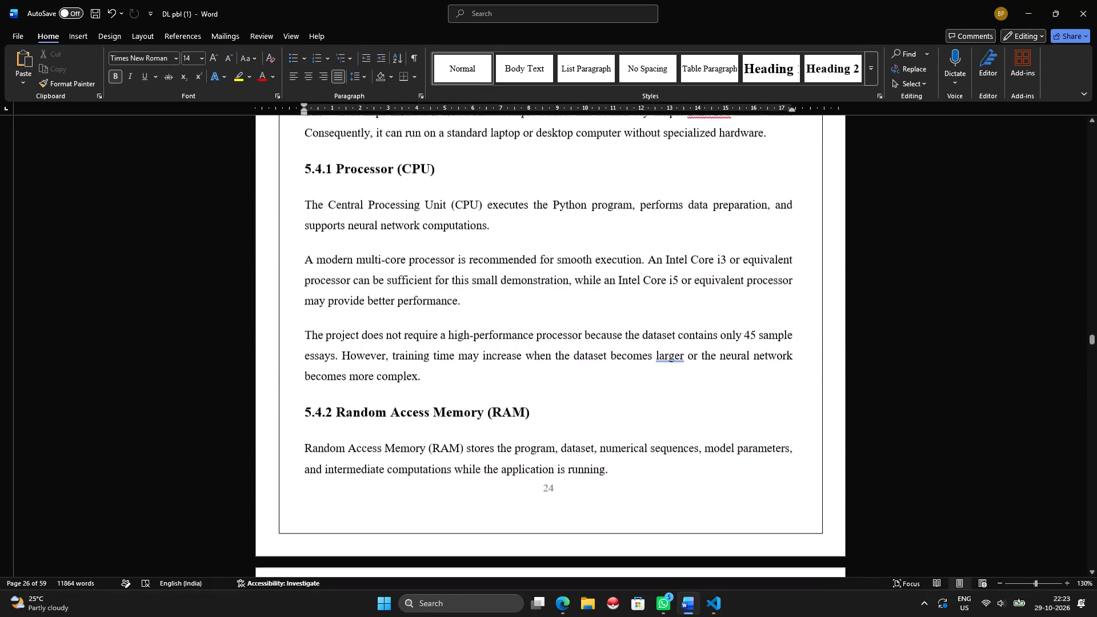
scroll(366, 474, "down", 20)
scroll(366, 474, "down", 14)
scroll(369, 474, "up", 1)
scroll(369, 474, "down", 5)
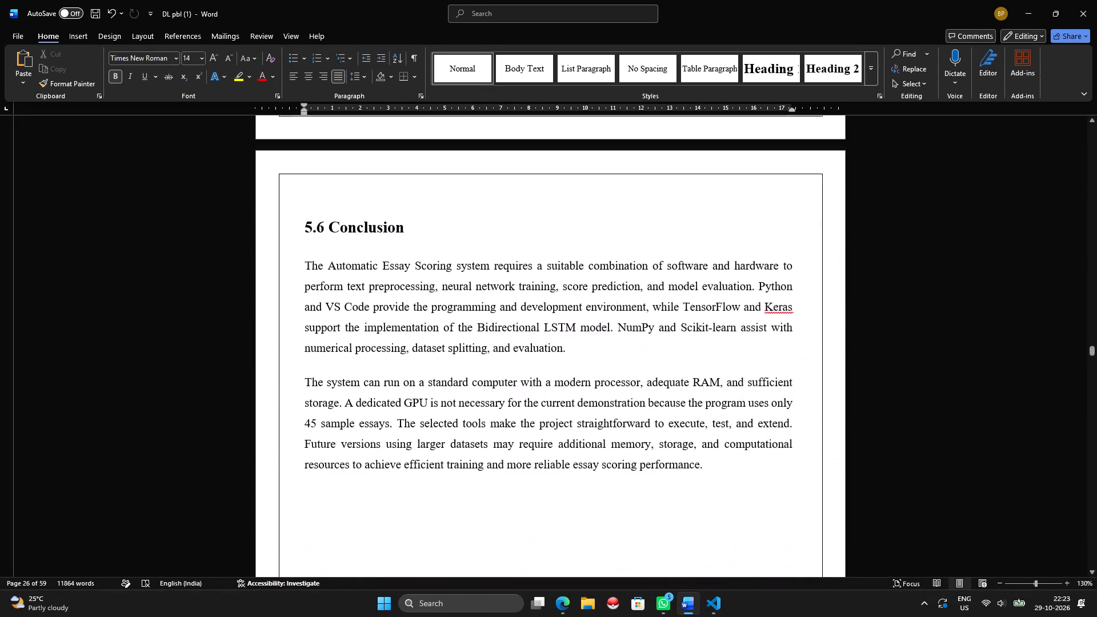
scroll(369, 474, "down", 20)
scroll(369, 474, "down", 13)
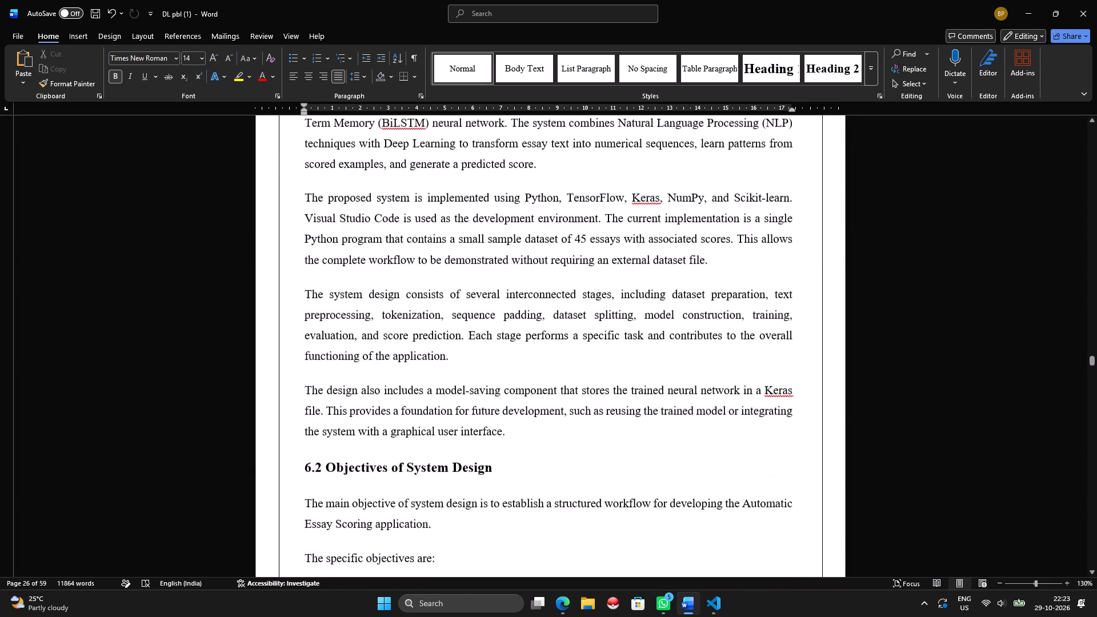
scroll(422, 431, "down", 19)
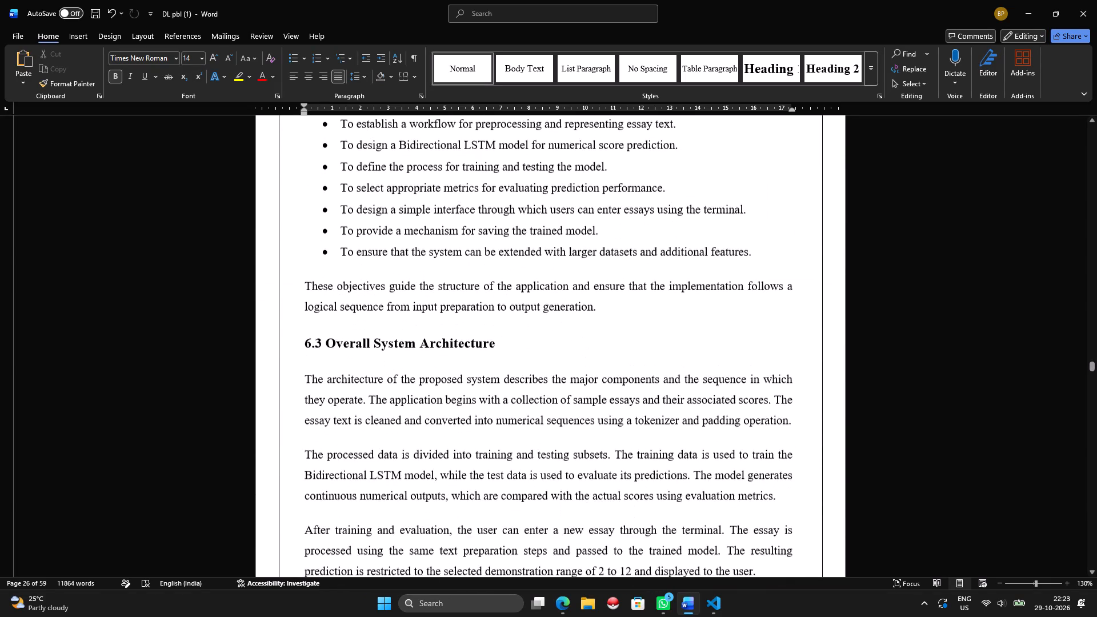
scroll(426, 431, "down", 16)
scroll(426, 429, "up", 1)
scroll(426, 429, "down", 6)
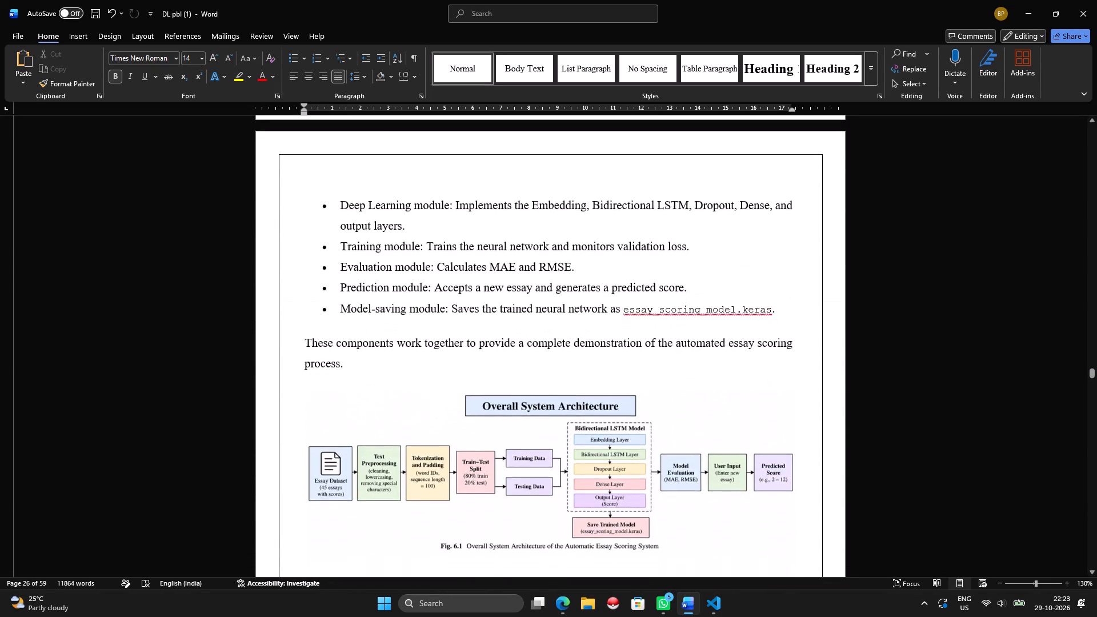
Delete section 6.2 Objectives of System Design with its text and bullet list, keeping the 6.3 Overall System Architecture heading.
scroll(425, 429, "up", 7)
scroll(424, 429, "down", 3)
scroll(432, 427, "up", 20)
scroll(432, 427, "up", 9)
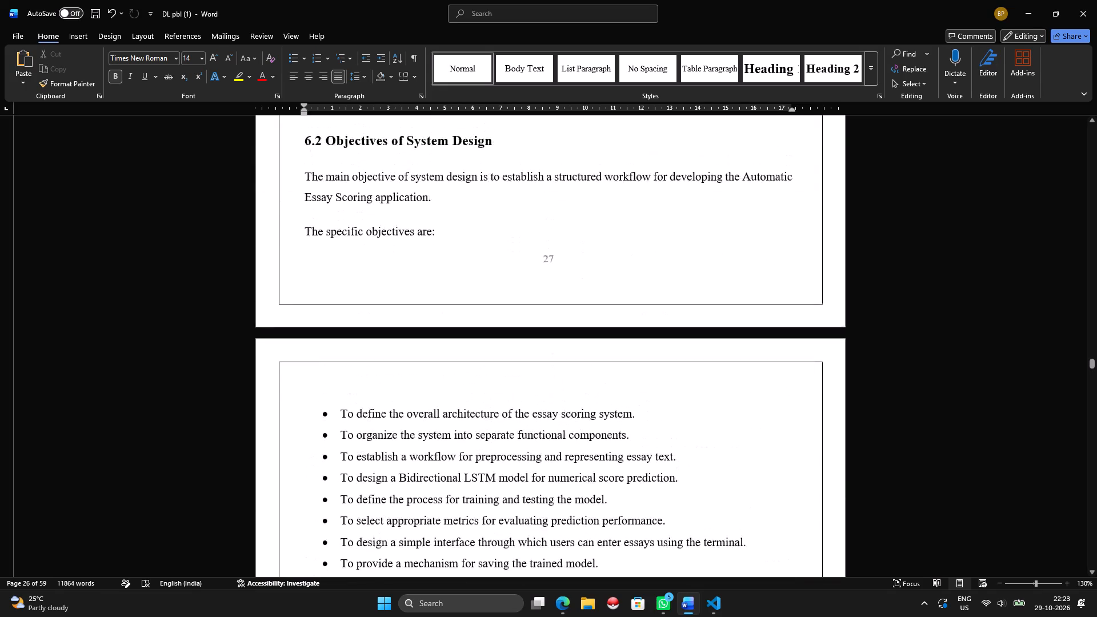
scroll(431, 427, "up", 4)
left_click_drag(303, 359, 511, 616)
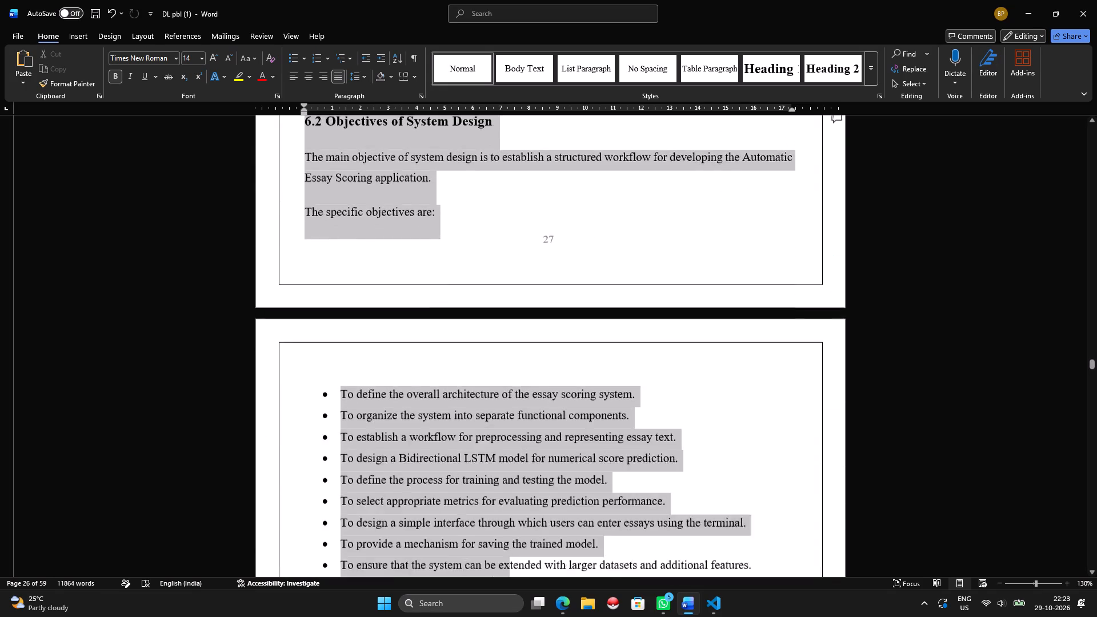
left_click_drag(511, 616, 600, 351)
key("BackSpace")
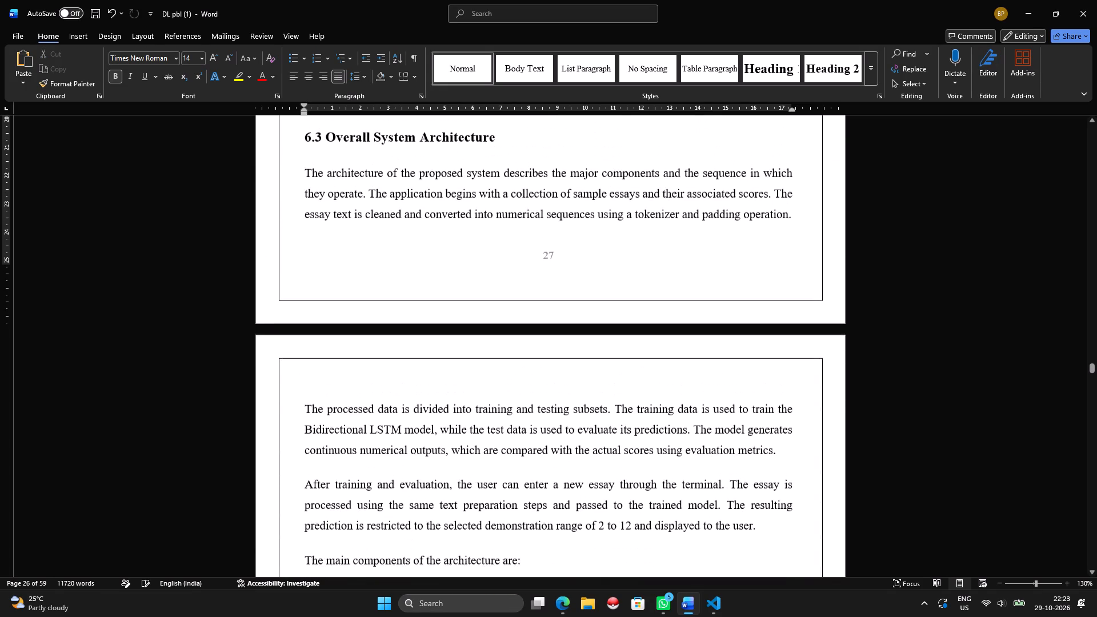
Delete section 6.5 Module Design with all its subsections 6.5.1 to 6.5.9, keeping the 6.6 Data Flow Design heading.
scroll(490, 495, "up", 1)
scroll(487, 504, "down", 6)
scroll(487, 506, "down", 15)
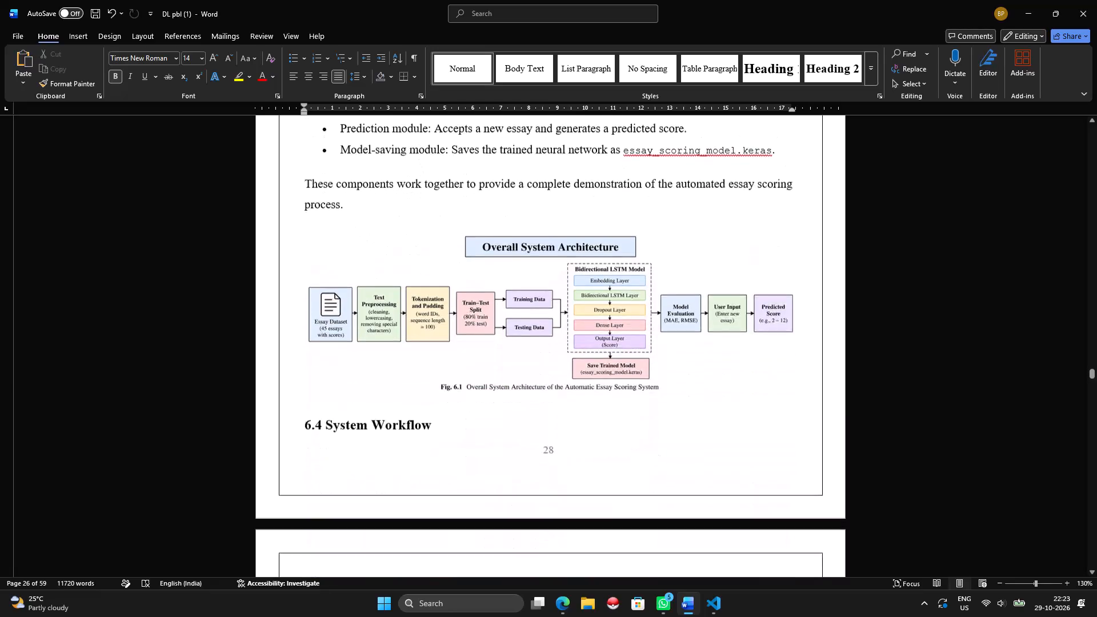
scroll(487, 507, "down", 15)
scroll(487, 506, "down", 20)
scroll(487, 506, "down", 2)
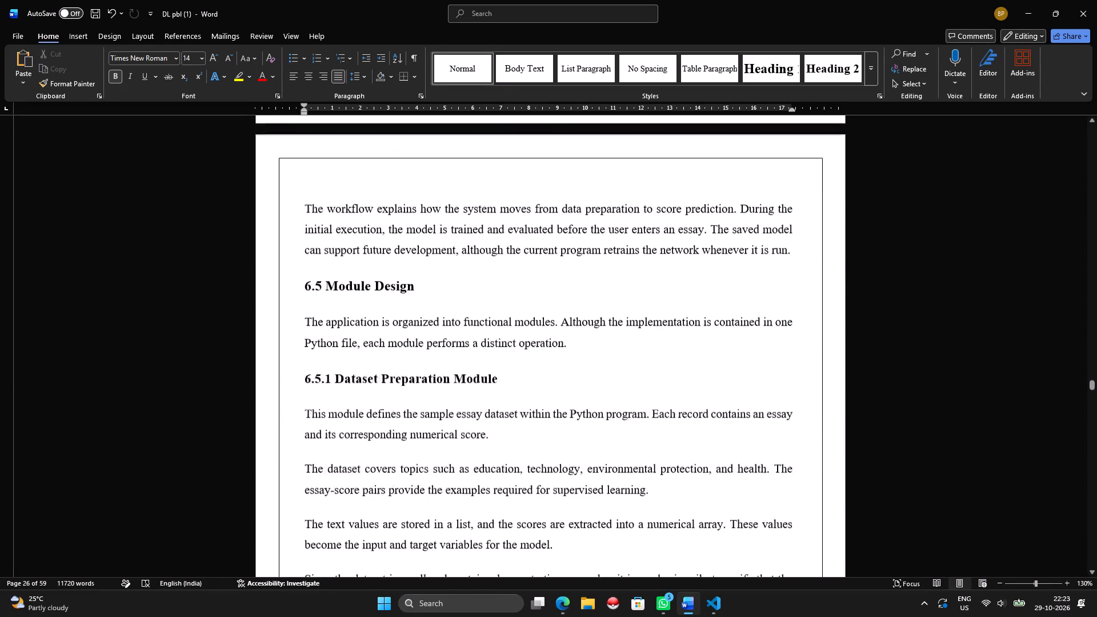
scroll(487, 504, "up", 5)
scroll(487, 504, "down", 7)
scroll(329, 307, "down", 2)
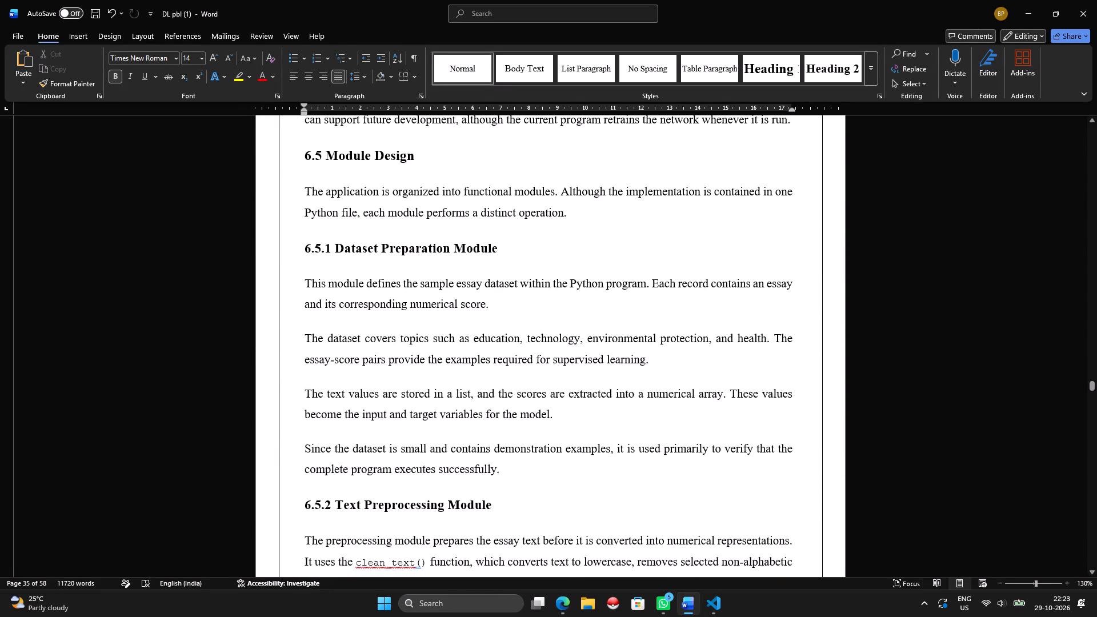
scroll(334, 312, "down", 2)
scroll(378, 348, "up", 7)
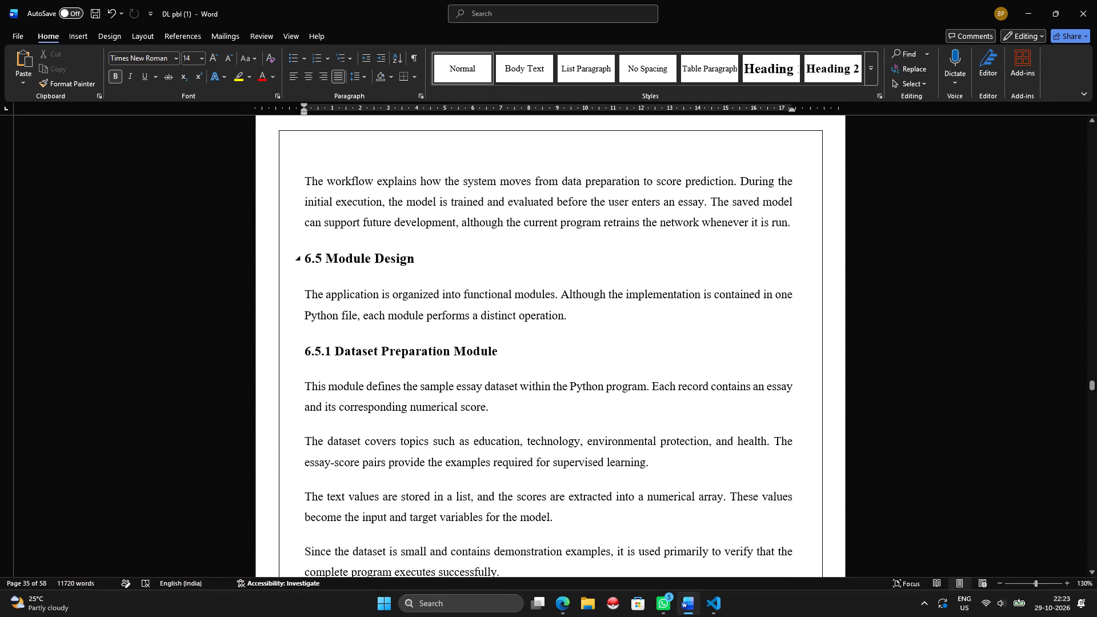
left_click_drag(305, 257, 510, 603)
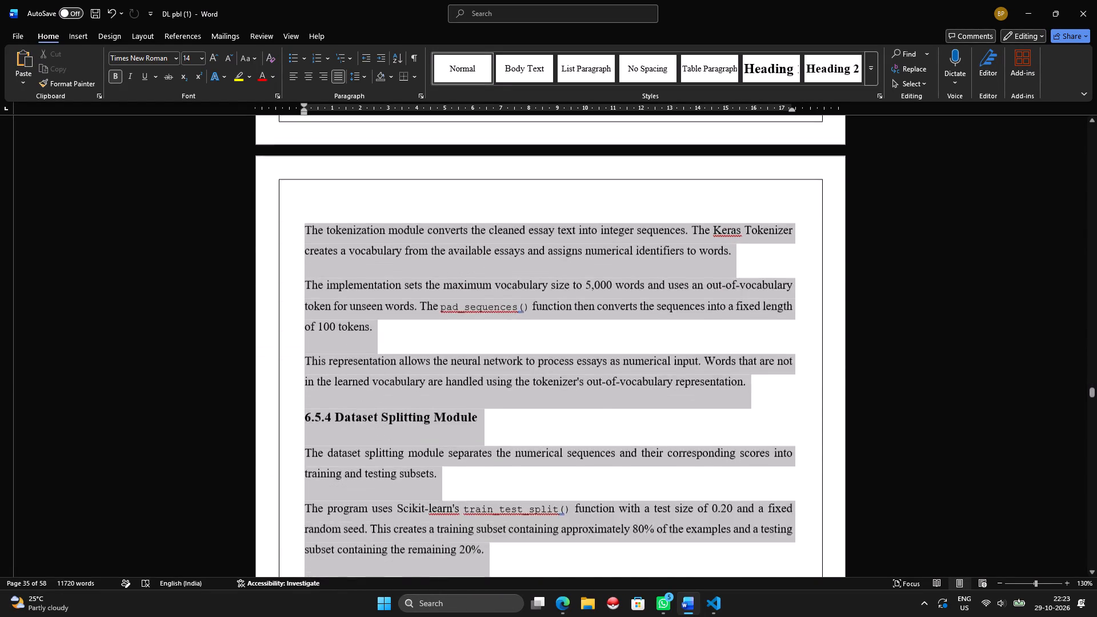
left_click_drag(510, 603, 521, 606)
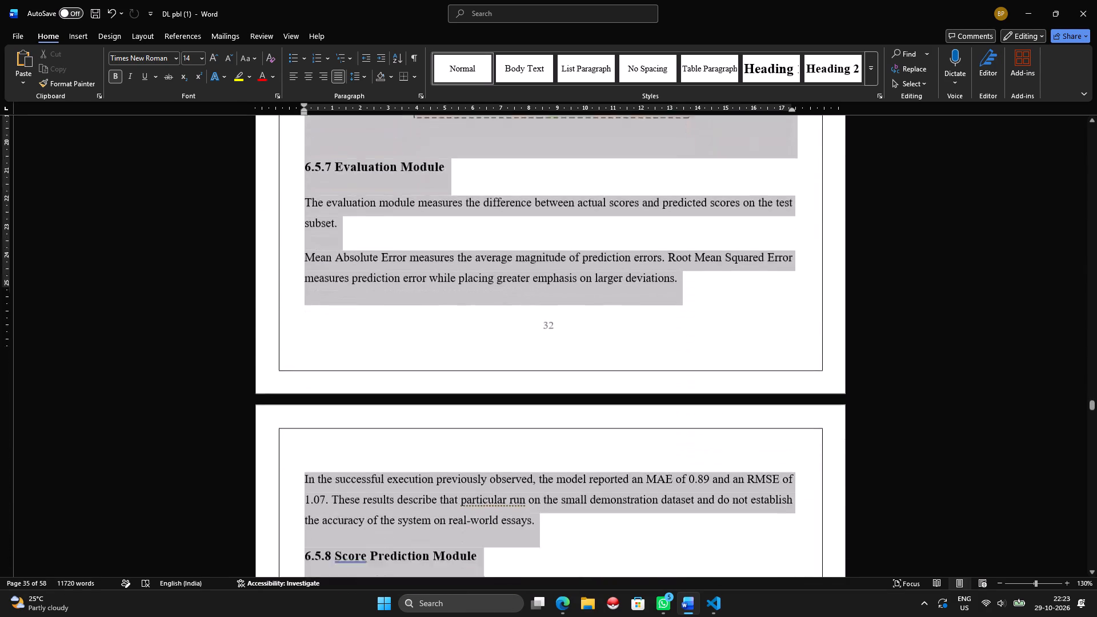
left_click_drag(521, 606, 543, 603)
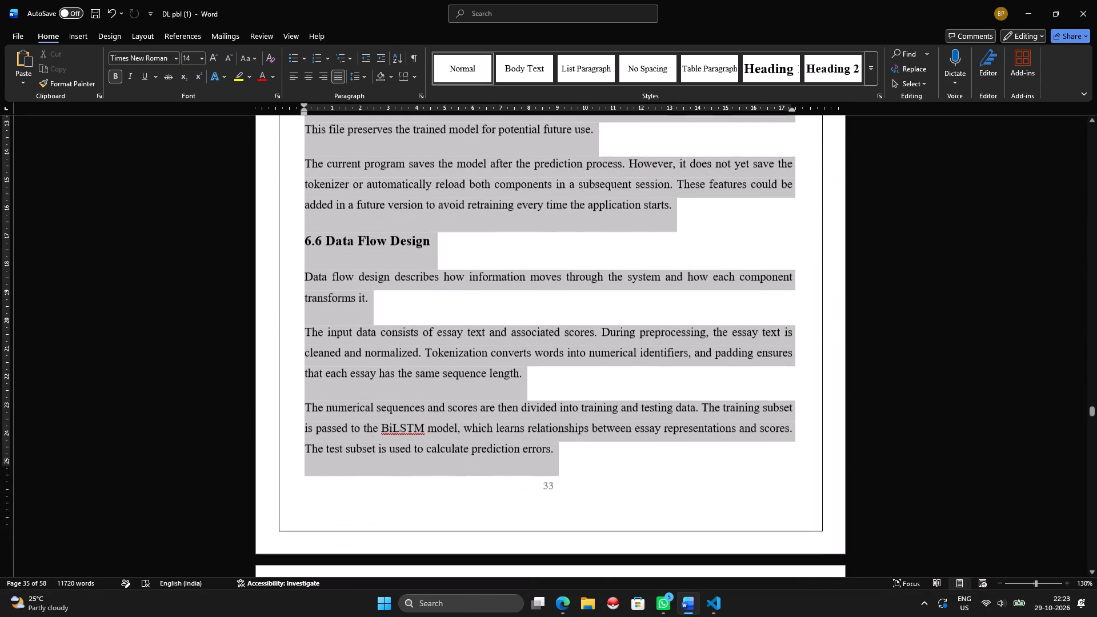
left_click_drag(543, 603, 590, 302)
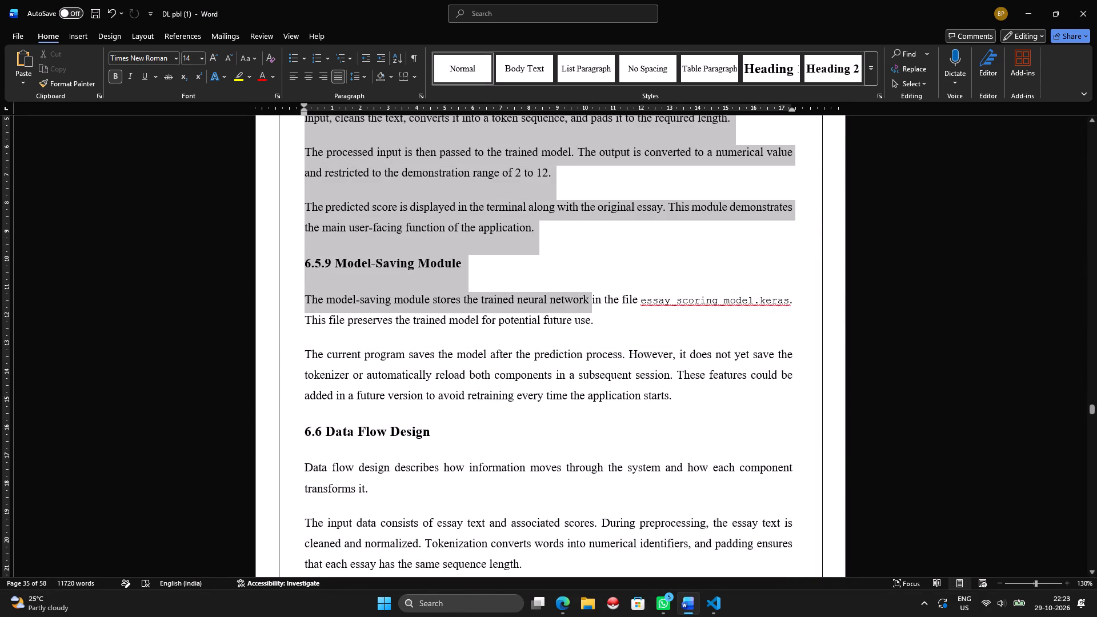
left_click_drag(590, 302, 676, 410)
key("BackSpace")
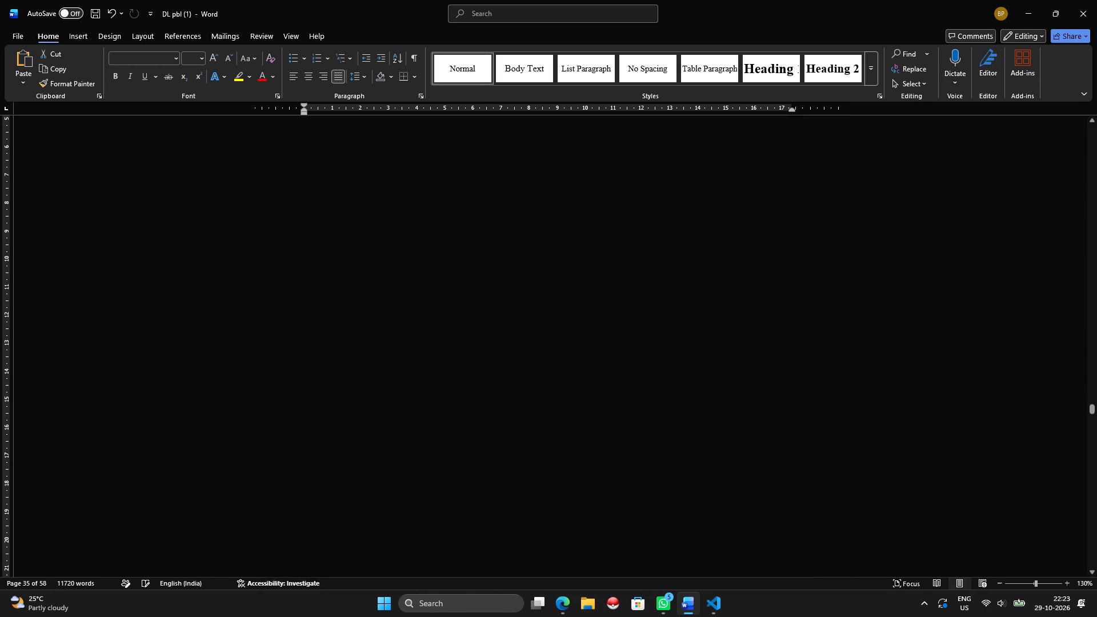
Examine the rest of chapter 6 and chapter 7 from its introduction to the section 7.4 output images.
scroll(562, 443, "up", 6)
scroll(562, 443, "down", 11)
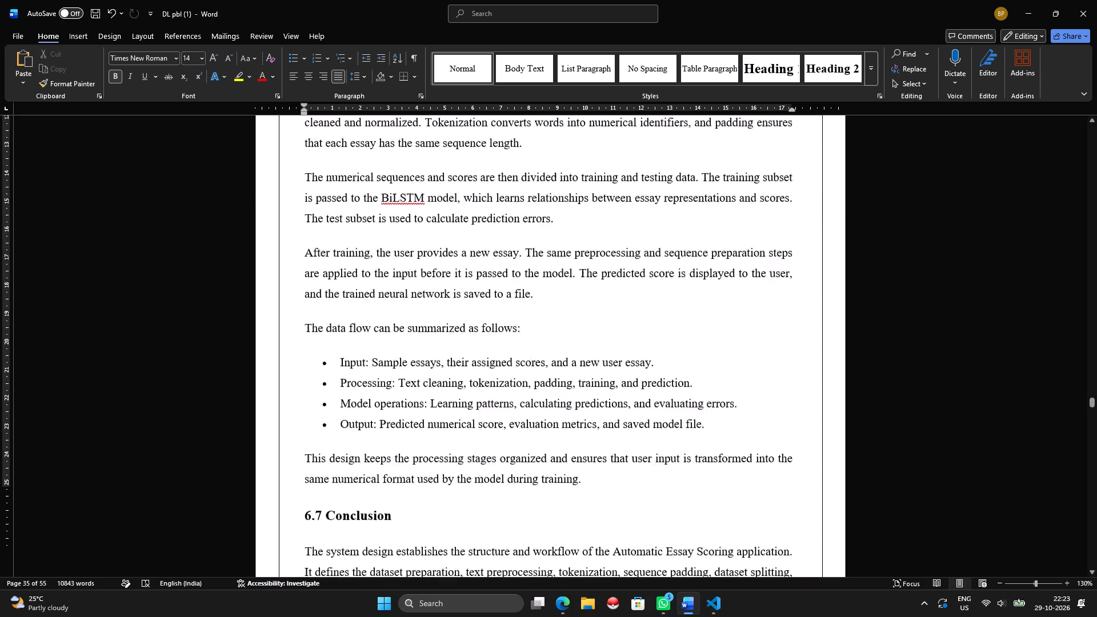
scroll(562, 443, "down", 15)
scroll(562, 443, "down", 20)
scroll(562, 443, "down", 3)
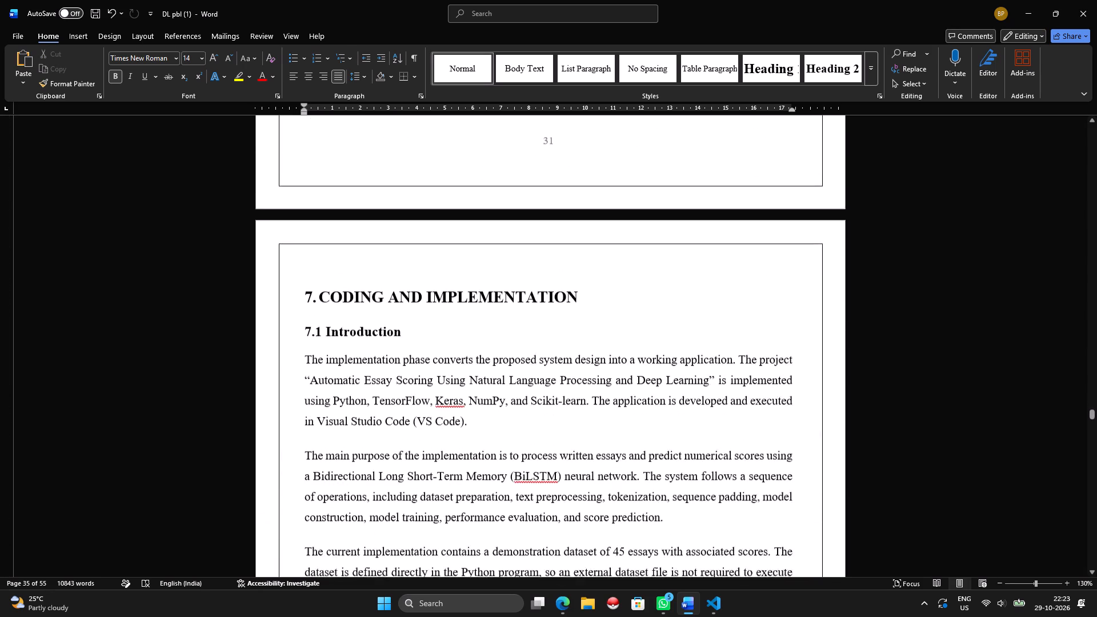
scroll(562, 443, "down", 1)
scroll(562, 443, "up", 3)
scroll(562, 443, "down", 6)
scroll(566, 443, "down", 20)
scroll(566, 443, "down", 4)
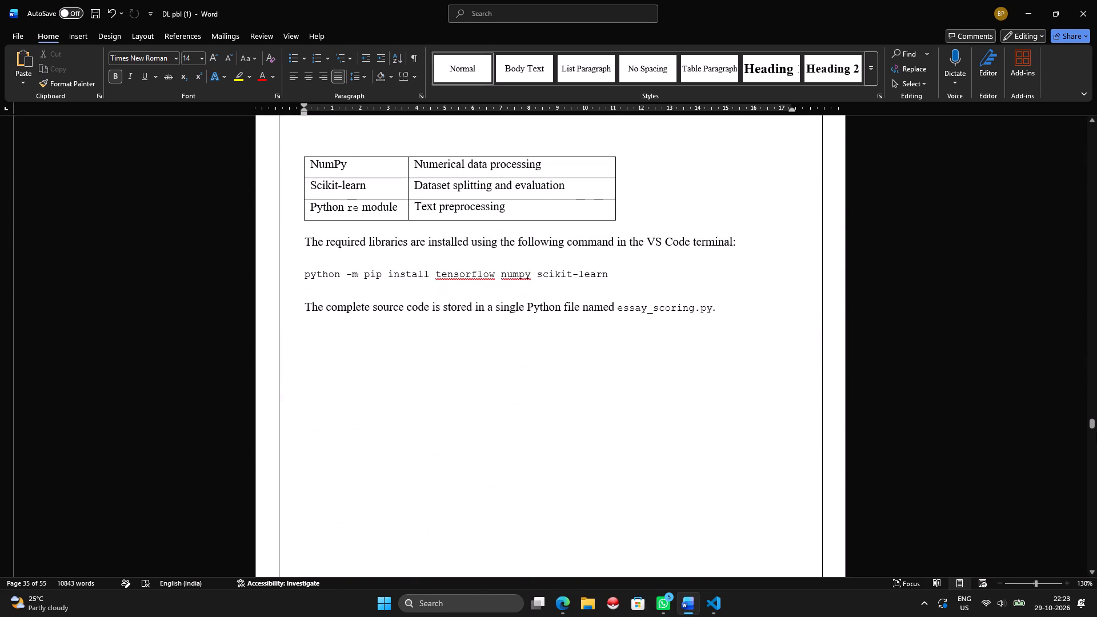
left_click_drag(1091, 426, 1096, 512)
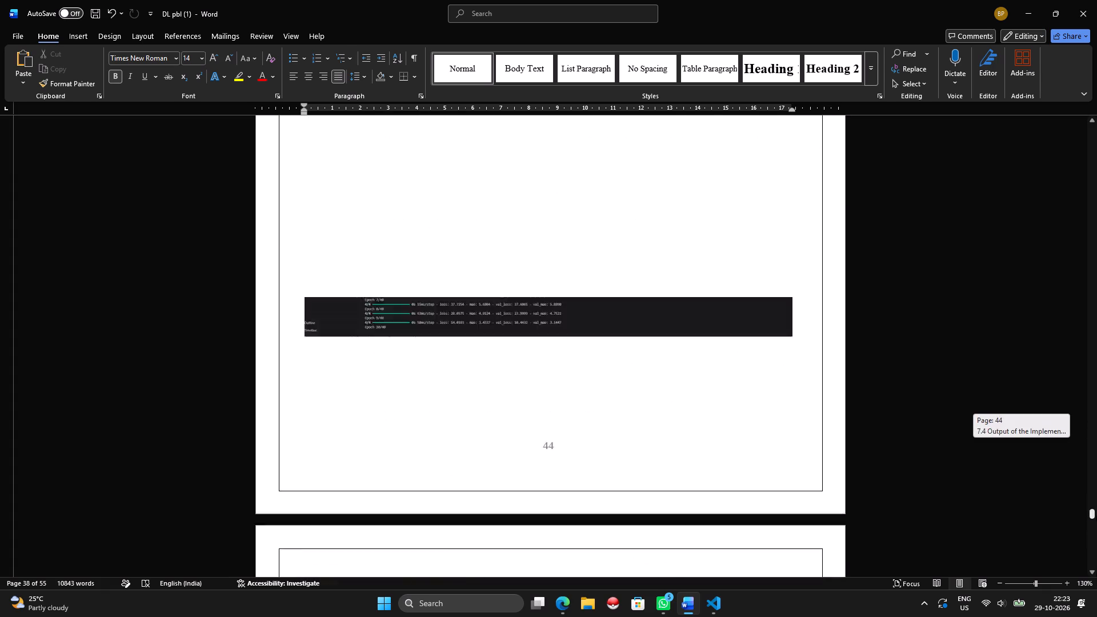
Return to the front of the report and check the abstract and chapter 2 headings through section 2.4.3 Sequence Padding.
left_click_drag(1096, 512, 1096, 222)
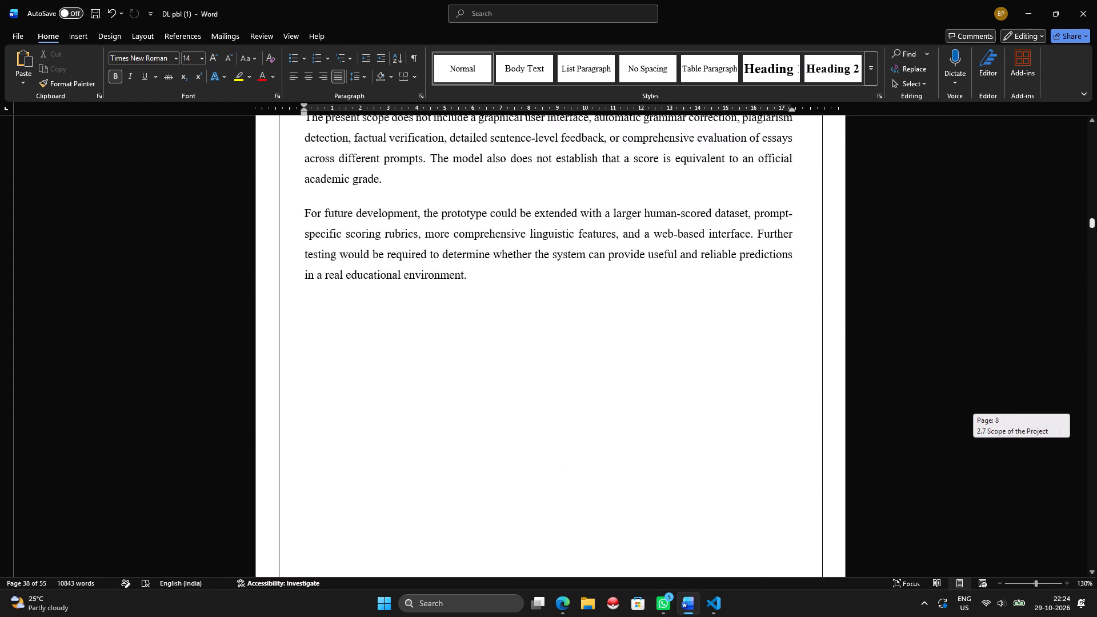
left_click_drag(1096, 222, 1096, 150)
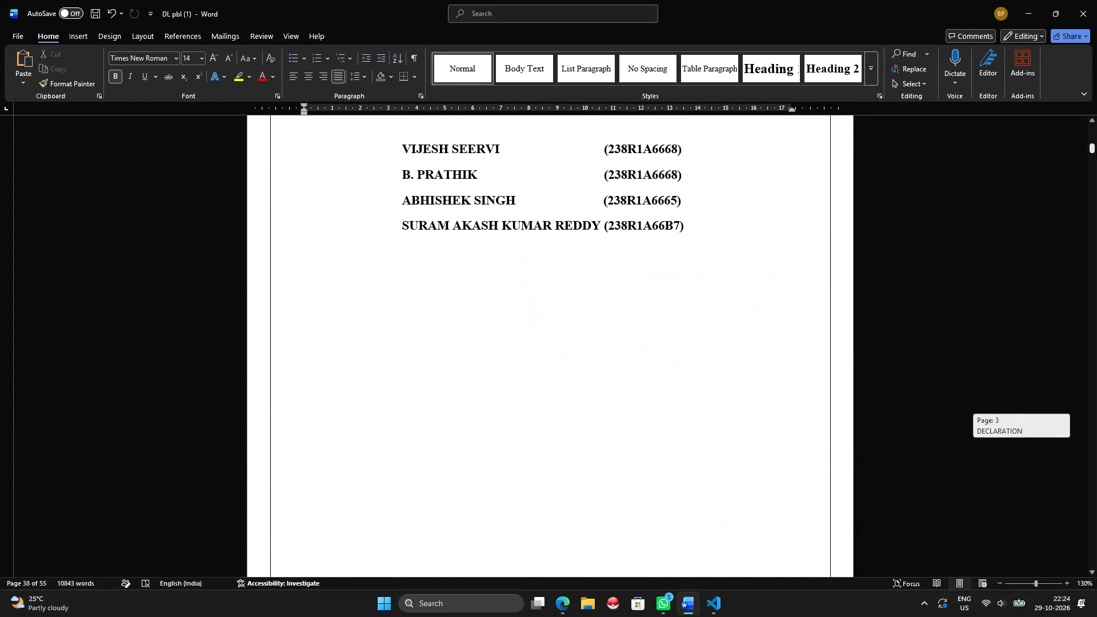
left_click_drag(1096, 150, 1096, 169)
scroll(548, 318, "down", 2)
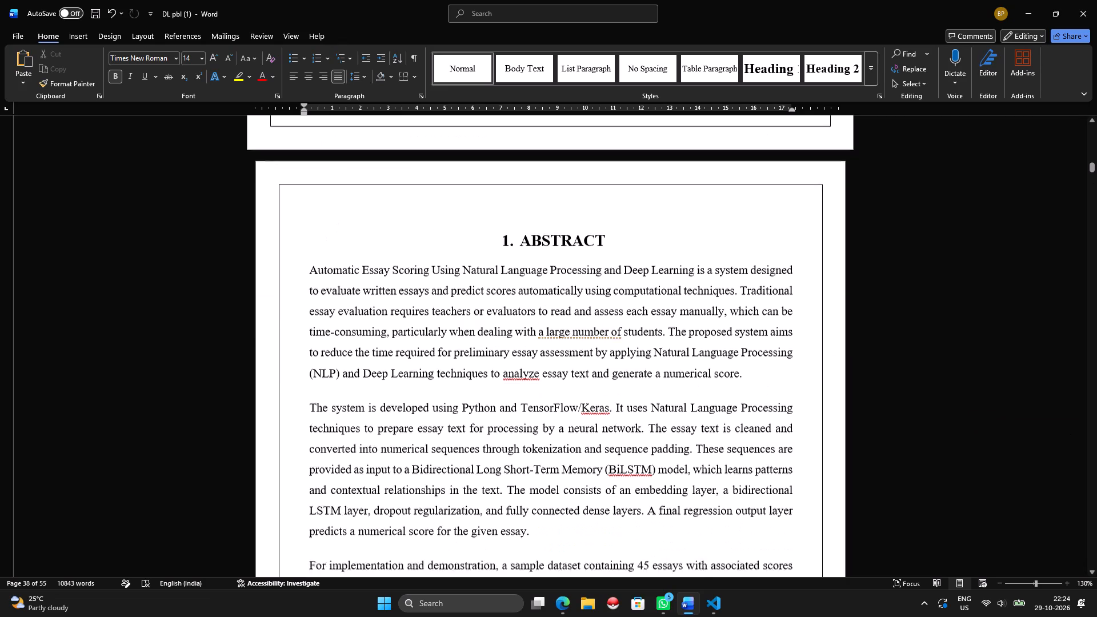
scroll(501, 340, "down", 12)
scroll(563, 342, "down", 17)
scroll(579, 397, "down", 5)
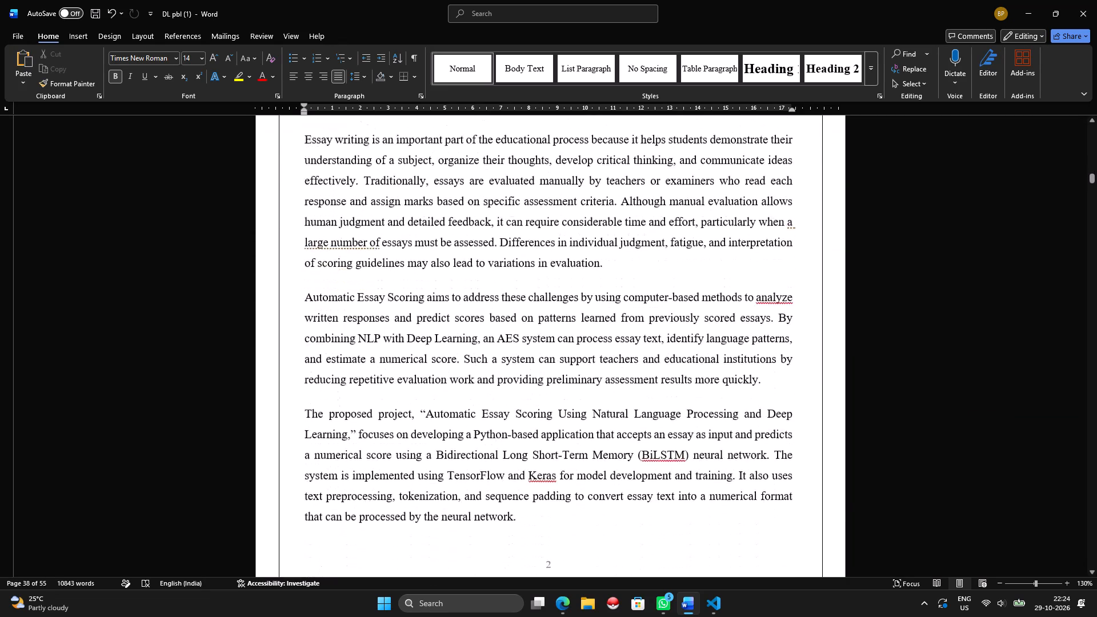
scroll(585, 401, "down", 19)
scroll(595, 406, "down", 16)
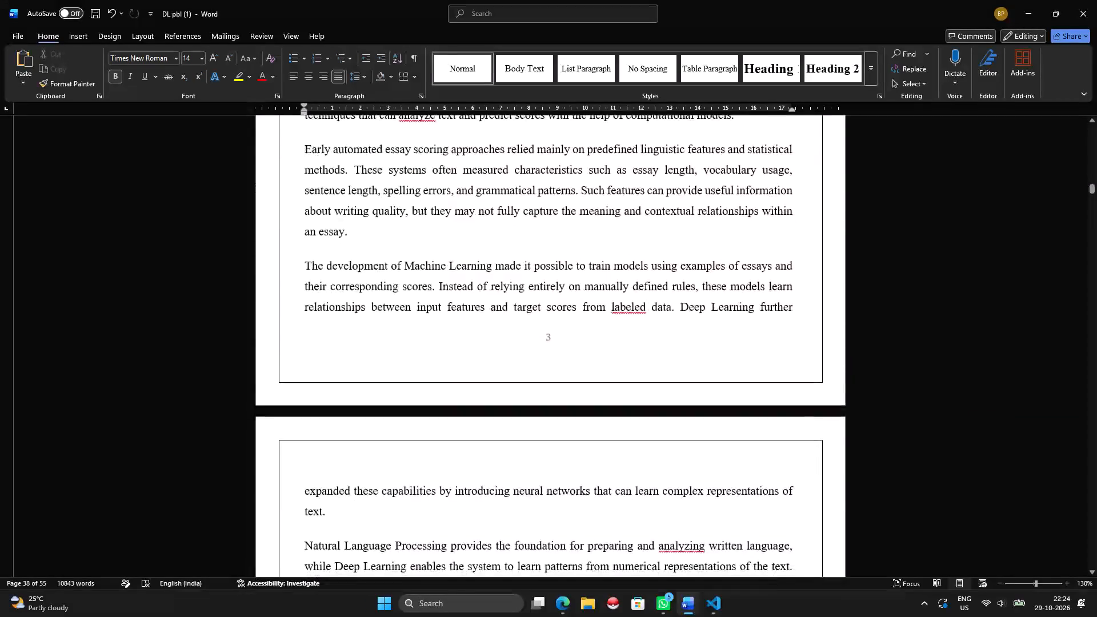
scroll(596, 416, "down", 9)
scroll(596, 429, "down", 20)
scroll(596, 429, "down", 8)
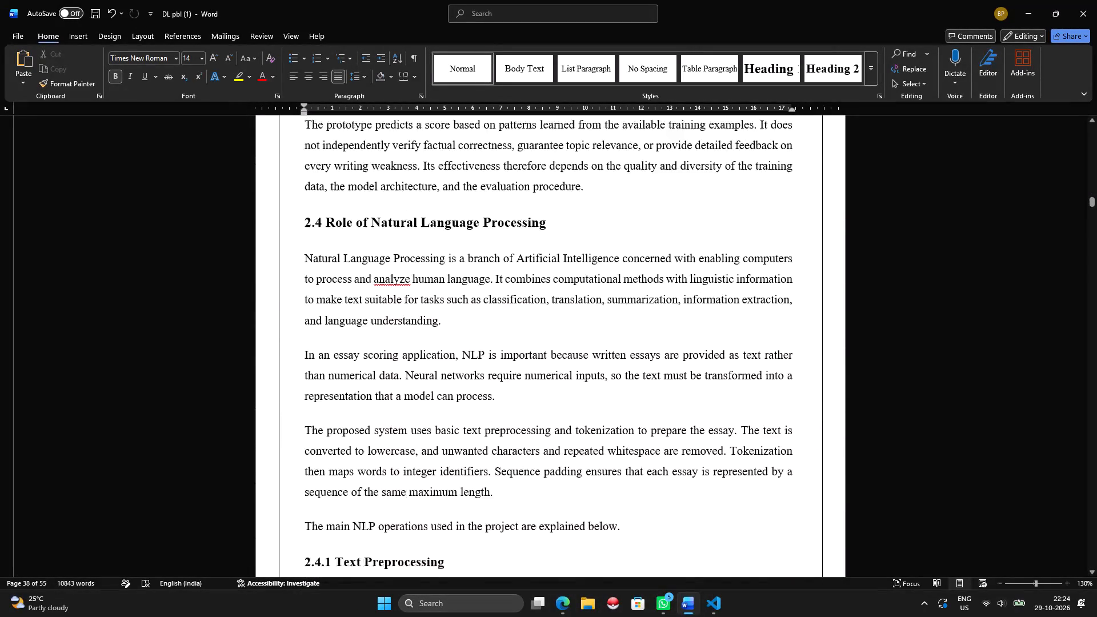
scroll(596, 442, "down", 18)
scroll(602, 446, "down", 5)
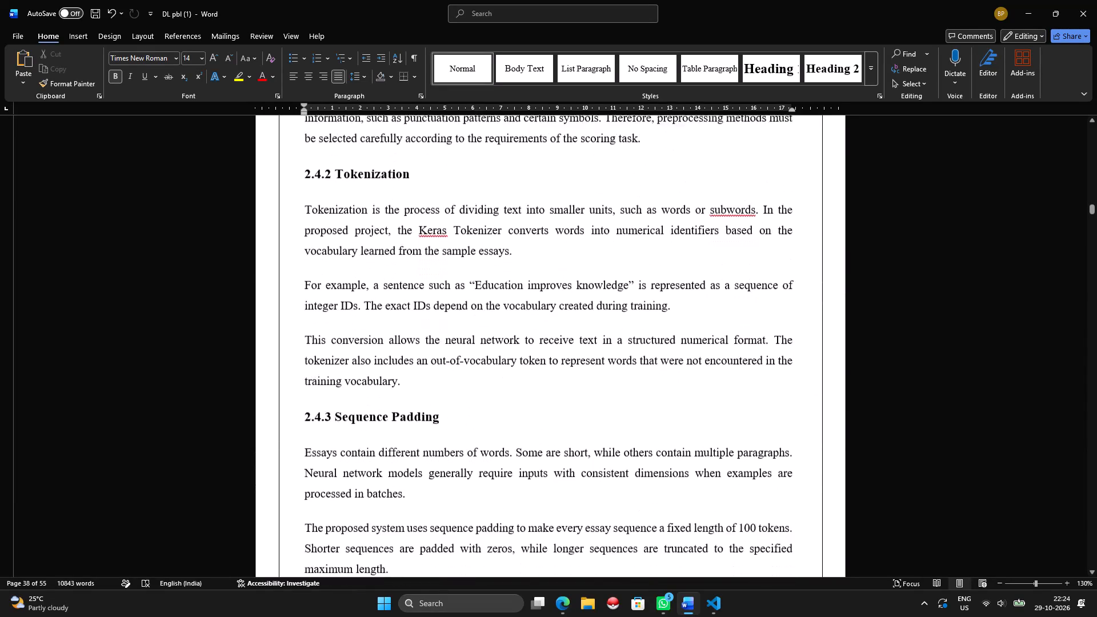
scroll(602, 446, "down", 16)
Renumber the Objectives of the Project heading in chapter 2 as 2.5.
scroll(583, 447, "up", 7)
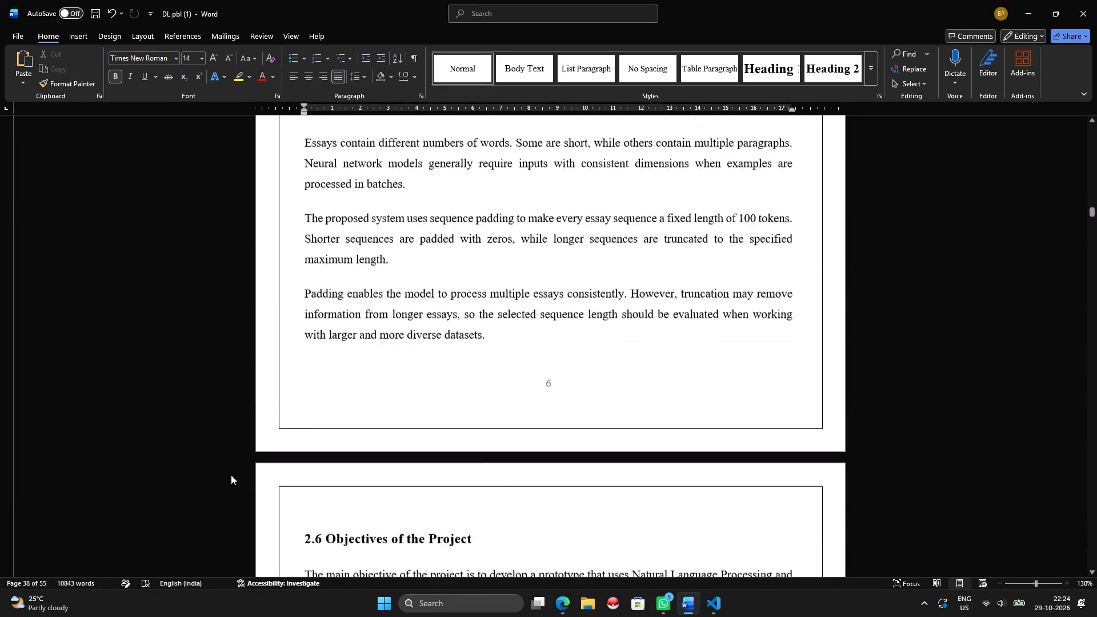
scroll(231, 475, "up", 5)
scroll(305, 452, "down", 7)
left_click(322, 457)
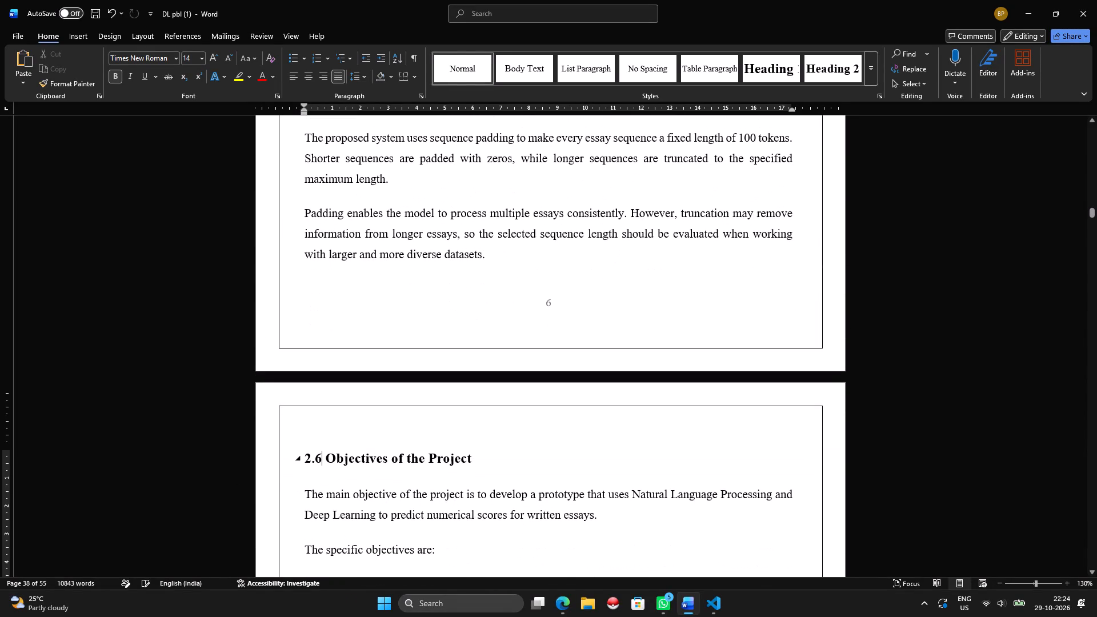
key("BackSpace")
key("5")
Renumber the Scope of the Project heading in chapter 2 as 2.6.
scroll(343, 471, "down", 4)
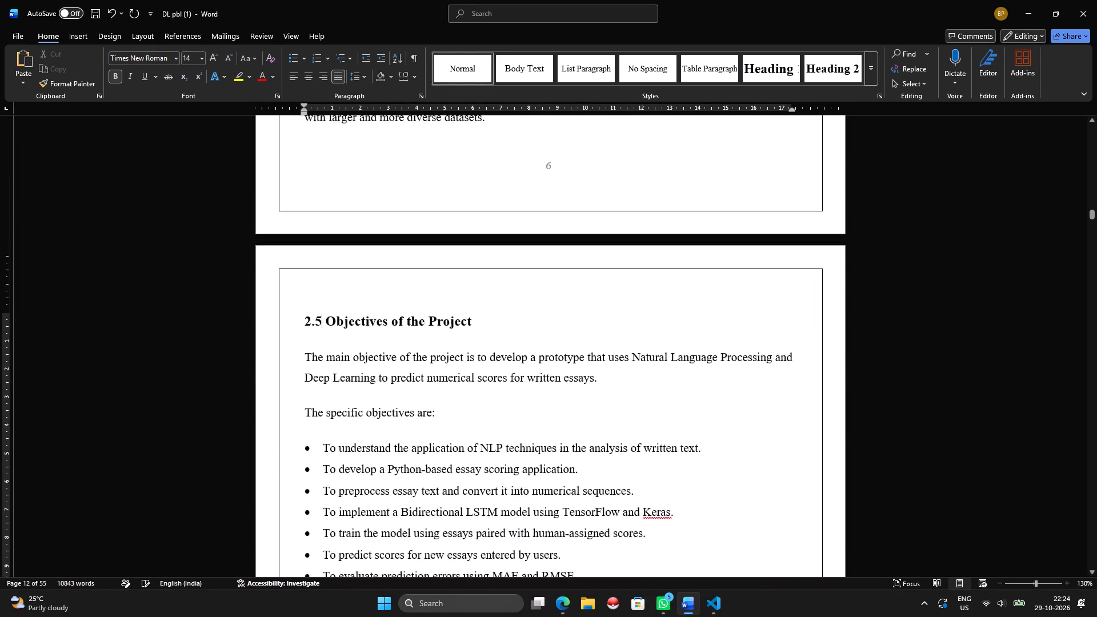
scroll(353, 468, "down", 11)
left_click(324, 356)
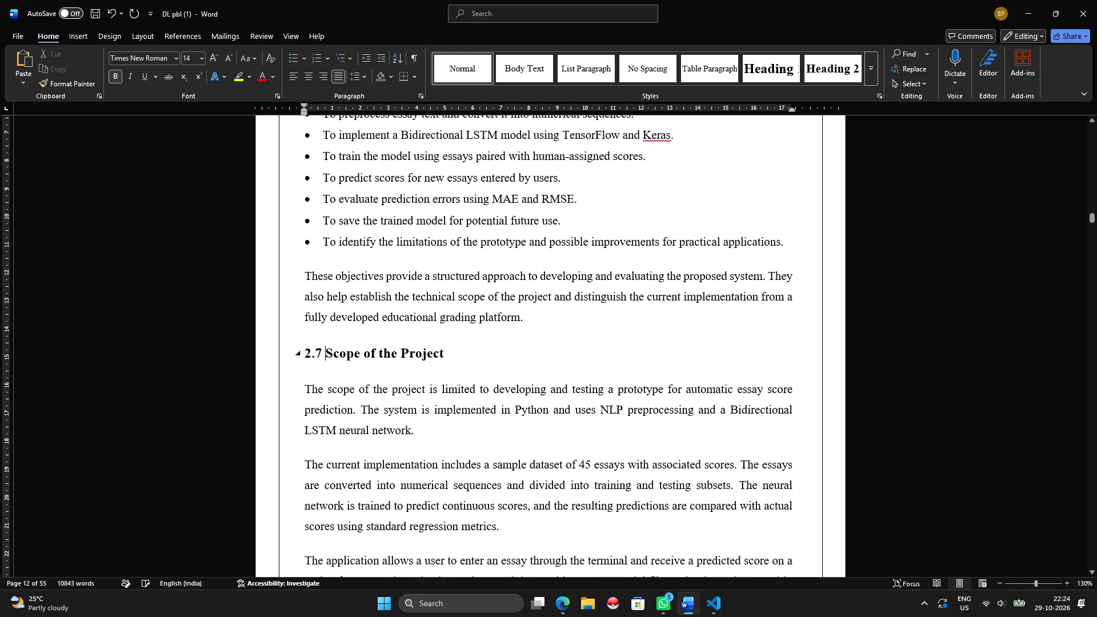
left_click(322, 353)
key("BackSpace")
key("6")
scroll(322, 353, "down", 3)
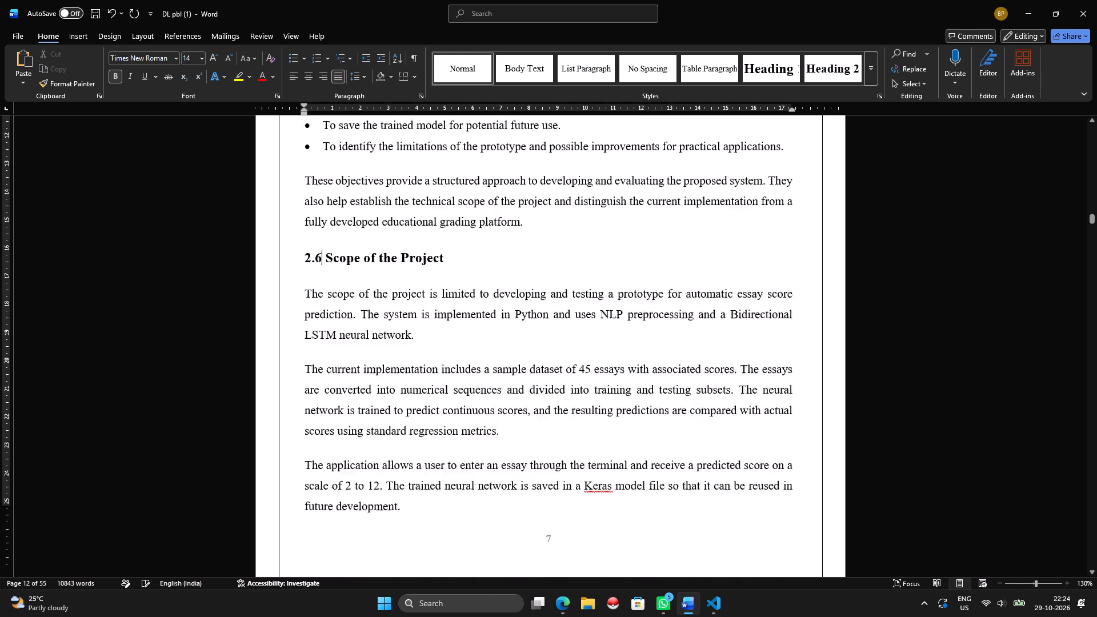
Renumber the Traditional Machine Learning Approaches heading in chapter 3 as 3.2.
scroll(322, 353, "down", 20)
scroll(322, 353, "down", 16)
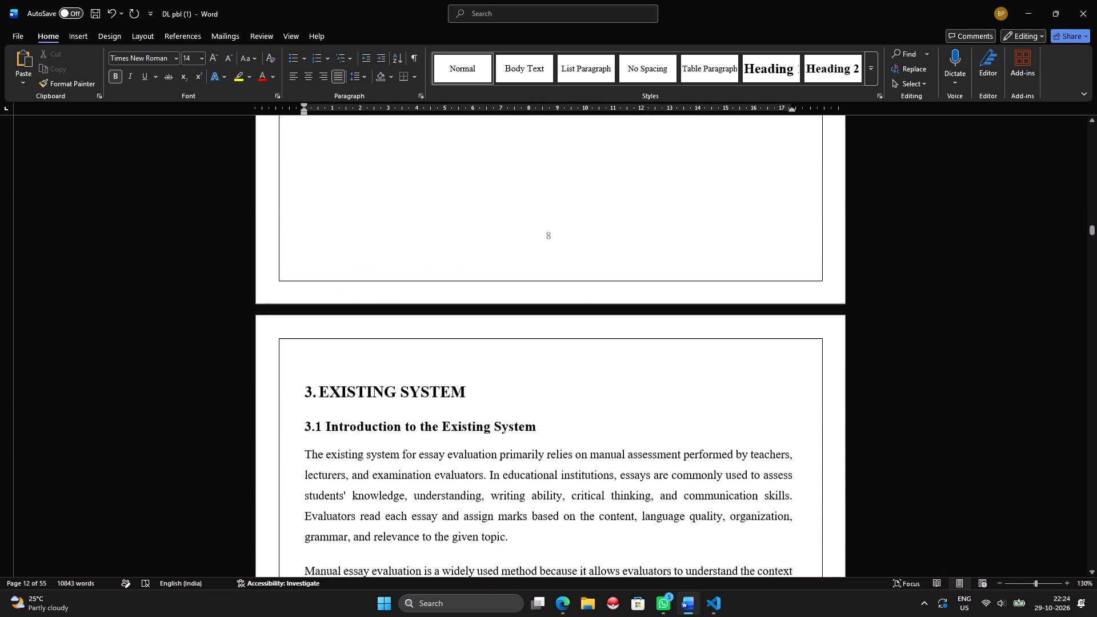
scroll(347, 421, "down", 15)
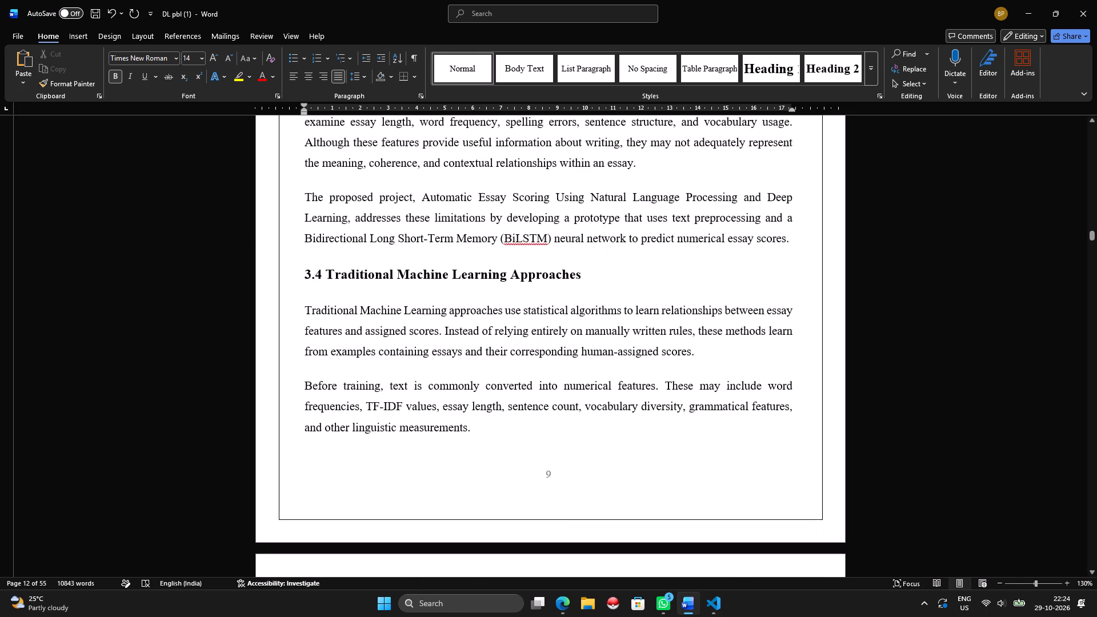
left_click(324, 282)
left_click(321, 273)
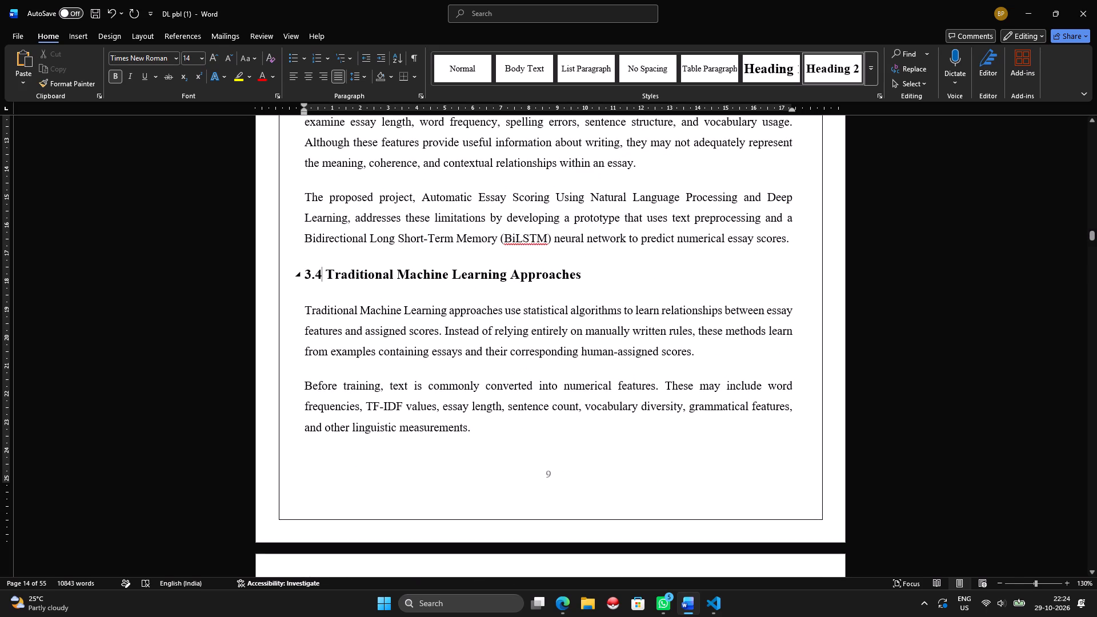
key("BackSpace")
key("2")
Renumber the Limitations of the Existing System heading as 3.3.
scroll(346, 281, "down", 17)
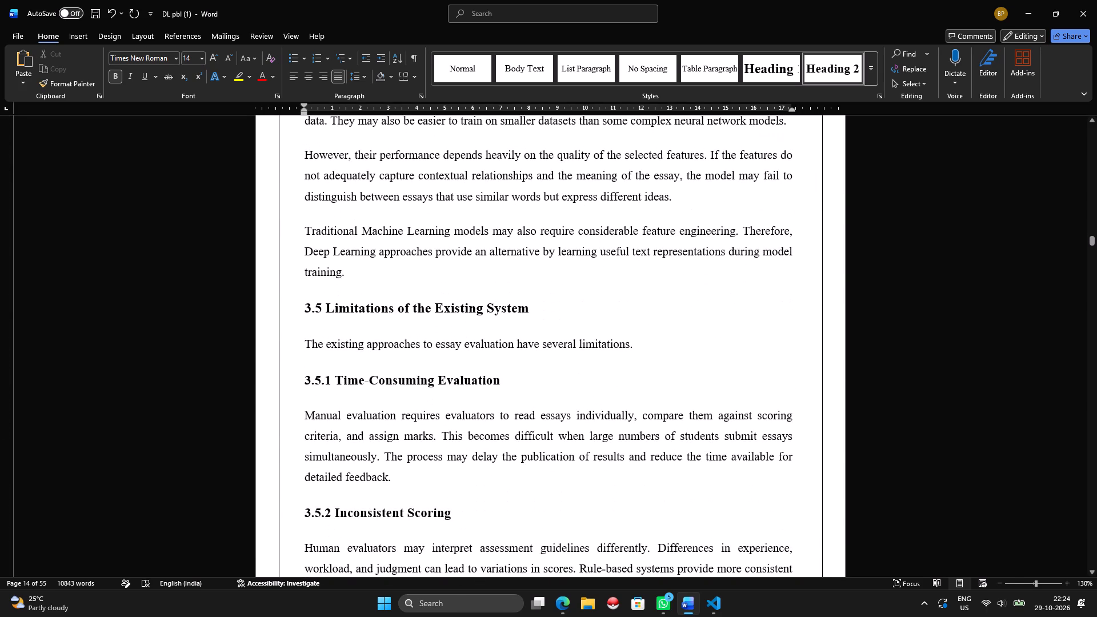
left_click(321, 311)
key("BackSpace")
key("3")
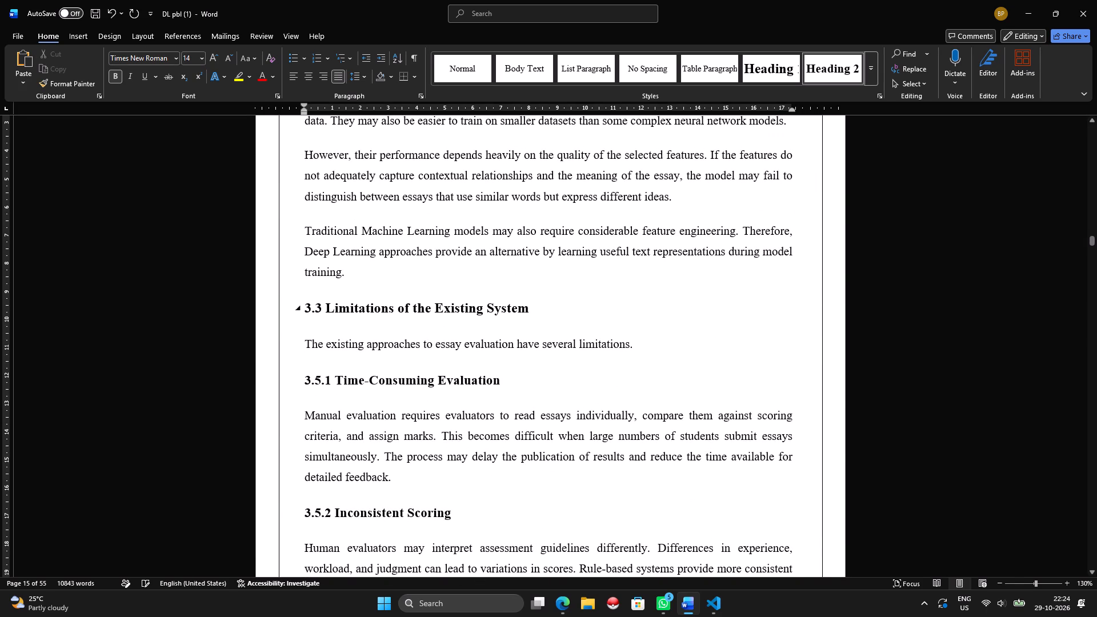
Renumber the Time-Consuming Evaluation and Inconsistent Scoring subheadings as 3.3.1 and 3.3.2.
left_click(321, 381)
key("BackSpace")
key("4")
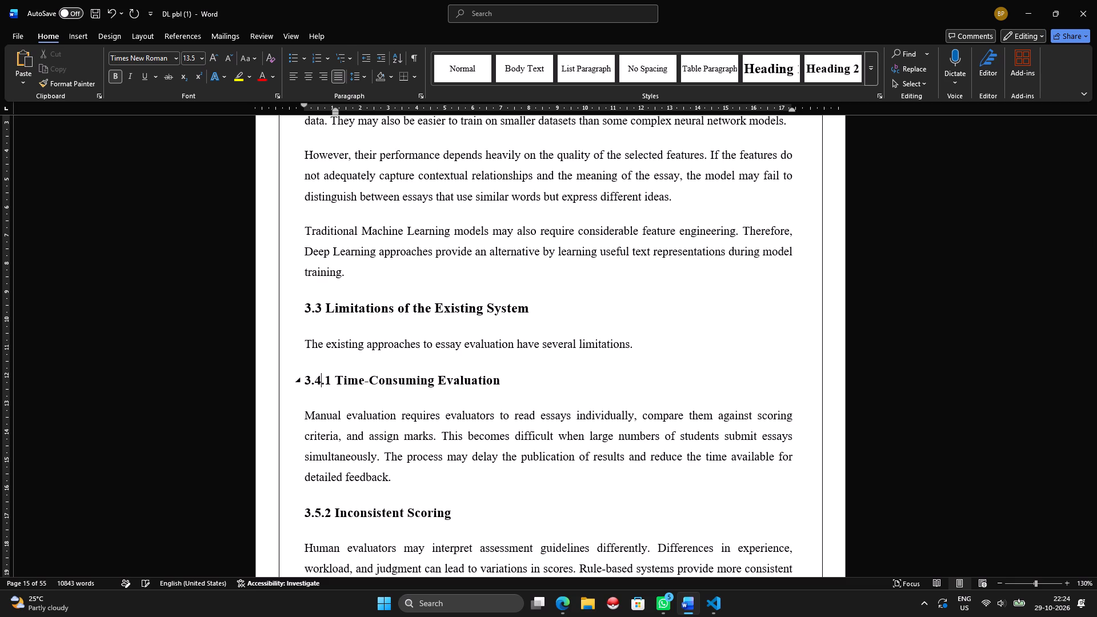
key("BackSpace")
key("3")
scroll(317, 387, "down", 5)
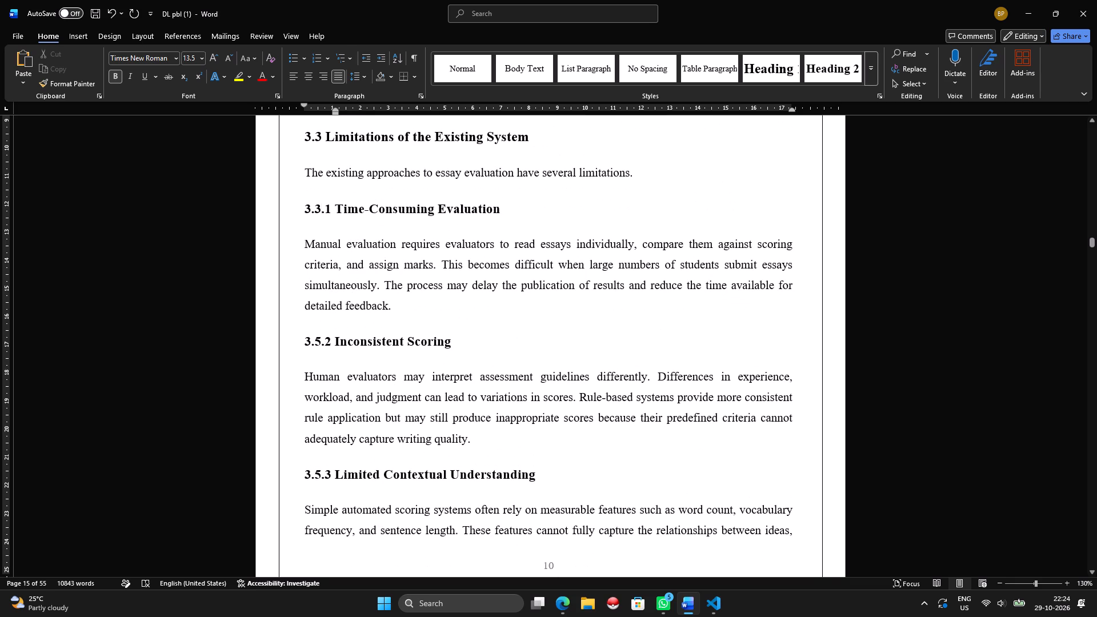
left_click(322, 344)
key("BackSpace")
key("3")
Renumber the Limited Contextual Understanding, Dependence on Manually Defined Features and Difficulty Handling Different Writing Styles subheadings as 3.3.3, 3.3.4 and 3.3.5.
scroll(322, 344, "down", 2)
left_click(320, 407)
key("BackSpace")
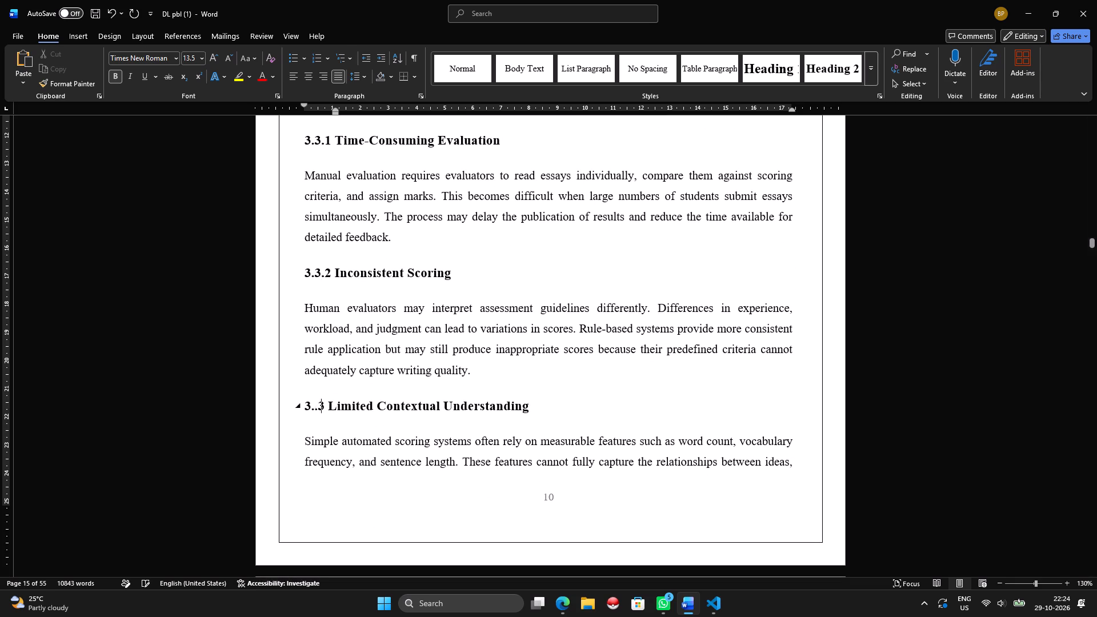
key("3")
scroll(331, 400, "down", 8)
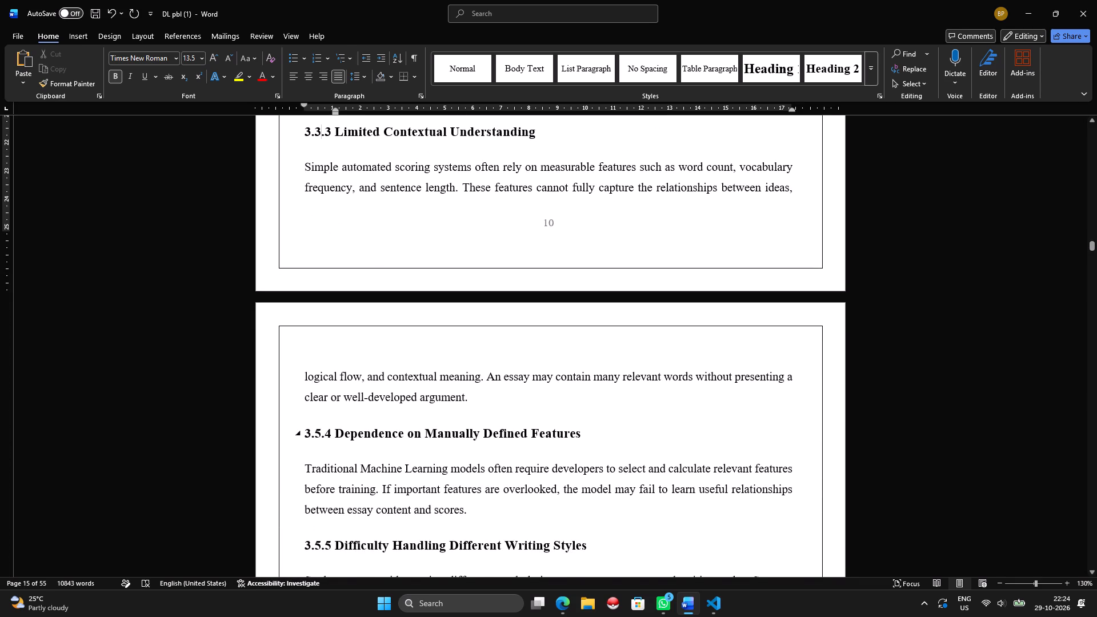
left_click(322, 430)
key("BackSpace")
key("3")
scroll(364, 447, "down", 5)
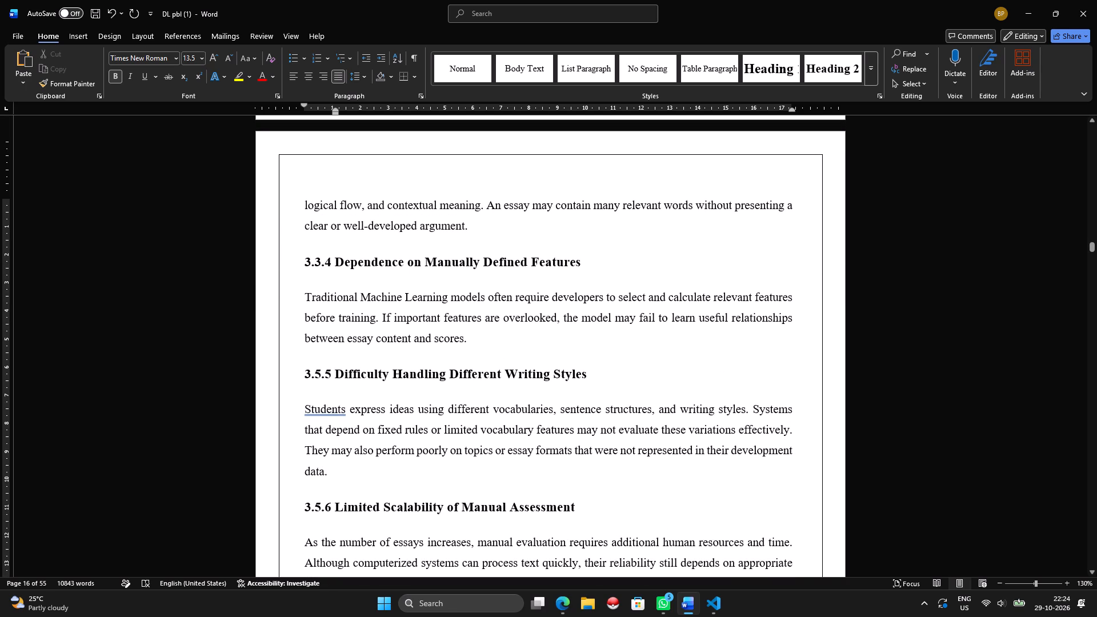
left_click(321, 371)
key("BackSpace")
key("3")
Renumber the Limited Scalability of Manual Assessment and Limited Adaptability subheadings as 3.3.6 and 3.3.7.
scroll(347, 407, "down", 4)
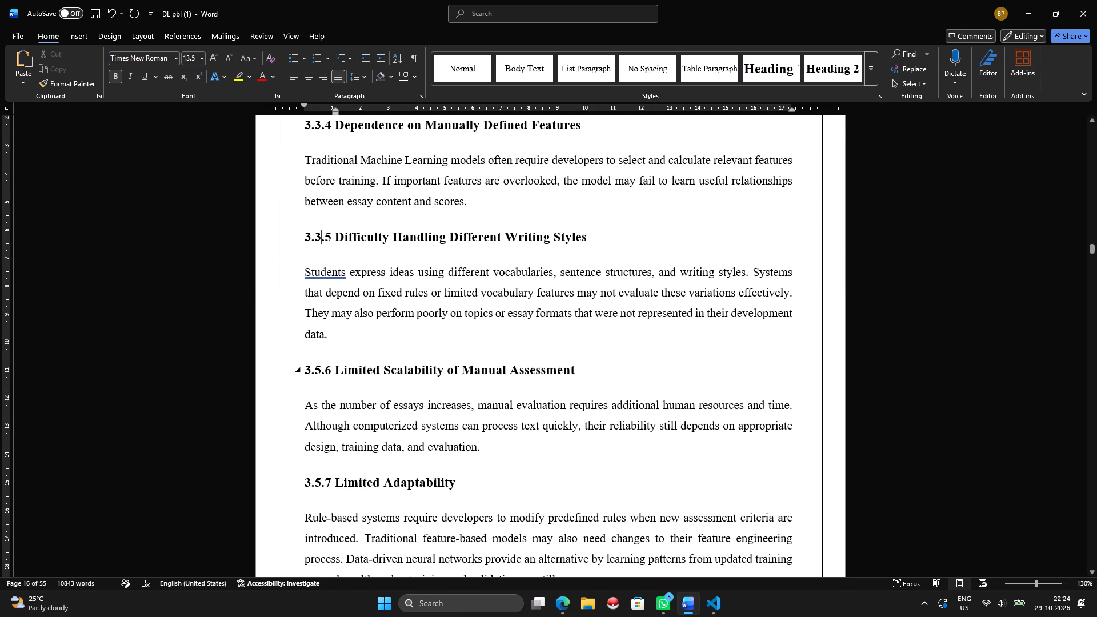
left_click(319, 366)
key("BackSpace")
key("3")
scroll(339, 371, "down", 3)
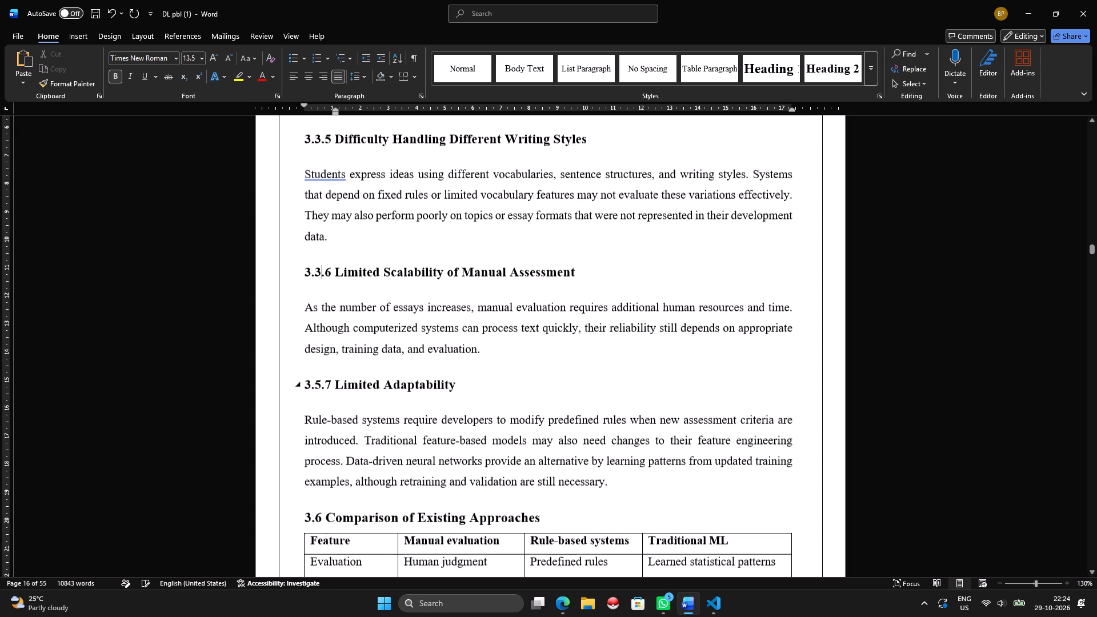
left_click(323, 380)
key("Left")
key("BackSpace")
key("3")
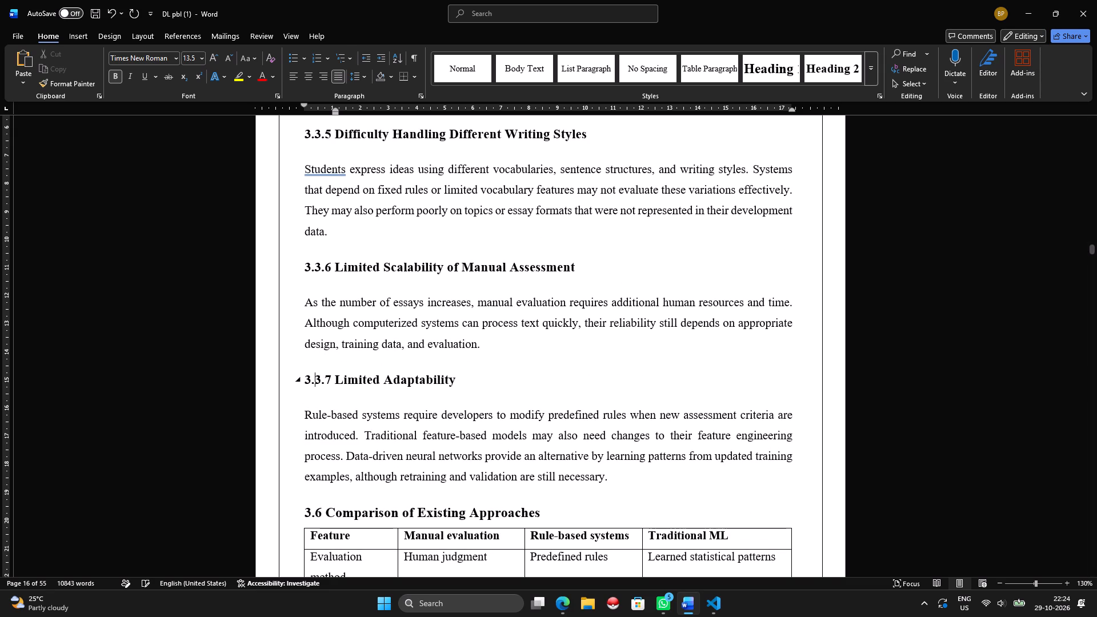
Renumber the Comparison of Existing Approaches heading as 3.4.
scroll(392, 375, "down", 6)
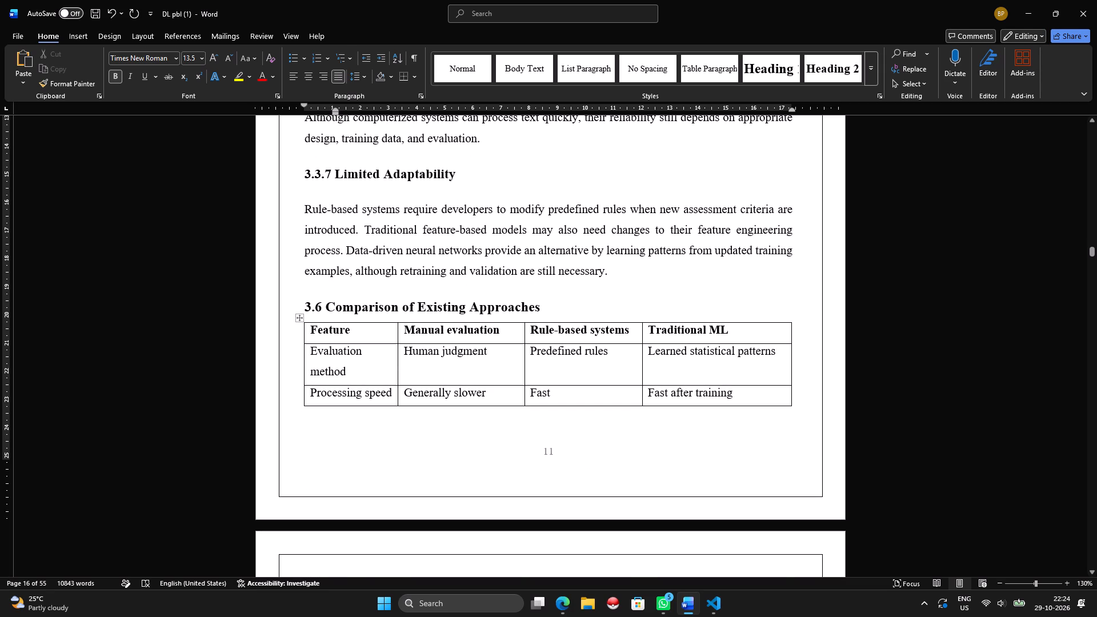
left_click(323, 307)
key("BackSpace")
key("4")
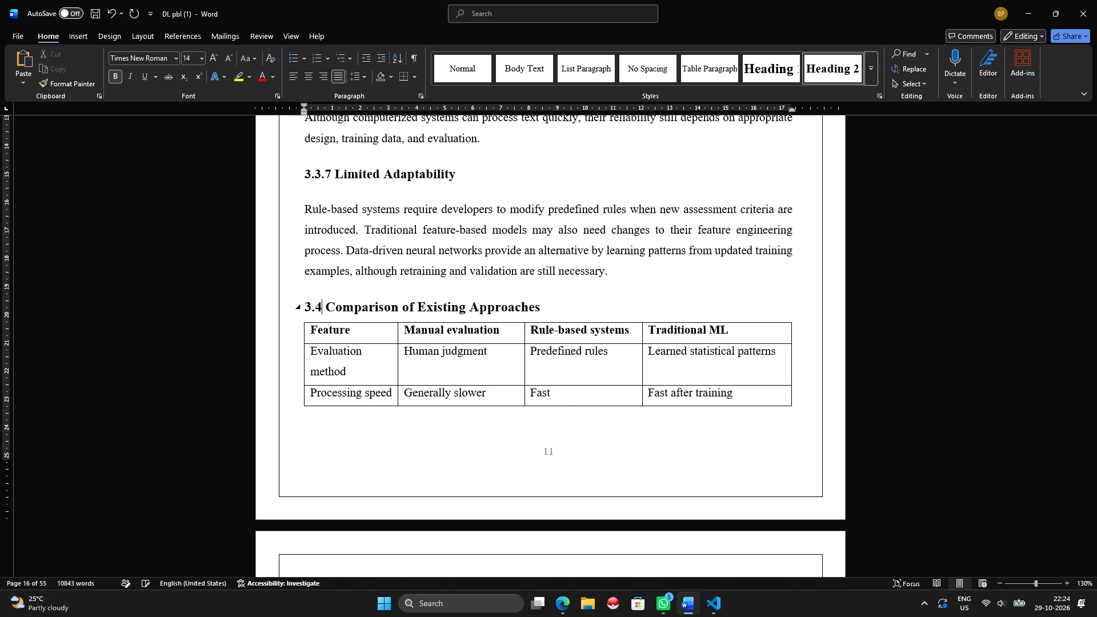
Renumber the Conclusion heading that closes chapter 3 as 3.5.
scroll(363, 314, "down", 20)
scroll(359, 335, "down", 4)
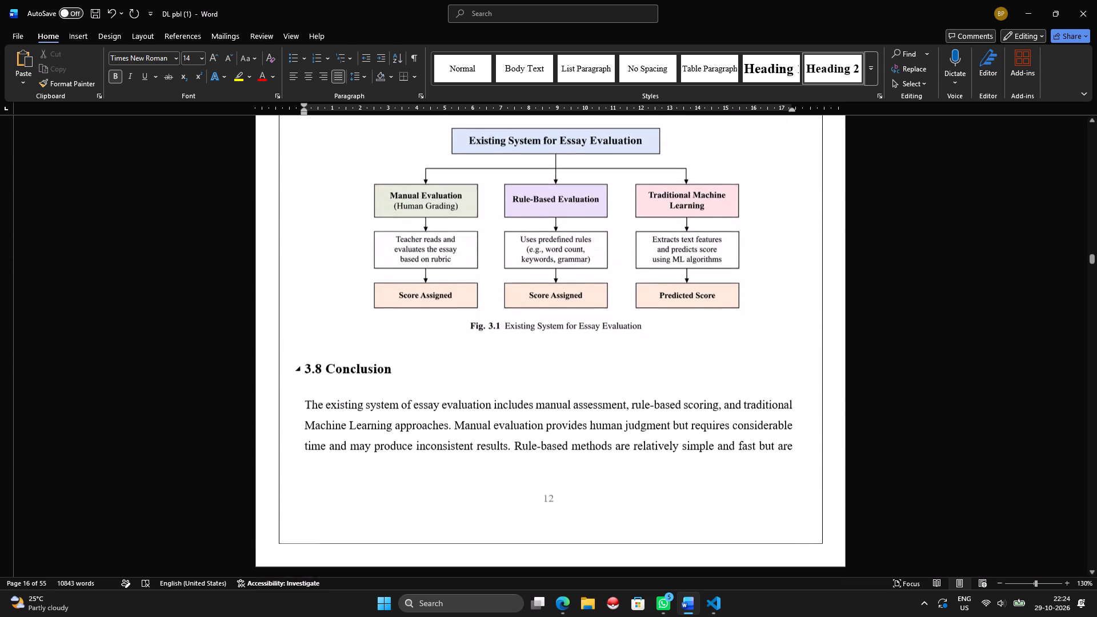
left_click(321, 345)
key("BackSpace")
key("5")
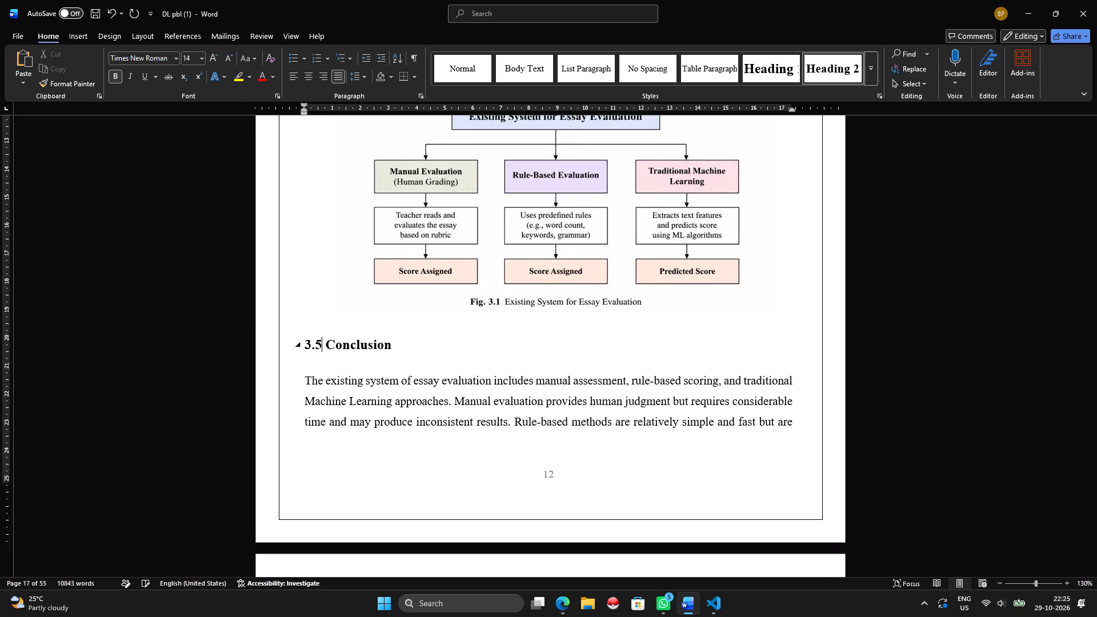
Check the opening headings of chapter 4 and renumber the Architecture of the Proposed System heading as 4.3.
scroll(386, 324, "down", 20)
scroll(386, 324, "down", 15)
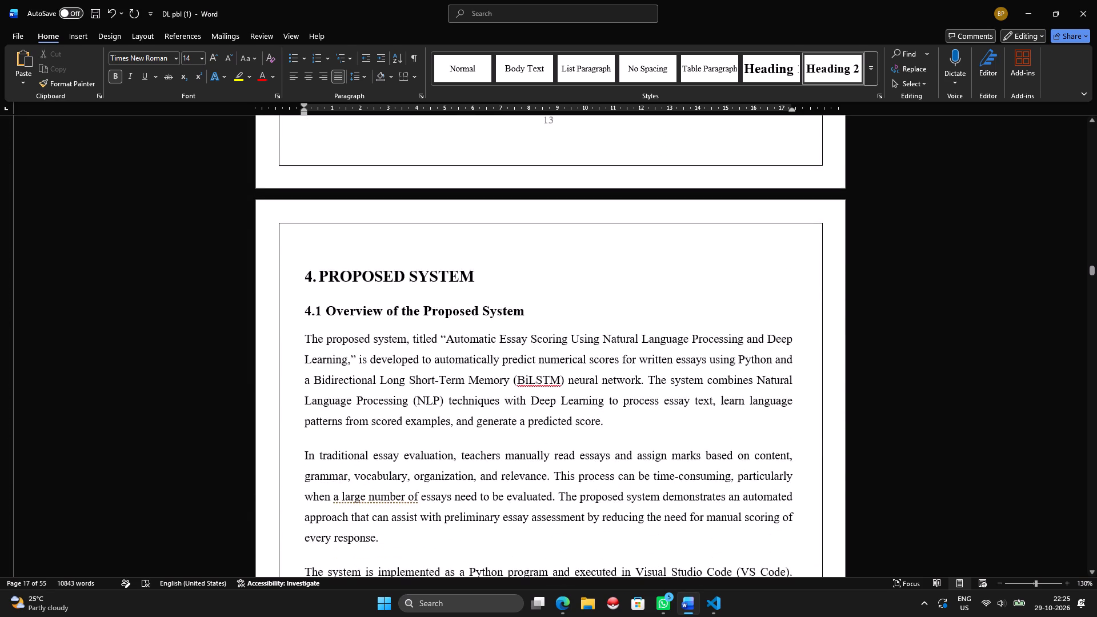
scroll(433, 340, "down", 4)
scroll(359, 328, "down", 3)
scroll(358, 328, "up", 1)
scroll(355, 328, "down", 11)
scroll(354, 331, "up", 1)
scroll(354, 332, "down", 7)
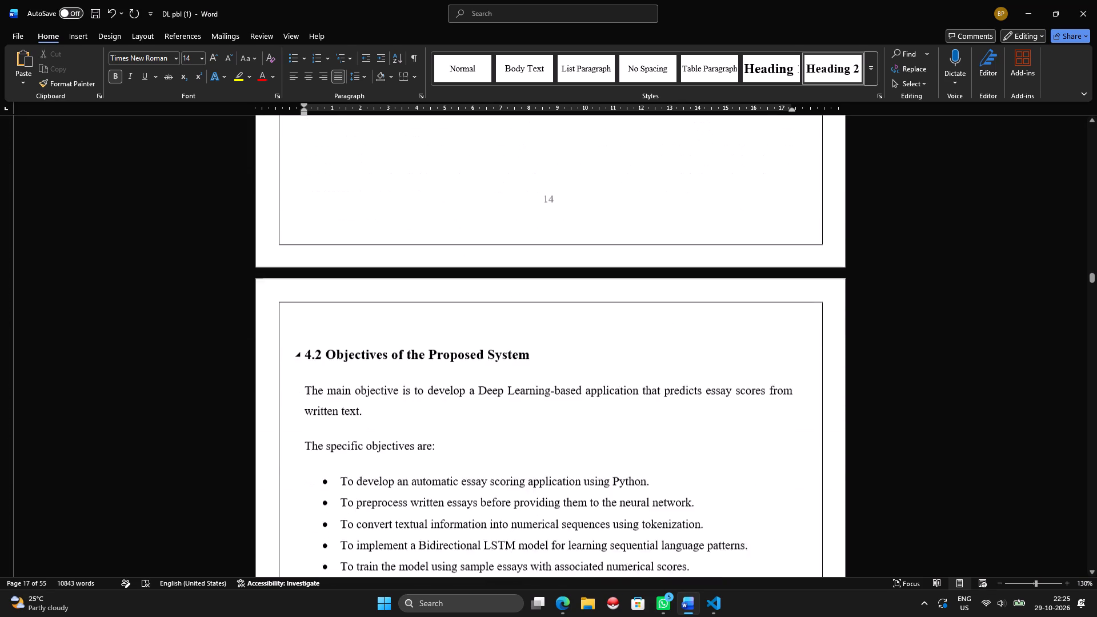
scroll(353, 338, "down", 12)
left_click(322, 258)
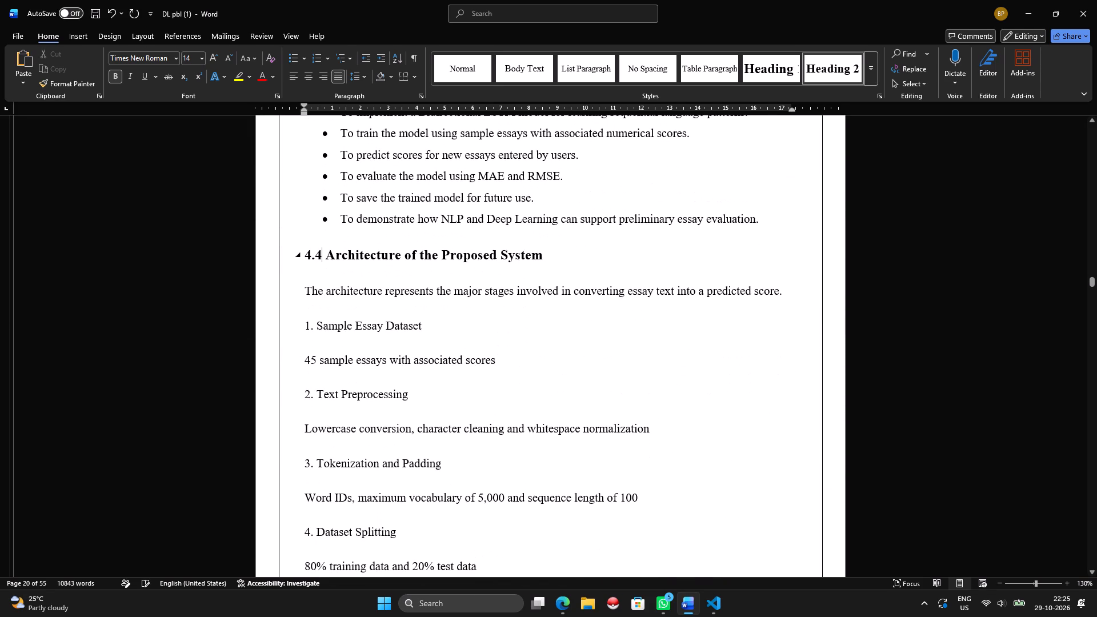
key("BackSpace")
key("3")
Renumber the Components of the Proposed System heading as 4.4.
scroll(322, 258, "down", 14)
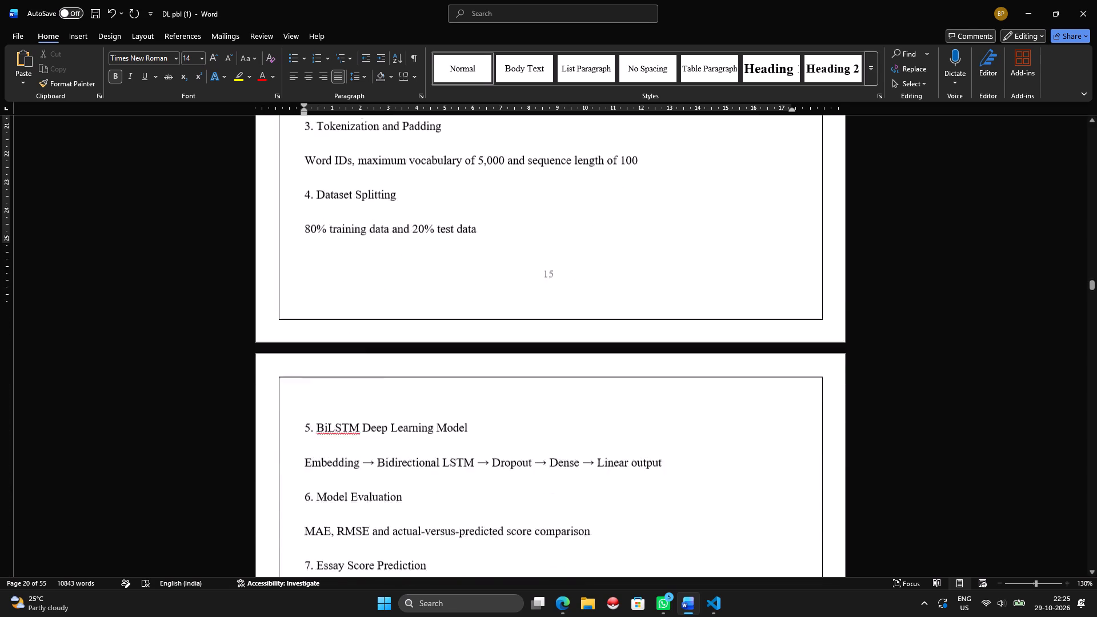
scroll(323, 316, "down", 15)
left_click(322, 321)
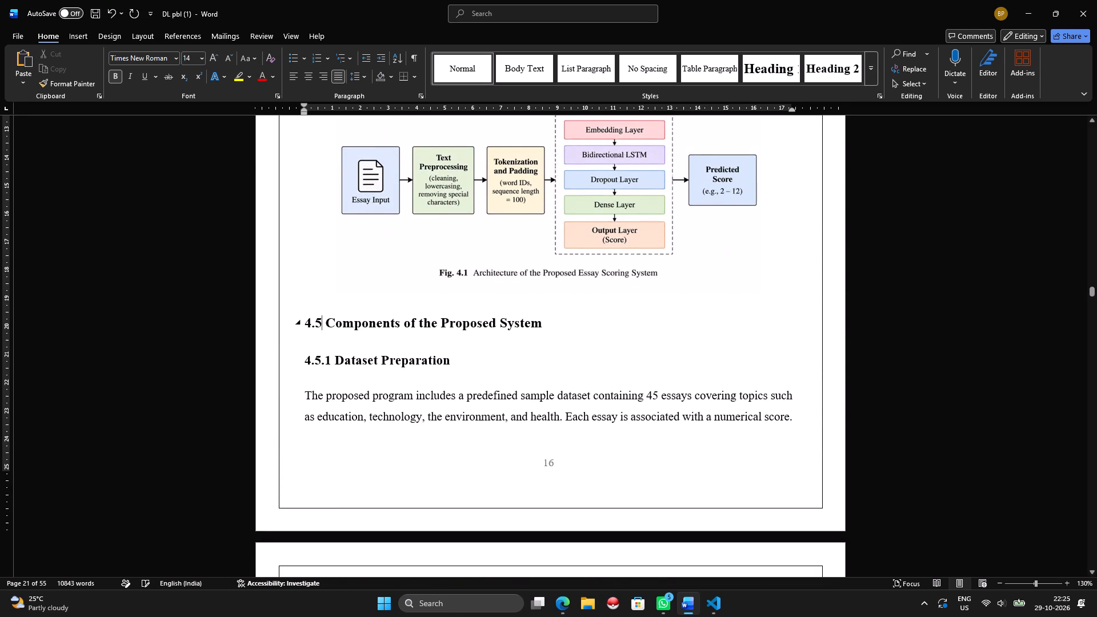
key("BackSpace")
key("4")
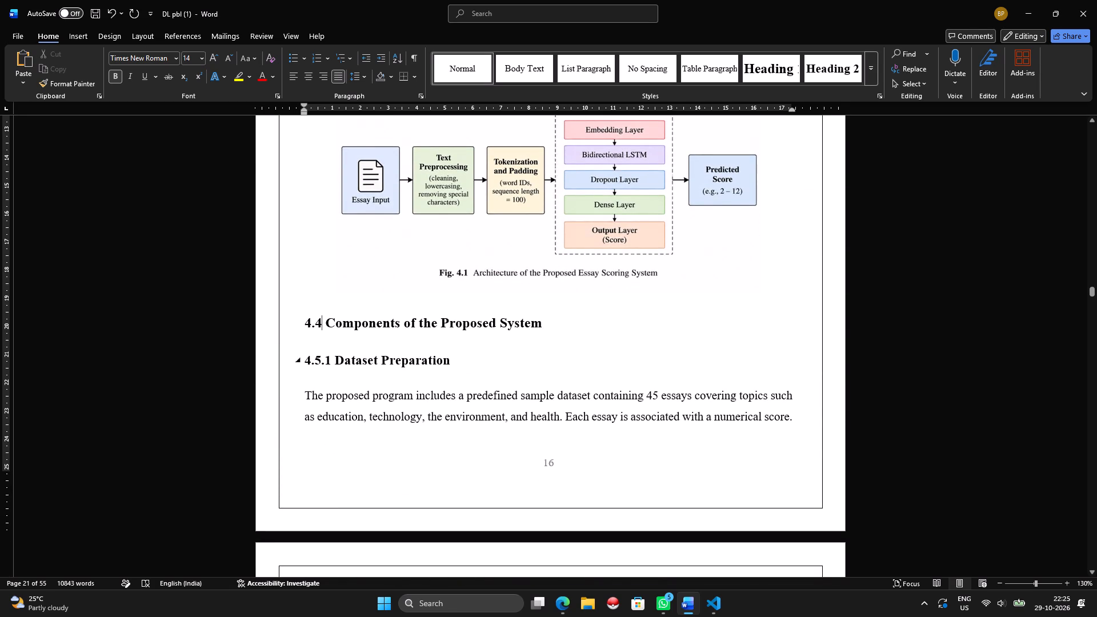
Renumber the Dataset Preparation subheading as 4.4.1.
left_click(319, 361)
scroll(330, 366, "down", 5, "alt")
scroll(353, 450, "down", 1)
left_click(323, 330)
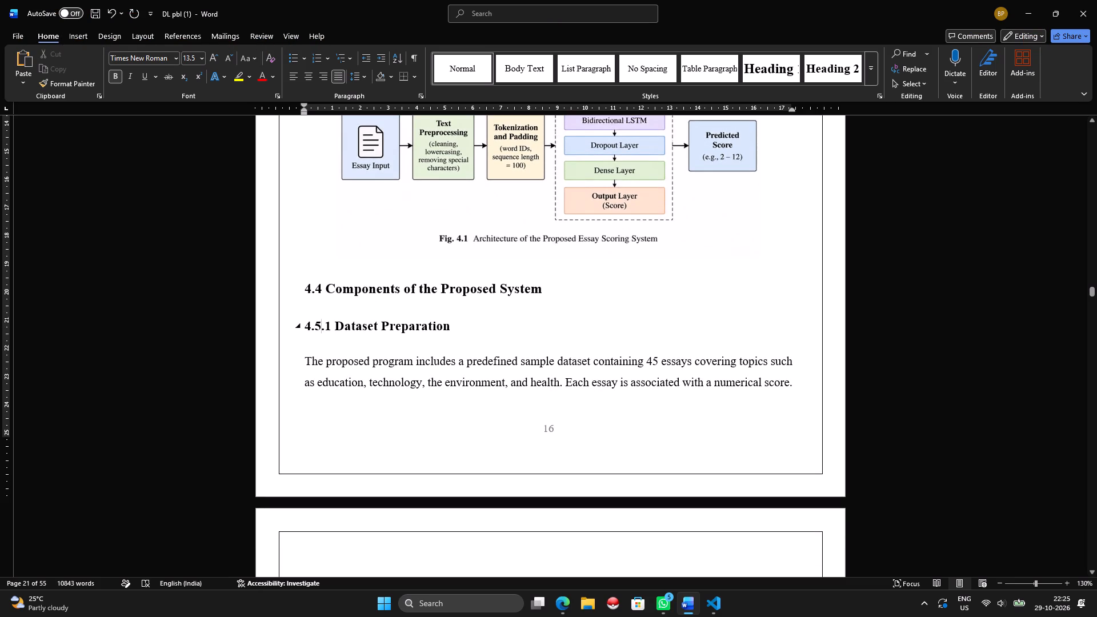
left_click(321, 328)
scroll(365, 441, "down", 6, "ctrl")
scroll(366, 460, "up", 5, "ctrl")
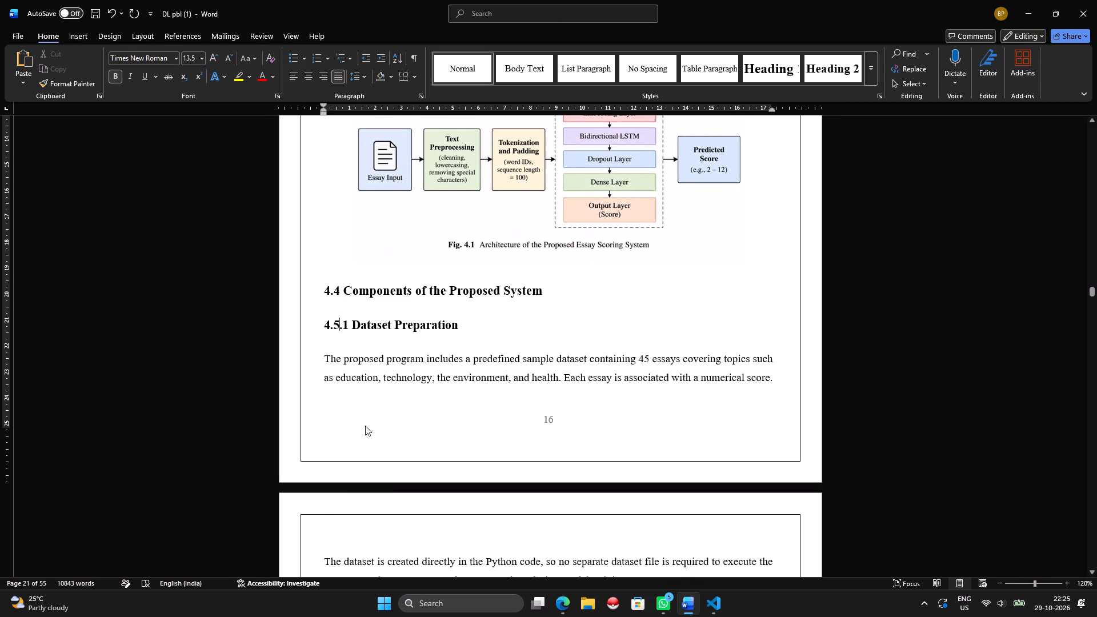
key("BackSpace")
key("4")
Renumber the Text Preprocessing and Tokenization subheadings in chapter 4 as 4.4.2 and 4.4.3.
scroll(395, 416, "down", 8)
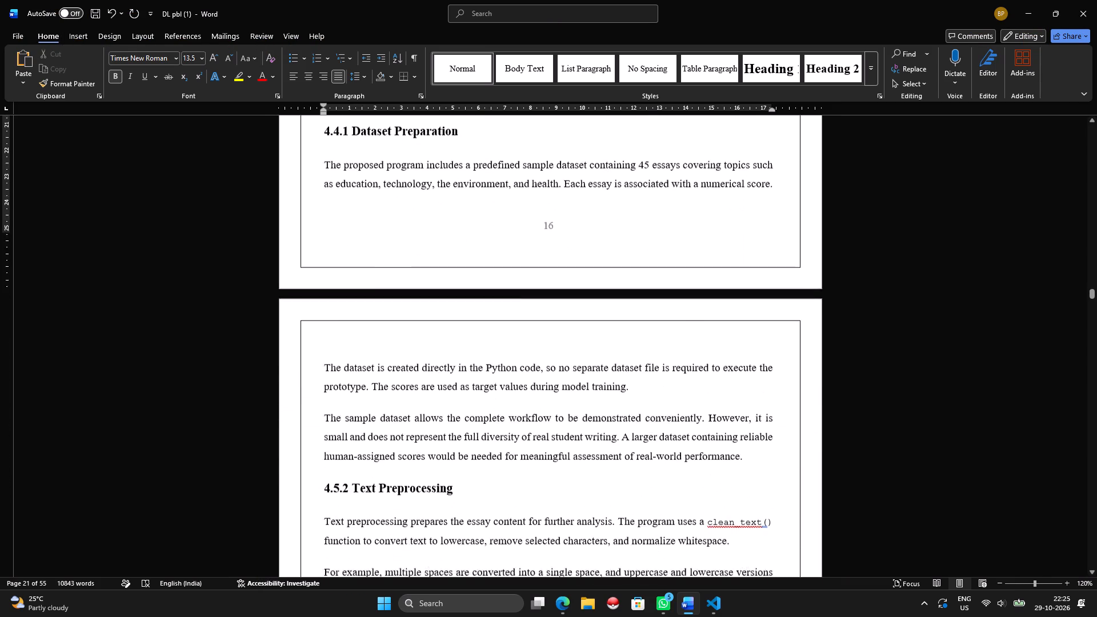
scroll(367, 426, "down", 3)
left_click(338, 321)
key("BackSpace")
key("4")
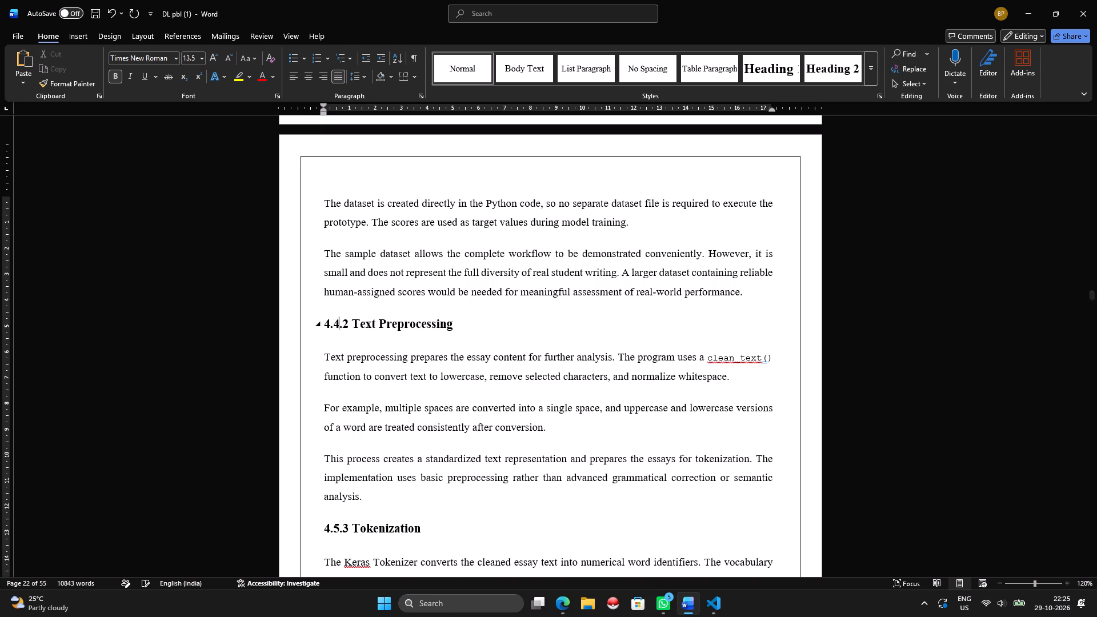
scroll(370, 338, "down", 5)
left_click(338, 360)
key("BackSpace")
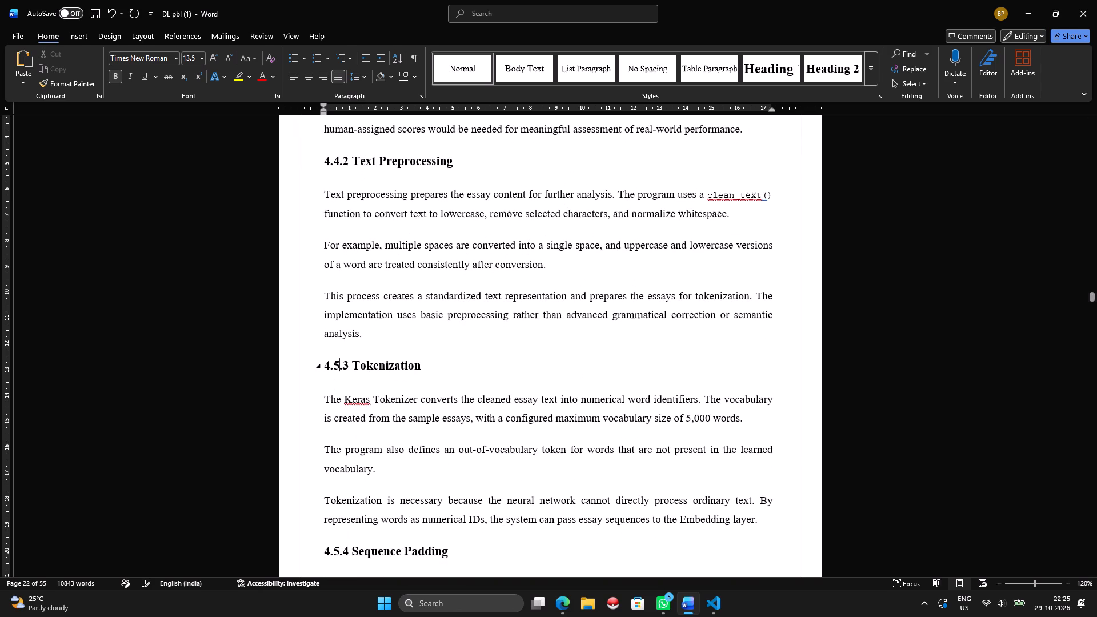
key("4")
Renumber the Sequence Padding and Bidirectional LSTM Model subheadings in chapter 4 as 4.4.4 and 4.4.5.
scroll(338, 367, "down", 5)
left_click(338, 392)
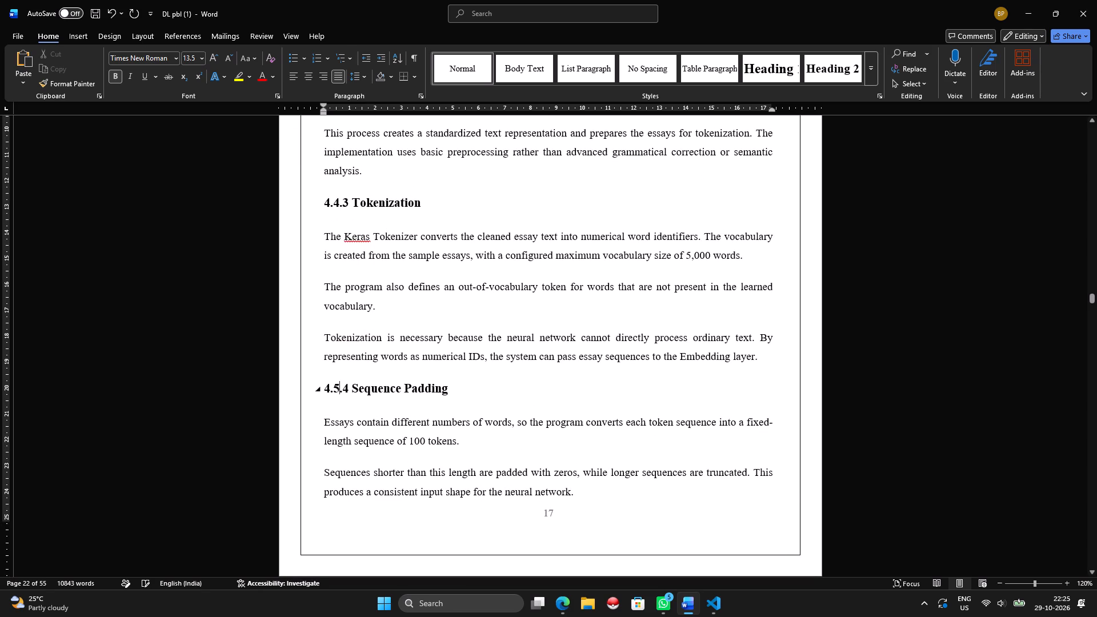
key("BackSpace")
key("4")
scroll(338, 392, "down", 9)
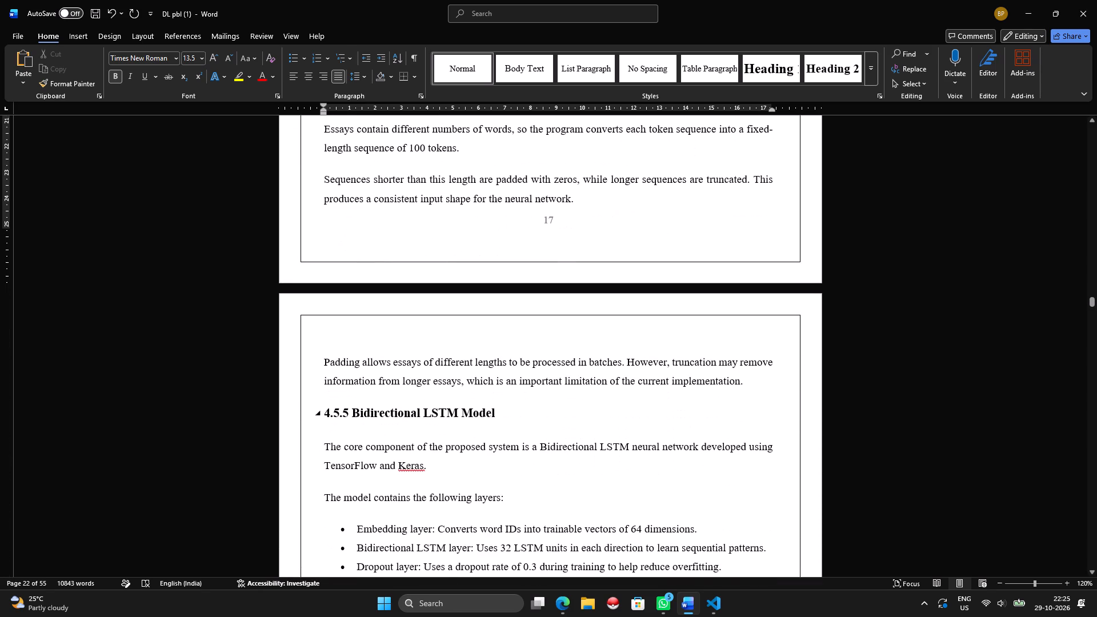
left_click(341, 417)
key("Left")
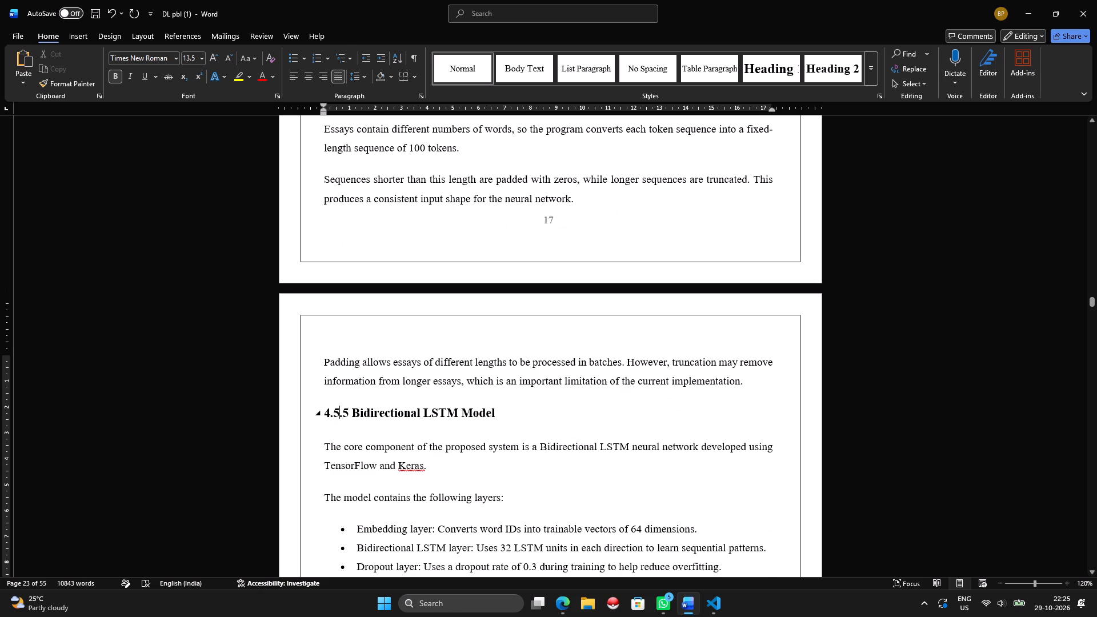
key("BackSpace")
key("4")
scroll(239, 448, "down", 18)
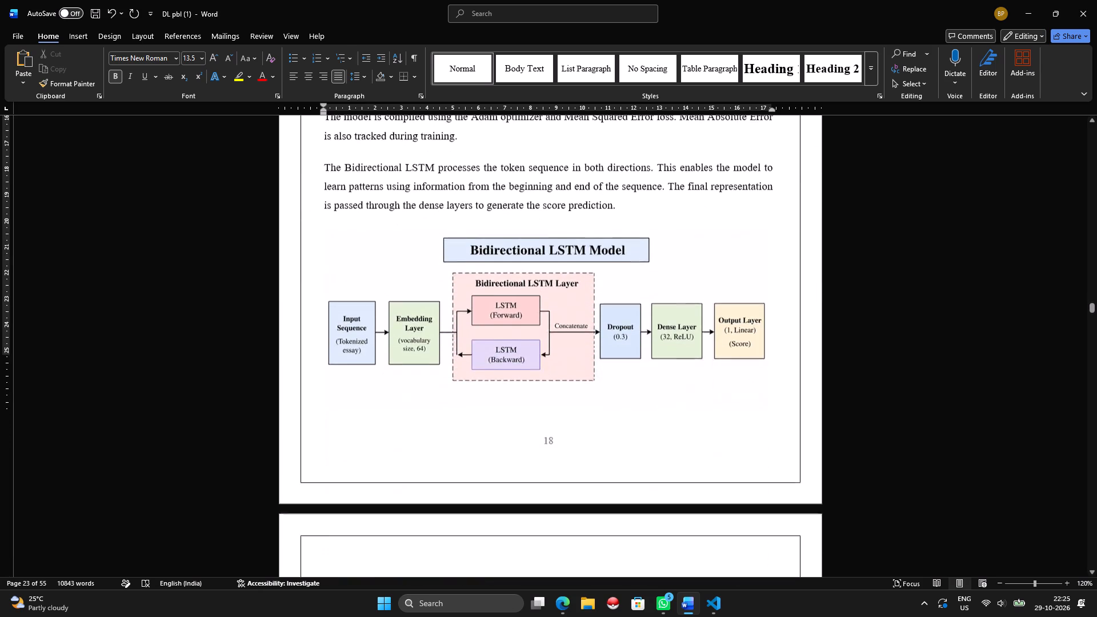
Renumber the Model Training and Model Evaluation subheadings in chapter 4 as 4.4.6 and 4.4.7.
scroll(379, 438, "down", 5)
left_click(337, 390)
key("BackSpace")
key("4")
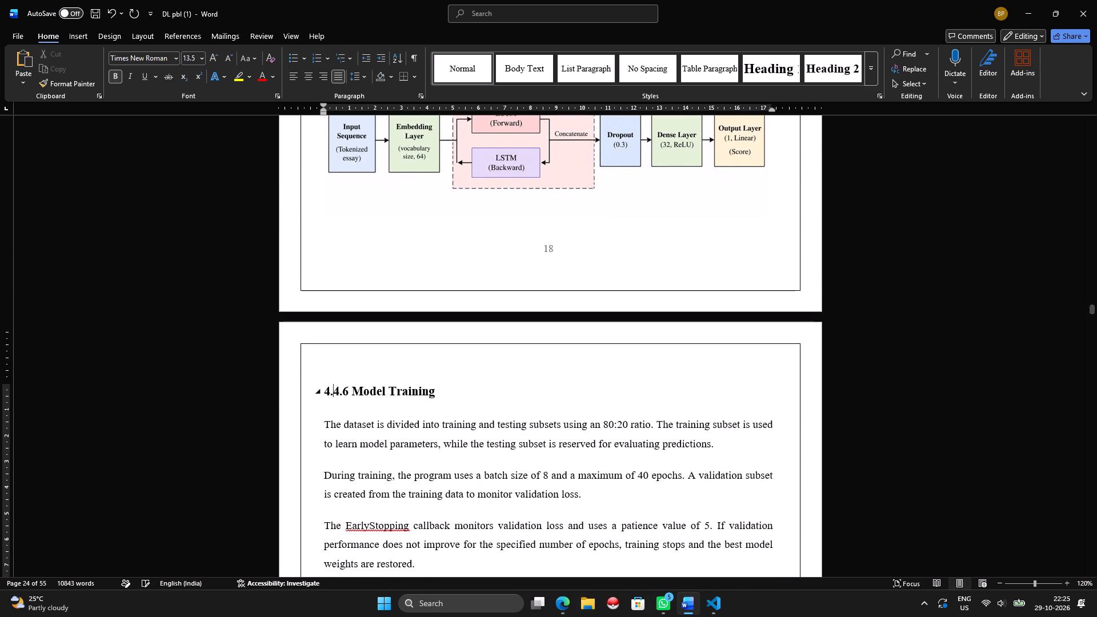
scroll(394, 416, "down", 9)
left_click(339, 347)
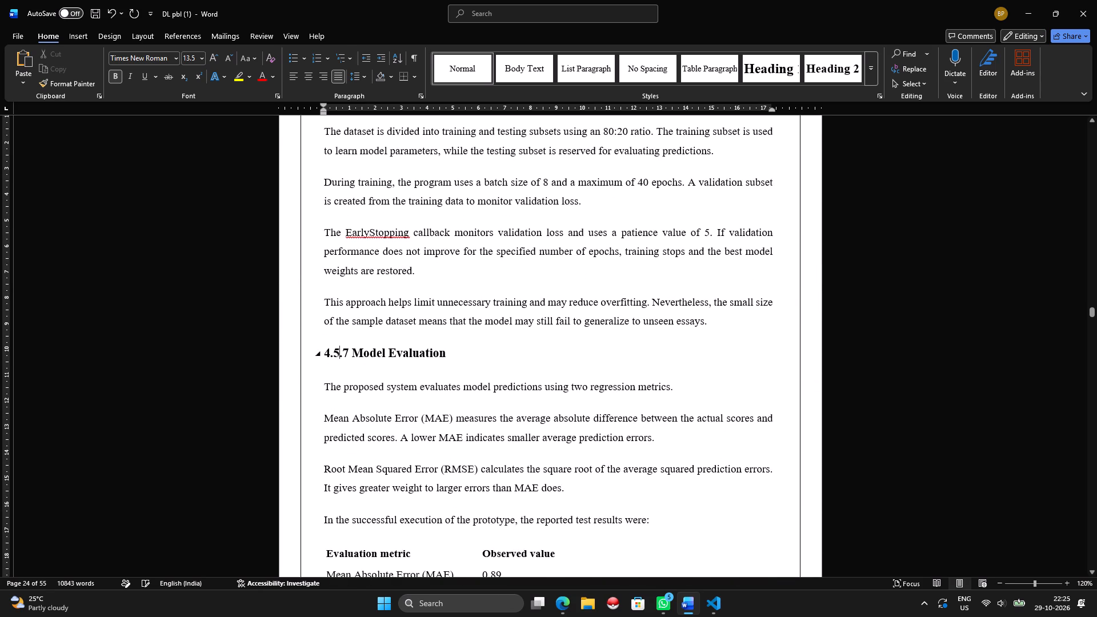
key("BackSpace")
key("4")
Renumber the Essay Score Prediction and Model Saving subheadings in chapter 4 as 4.4.8 and 4.4.9.
scroll(381, 358, "down", 12)
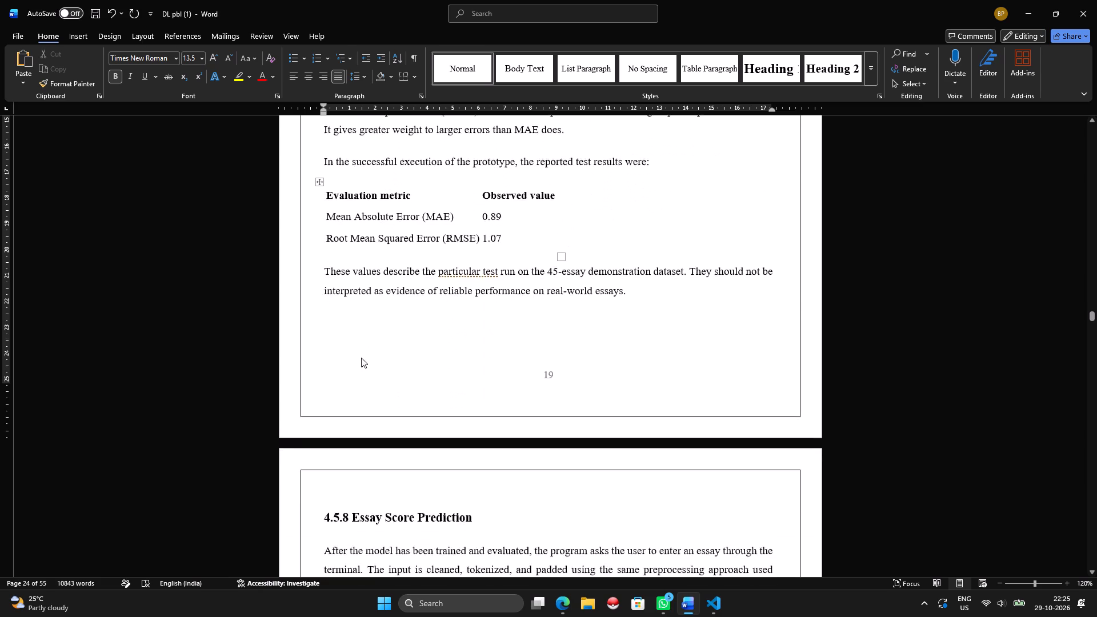
scroll(361, 358, "down", 2)
left_click(341, 419)
key("BackSpace")
key("4")
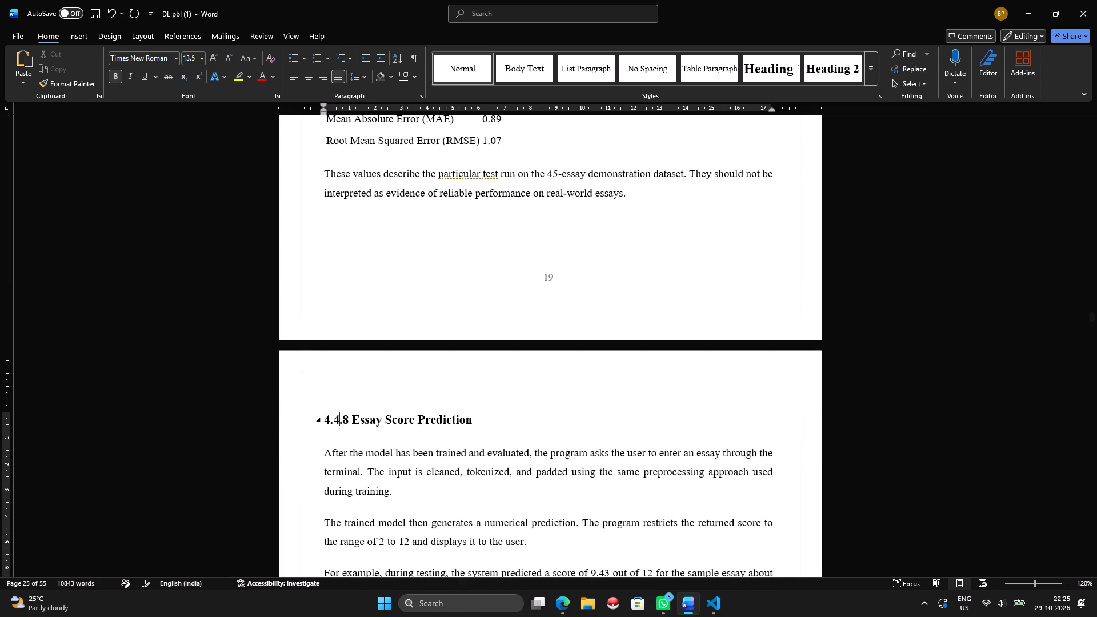
scroll(461, 387, "down", 9)
left_click(338, 349)
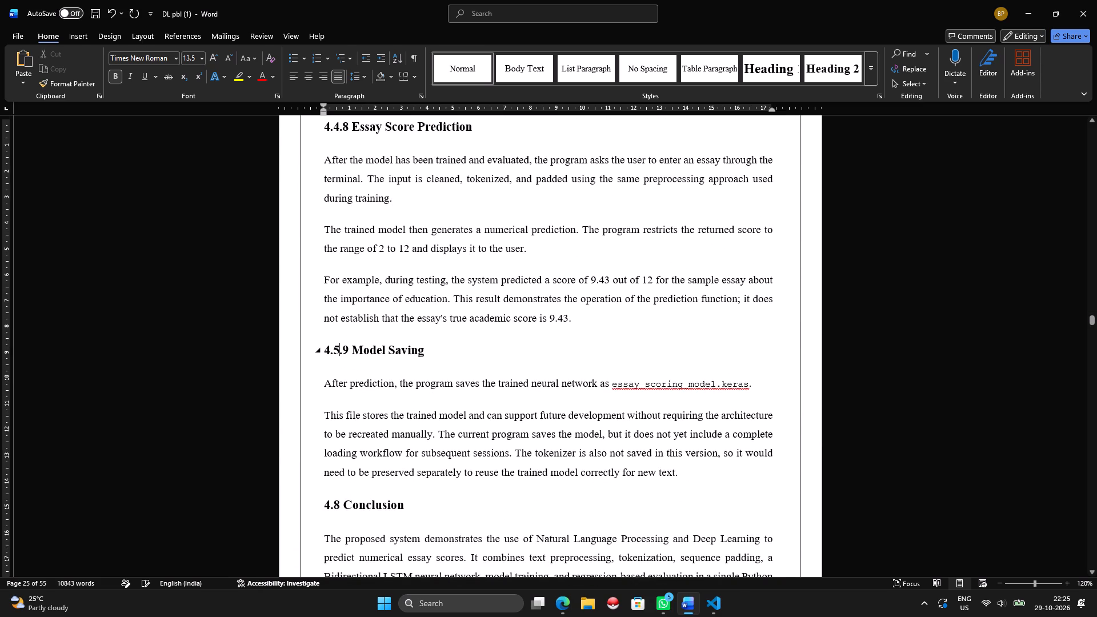
key("BackSpace")
key("4")
Renumber the Conclusion heading of chapter 4 as 4.5.
scroll(435, 338, "down", 4)
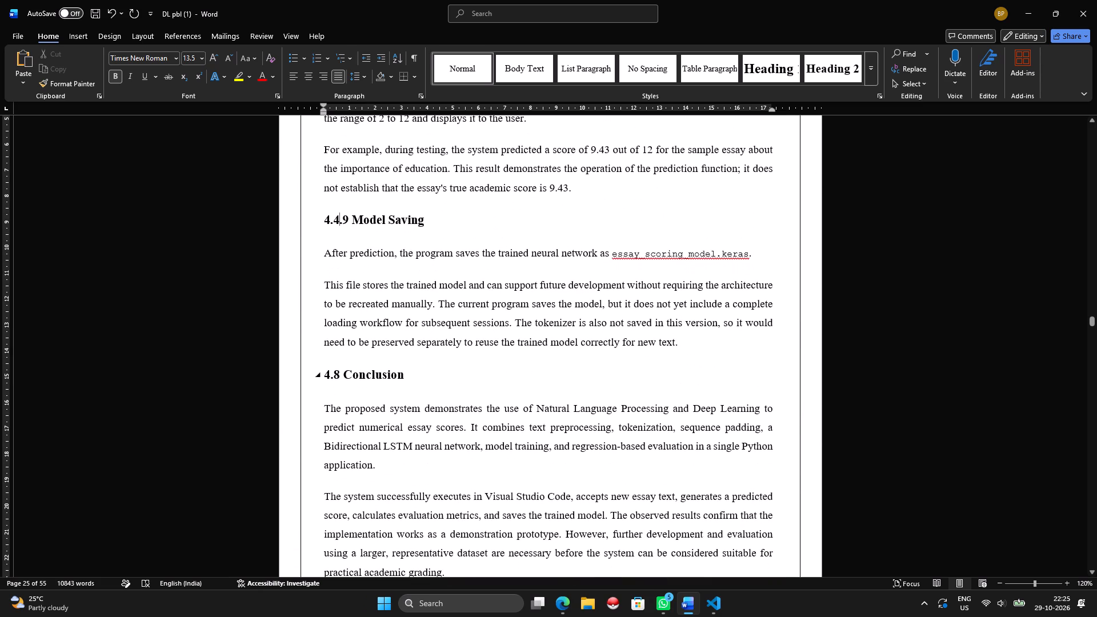
left_click(339, 376)
key("BackSpace")
key("5")
Check the numbering of the chapter 5 headings from the Introduction through the Conclusion.
scroll(337, 301, "down", 17)
scroll(374, 308, "down", 4)
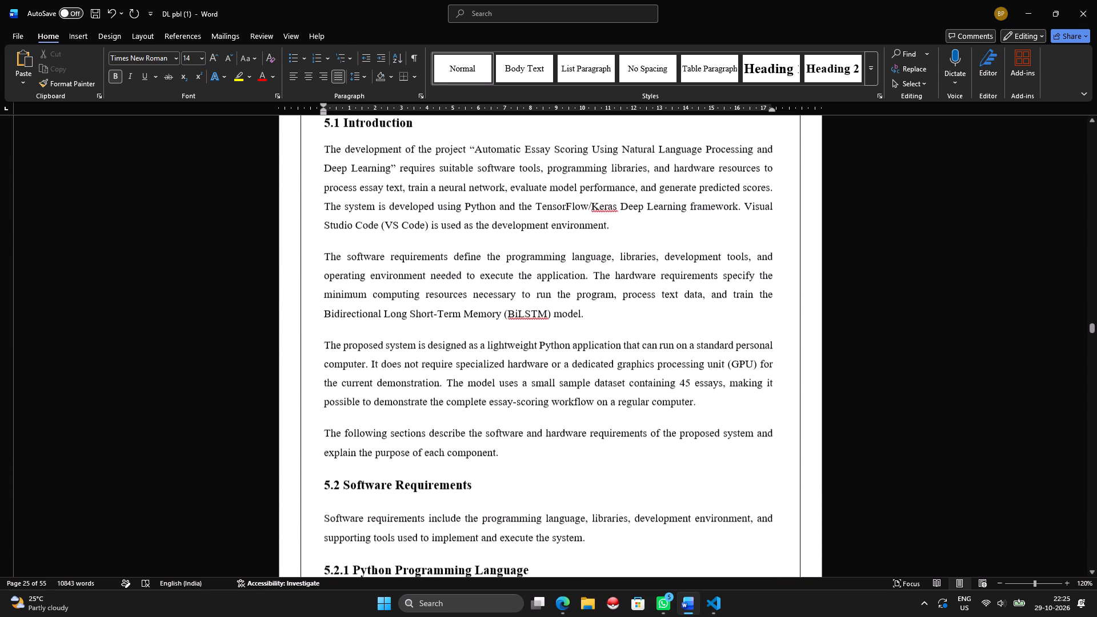
scroll(374, 308, "down", 5)
scroll(342, 352, "down", 7)
scroll(339, 346, "up", 1)
scroll(339, 346, "down", 3)
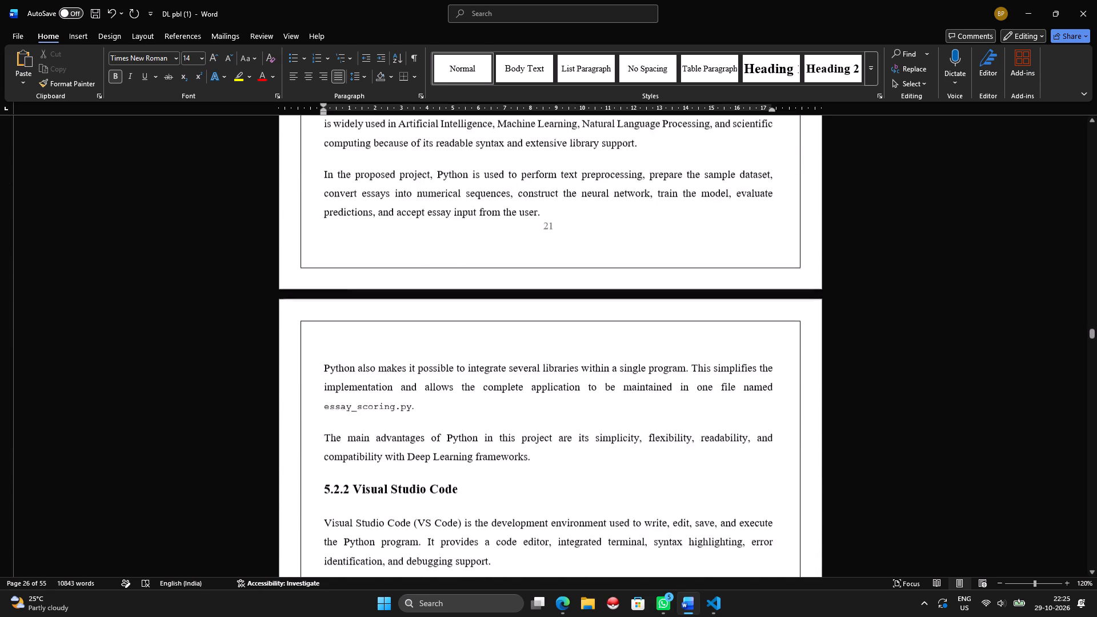
scroll(339, 346, "down", 14)
scroll(341, 351, "down", 9)
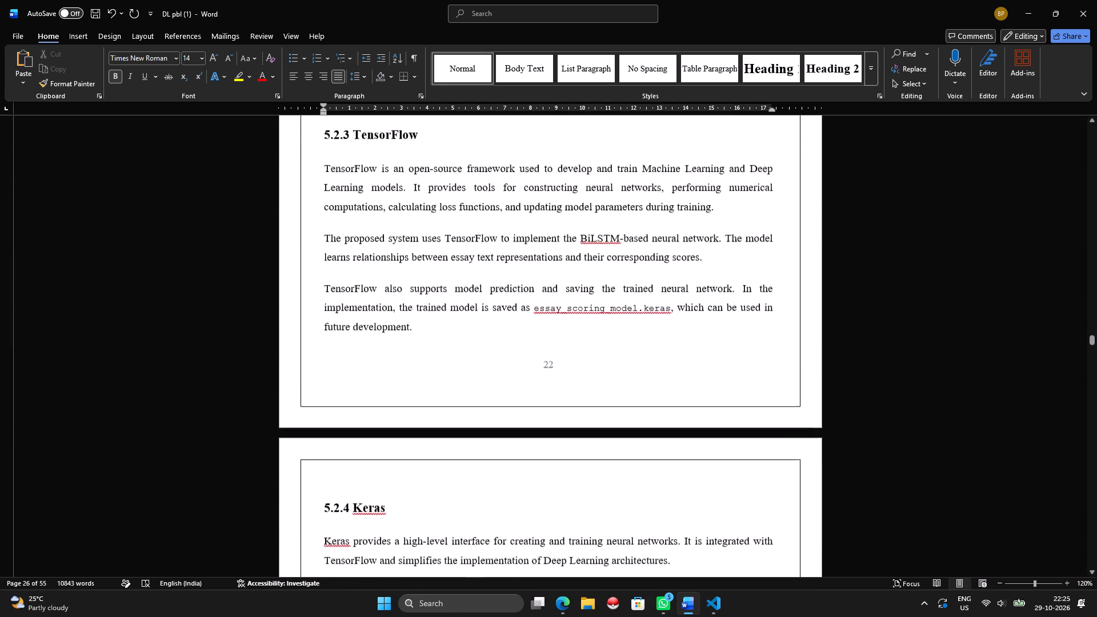
scroll(341, 351, "down", 2)
scroll(353, 363, "up", 4)
scroll(353, 363, "down", 12)
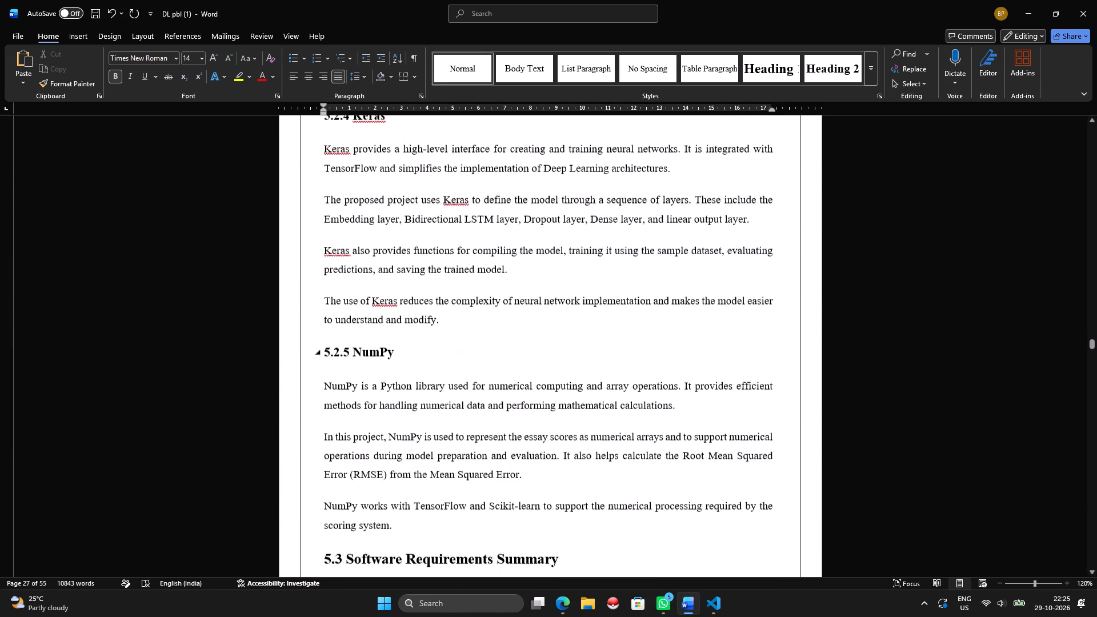
scroll(353, 363, "down", 2)
scroll(354, 334, "up", 3)
scroll(353, 336, "down", 11)
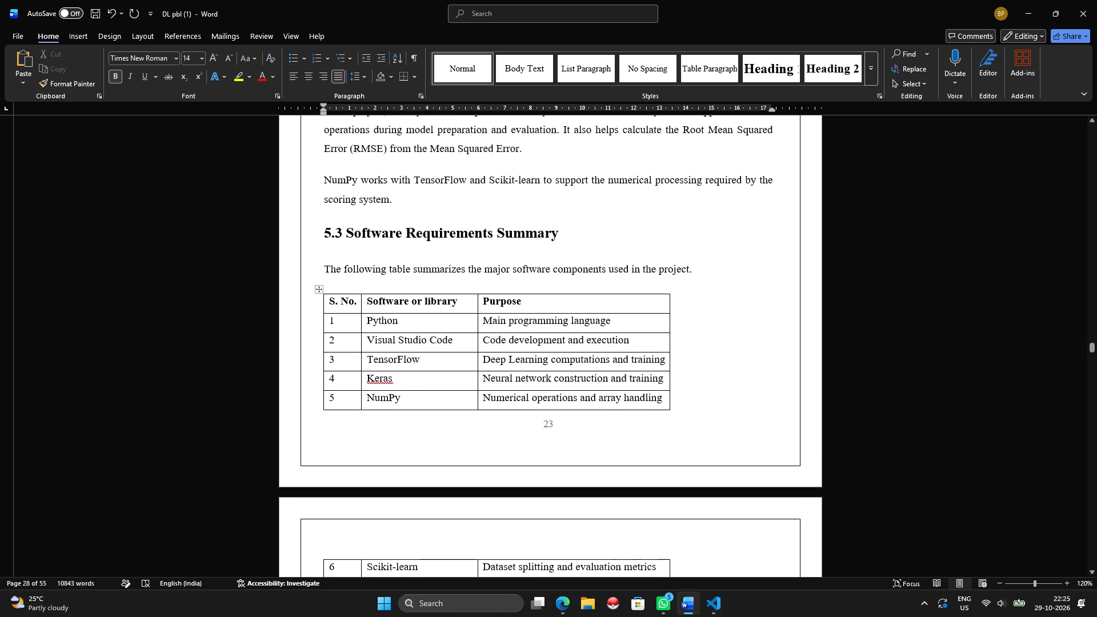
scroll(353, 336, "down", 3)
scroll(433, 348, "down", 15)
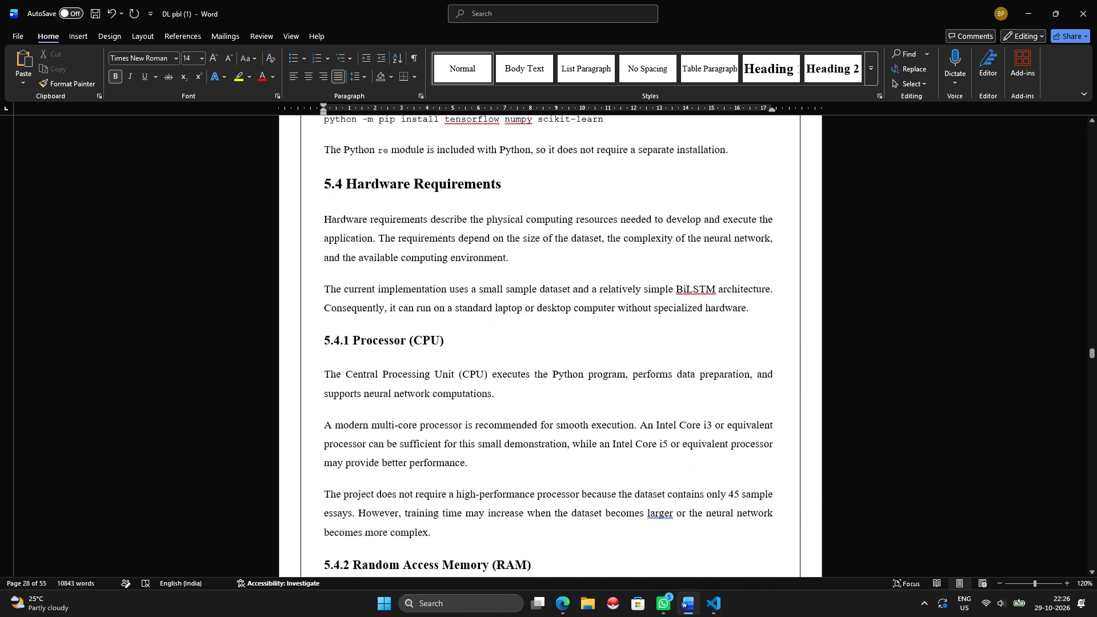
scroll(417, 374, "down", 9)
scroll(417, 374, "up", 3)
scroll(417, 374, "down", 10)
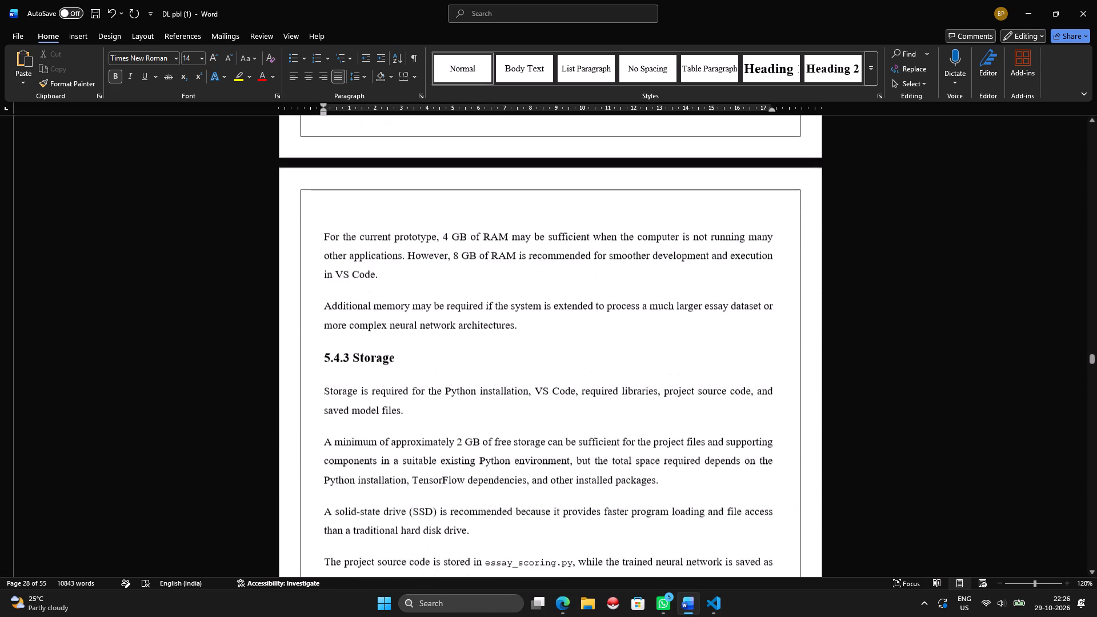
scroll(415, 373, "down", 19)
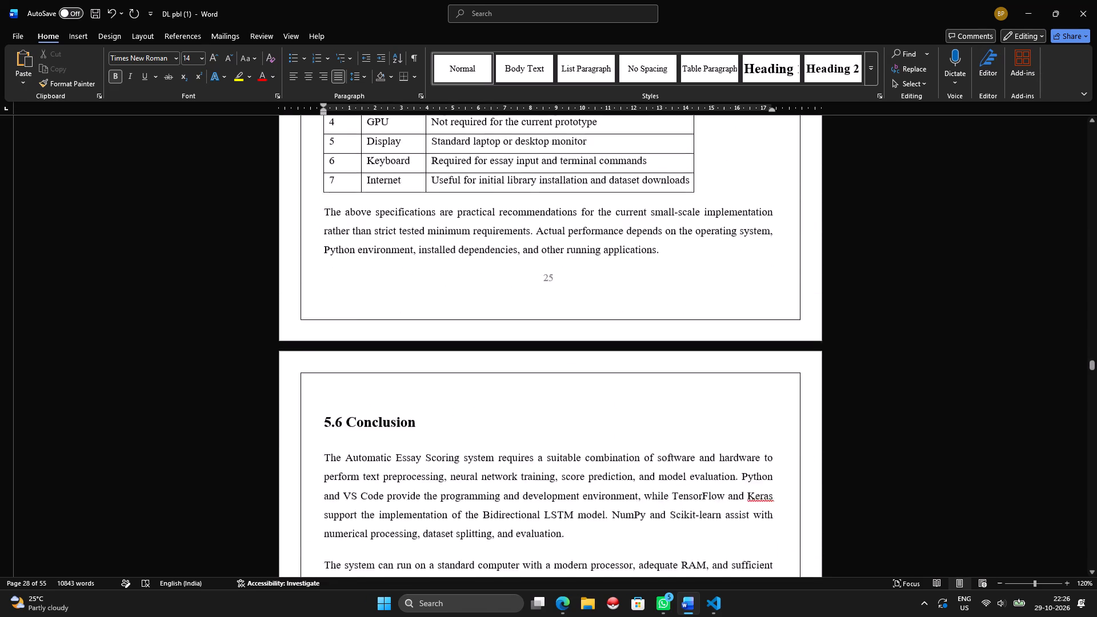
scroll(415, 372, "down", 4)
scroll(415, 372, "down", 20)
scroll(415, 372, "down", 3)
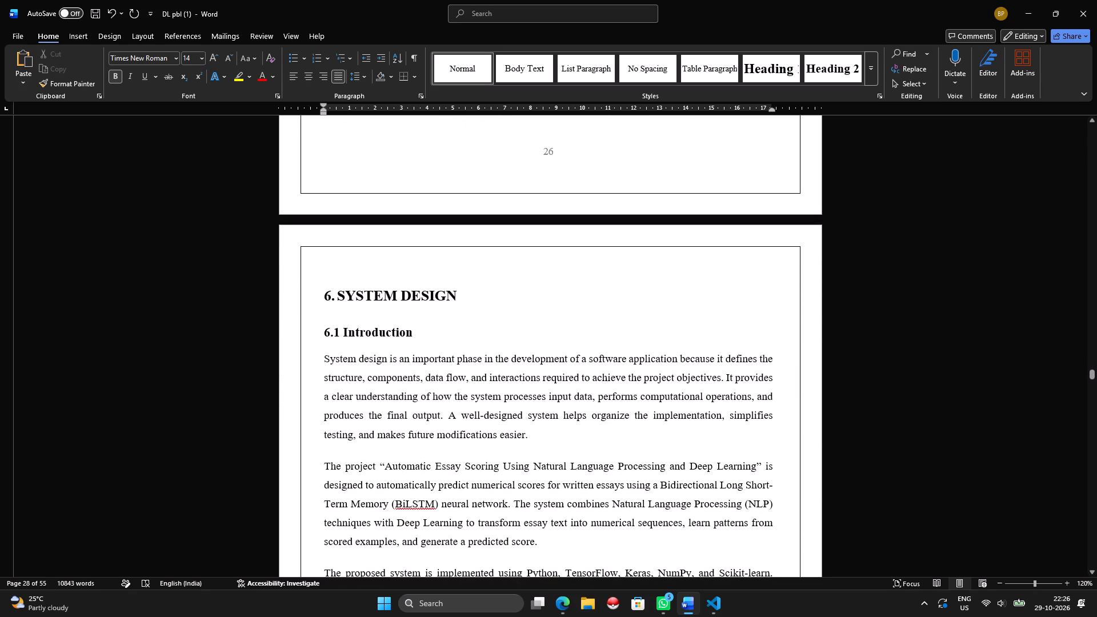
Renumber the Overall System Architecture and System Workflow headings in chapter 6 as 6.2 and 6.3.
scroll(424, 366, "down", 4)
scroll(339, 215, "down", 2)
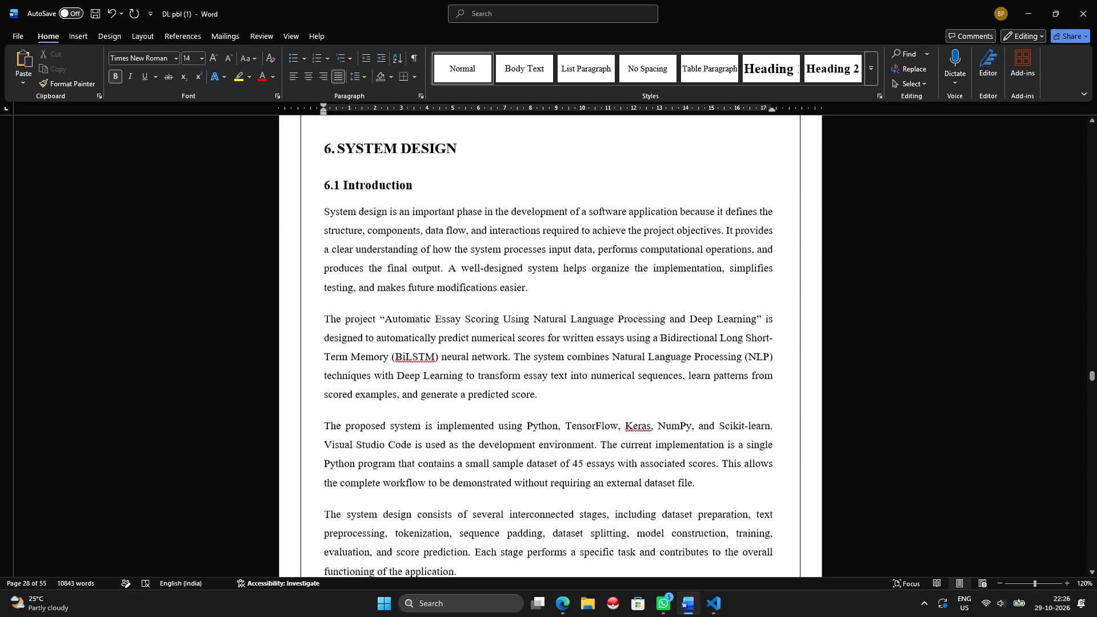
scroll(343, 223, "down", 13)
scroll(372, 338, "down", 1)
scroll(347, 286, "up", 2)
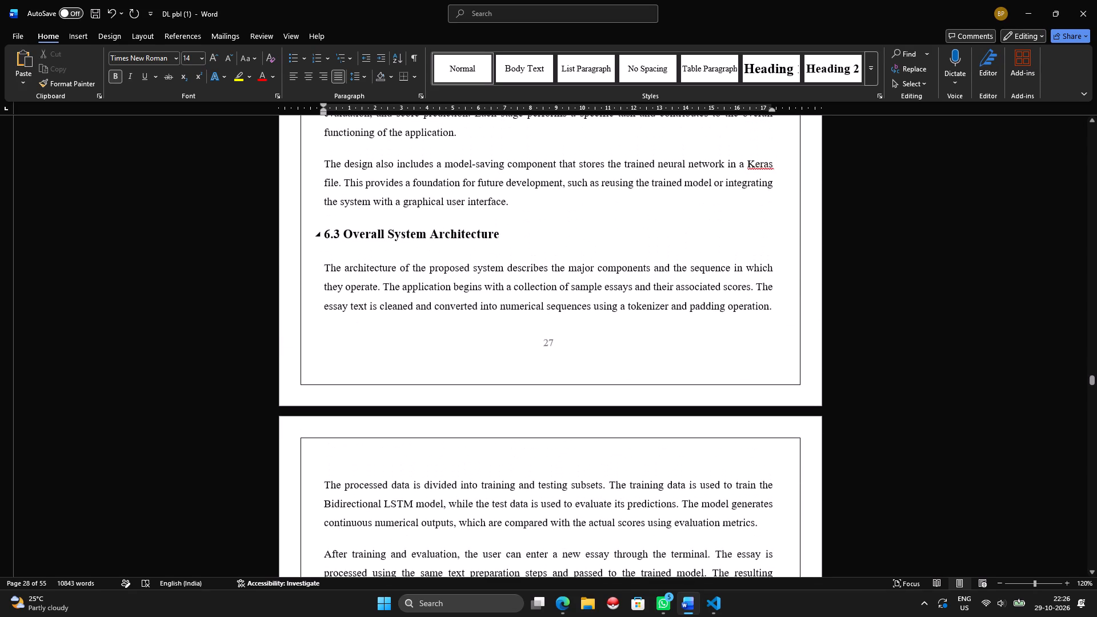
left_click(339, 233)
key("BackSpace")
key("2")
scroll(450, 217, "down", 6)
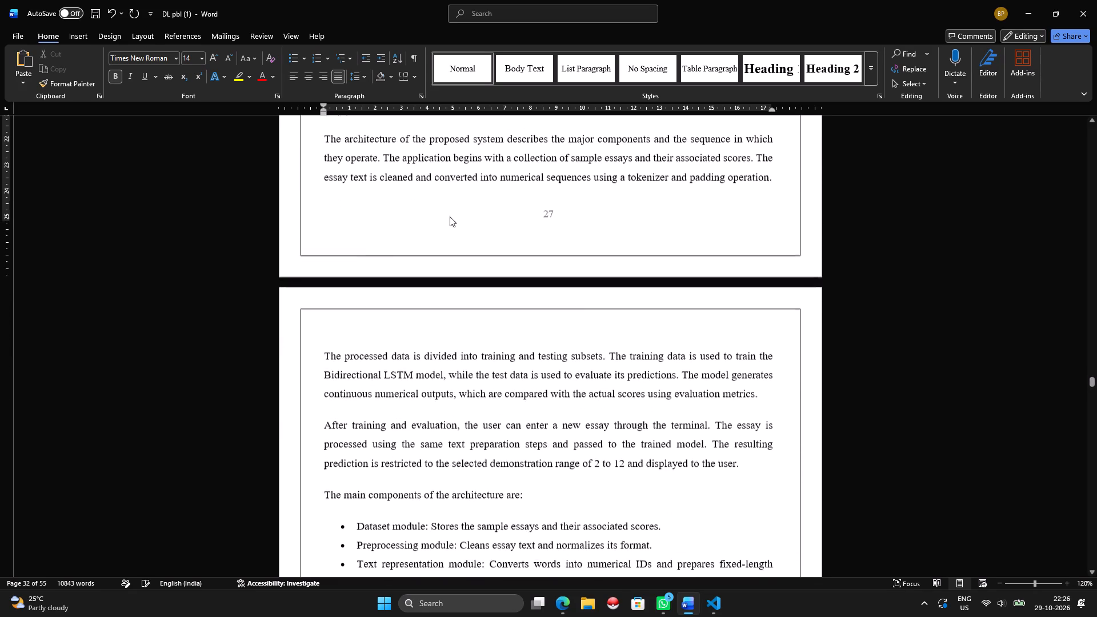
scroll(450, 217, "down", 19)
left_click(341, 280)
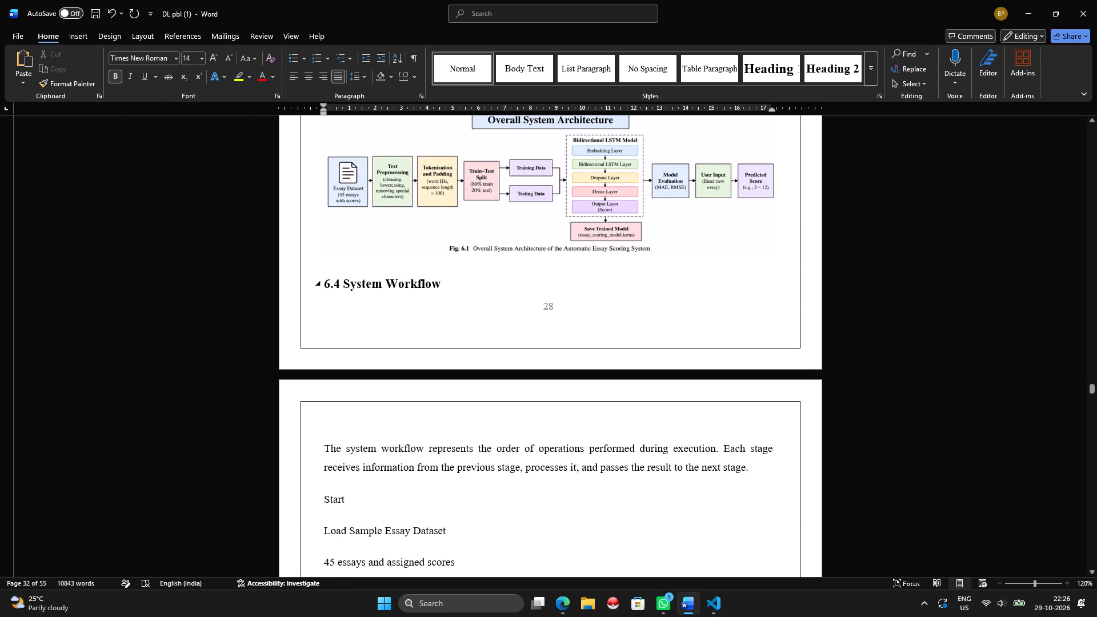
key("BackSpace")
key("3")
Renumber the Data Flow Design and Conclusion headings in chapter 6 as 6.4 and 6.5.
scroll(359, 279, "down", 17)
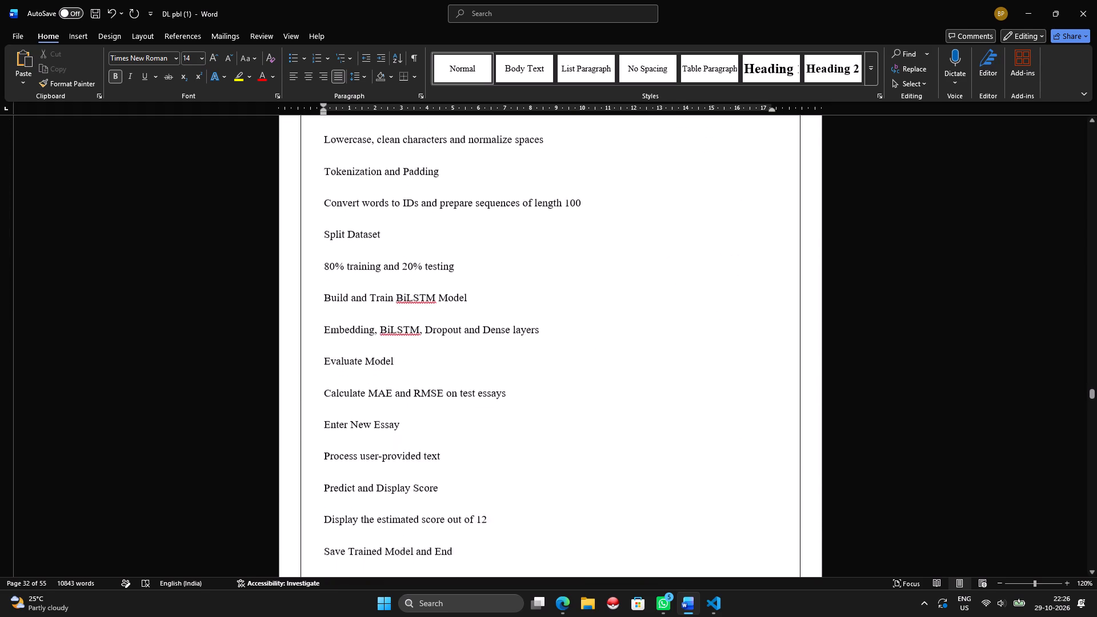
scroll(346, 330, "down", 13)
left_click(341, 319)
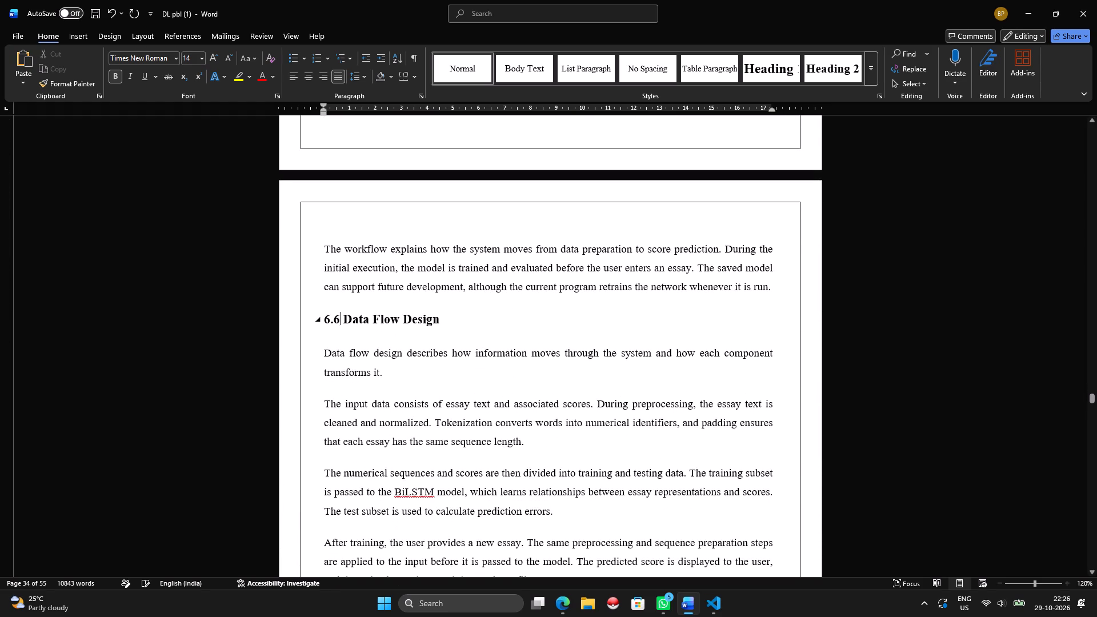
key("BackSpace")
key("4")
scroll(352, 323, "down", 15)
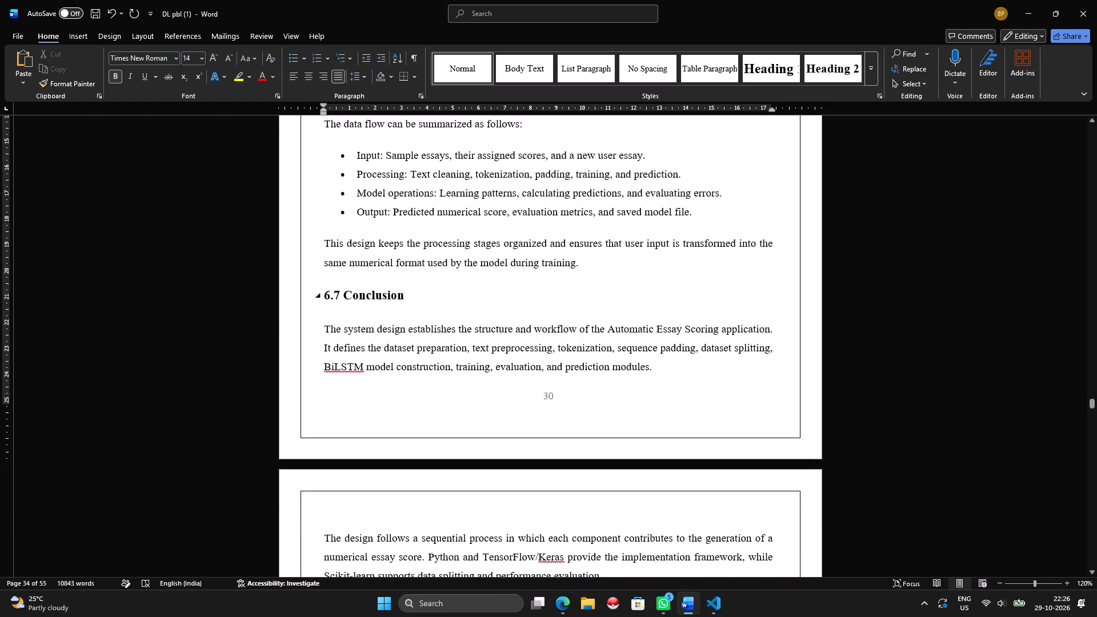
left_click(339, 301)
key("BackSpace")
key("5")
Check the numbering of the chapter 7 headings, including the Coding and Output of the Implementation sections.
scroll(339, 301, "down", 9)
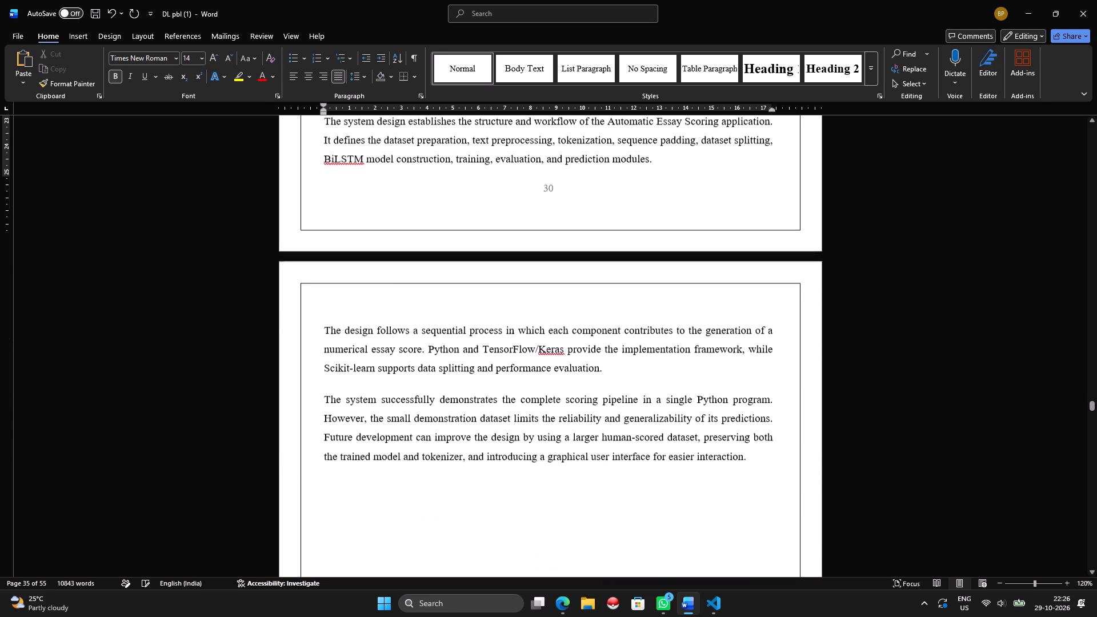
scroll(354, 346, "down", 20)
scroll(354, 346, "down", 9)
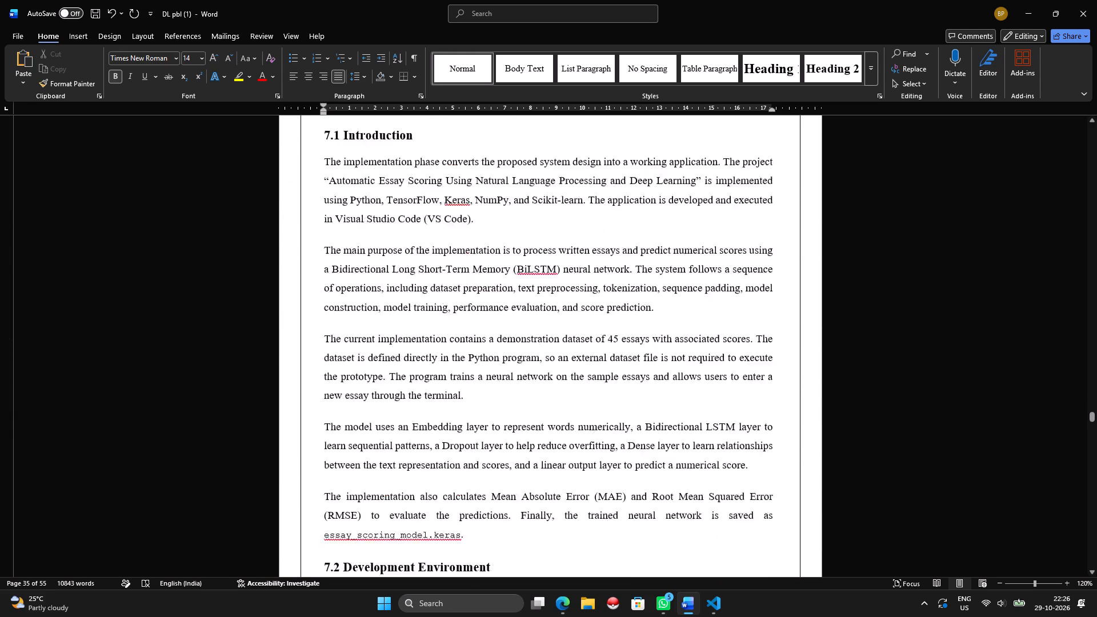
scroll(364, 330, "down", 9)
scroll(364, 339, "down", 20)
scroll(364, 339, "down", 14)
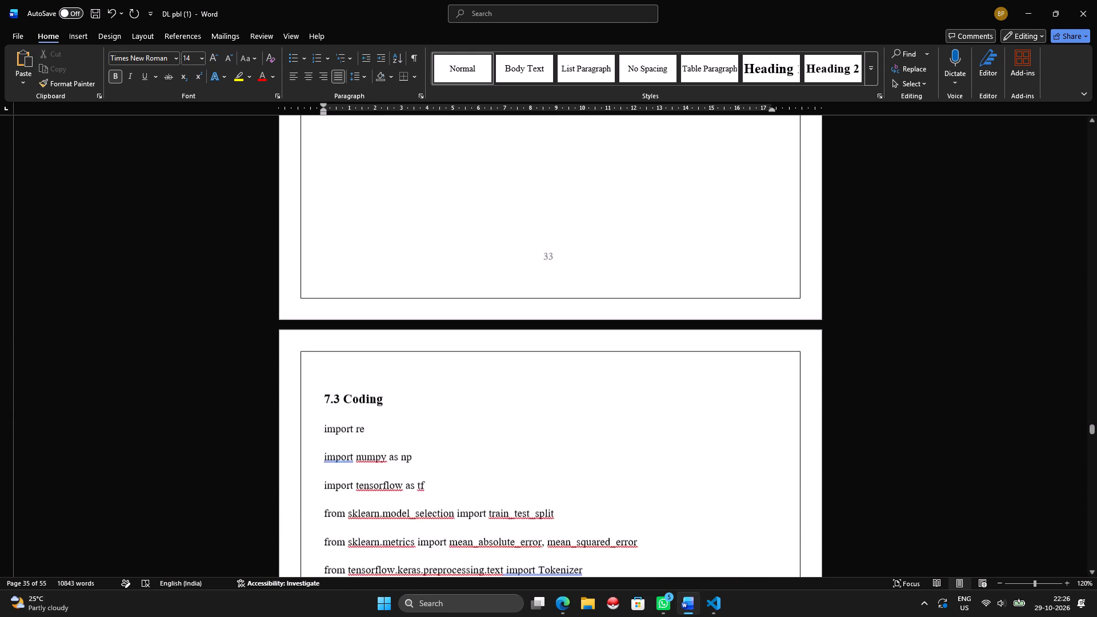
scroll(386, 359, "down", 20)
scroll(386, 359, "down", 20)
scroll(386, 359, "down", 12)
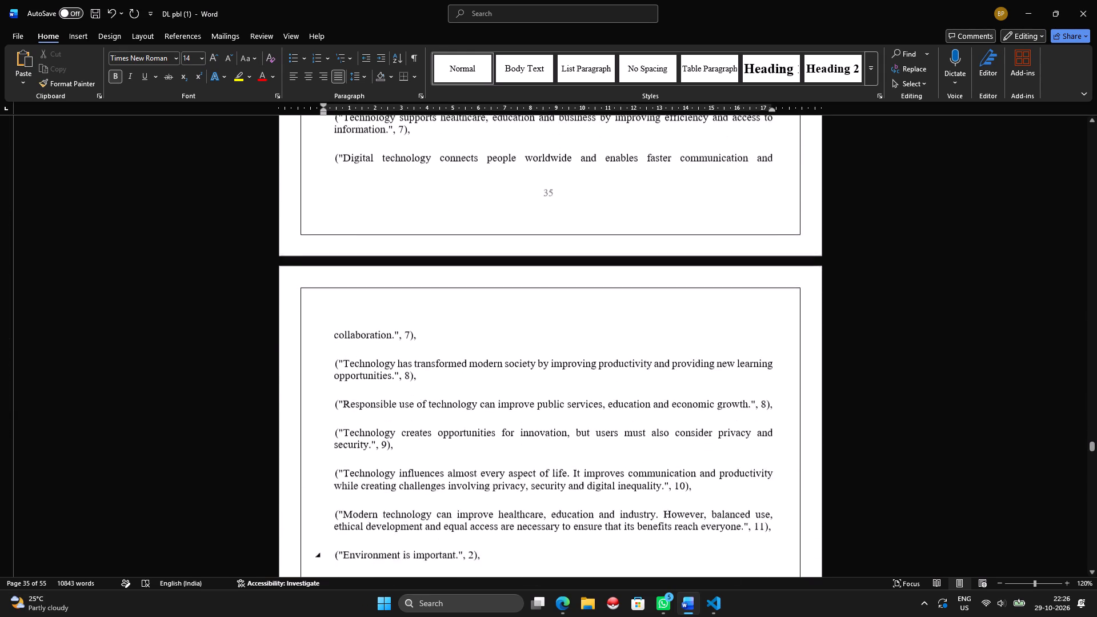
scroll(557, 476, "down", 3)
scroll(571, 466, "up", 1)
scroll(570, 462, "down", 8)
scroll(568, 458, "up", 1)
scroll(568, 458, "down", 19)
scroll(567, 451, "up", 1)
scroll(564, 445, "down", 19)
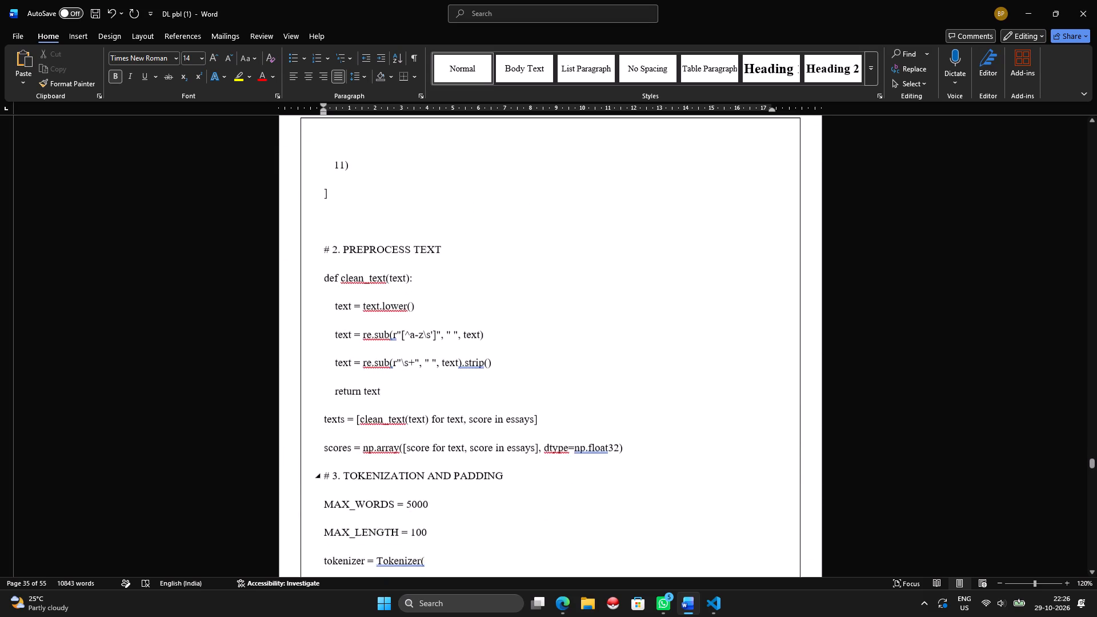
scroll(554, 450, "down", 20)
scroll(554, 450, "down", 20)
scroll(554, 450, "down", 7)
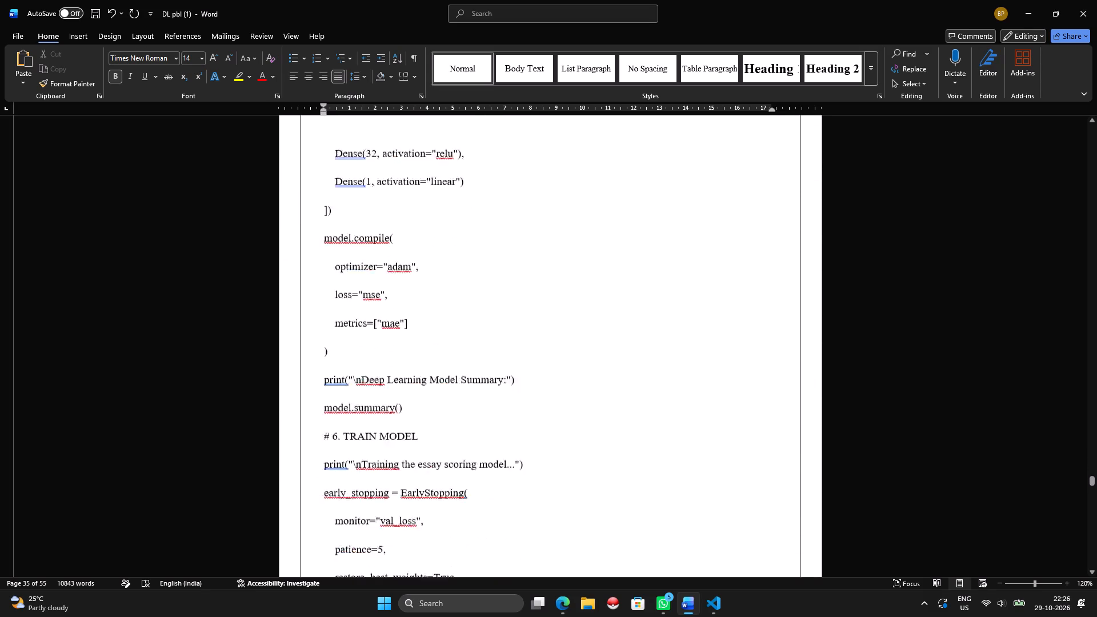
scroll(548, 452, "down", 20)
scroll(548, 452, "down", 7)
scroll(545, 446, "down", 15)
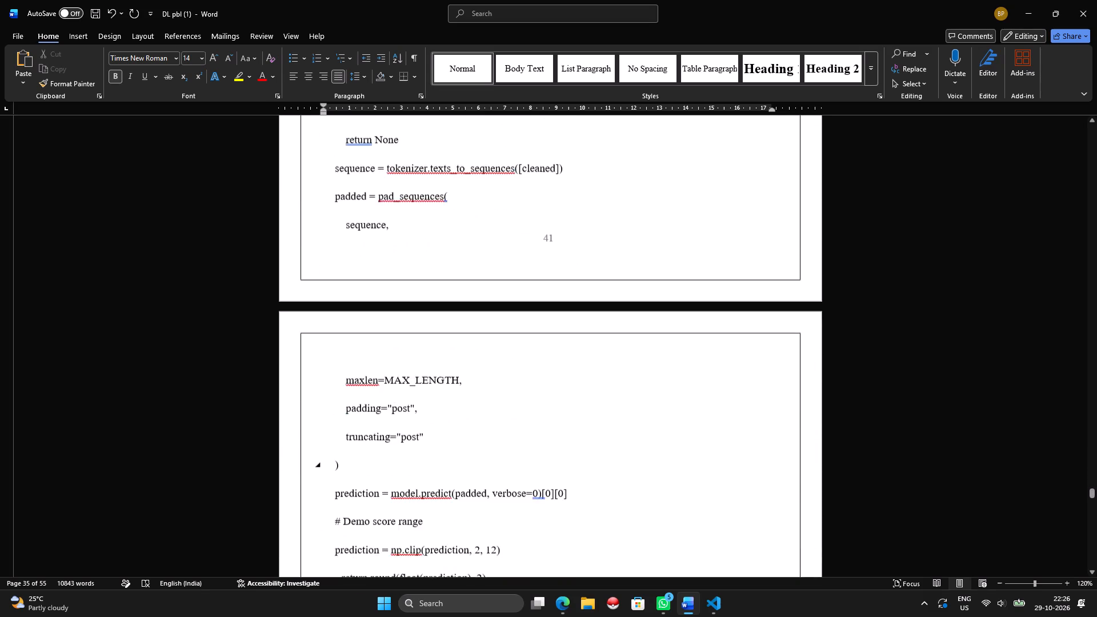
scroll(545, 452, "down", 20)
scroll(545, 452, "down", 16)
scroll(553, 446, "up", 1)
scroll(553, 446, "down", 6)
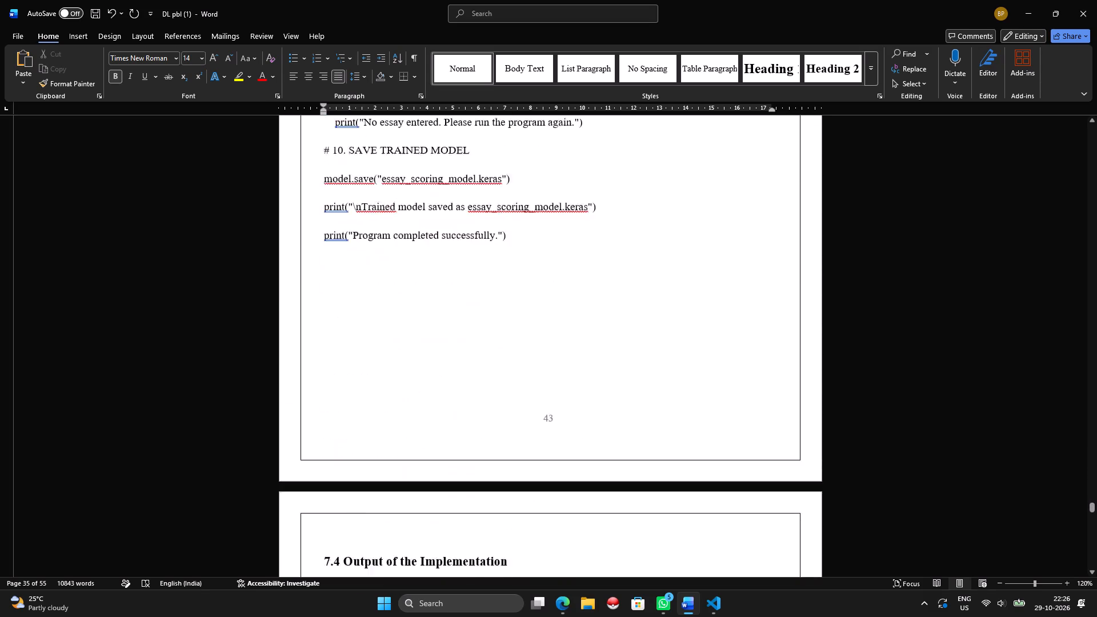
scroll(556, 450, "down", 10)
scroll(560, 457, "up", 1)
scroll(562, 457, "down", 20)
scroll(562, 457, "down", 8)
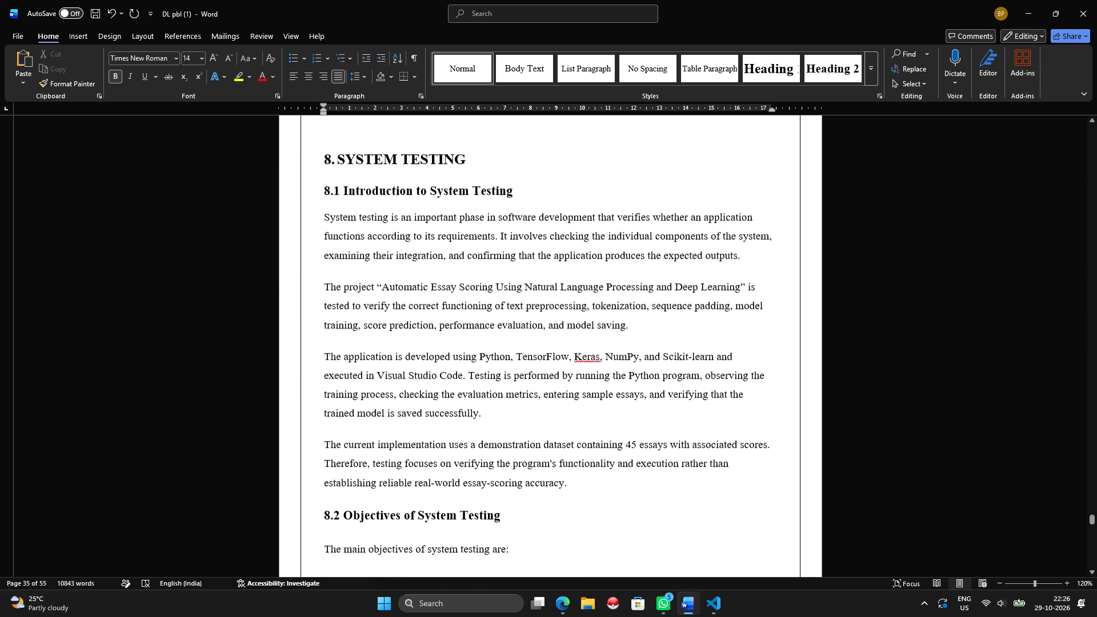
Renumber the Test Cases heading in chapter 8 as 8.3.
scroll(407, 327, "down", 18)
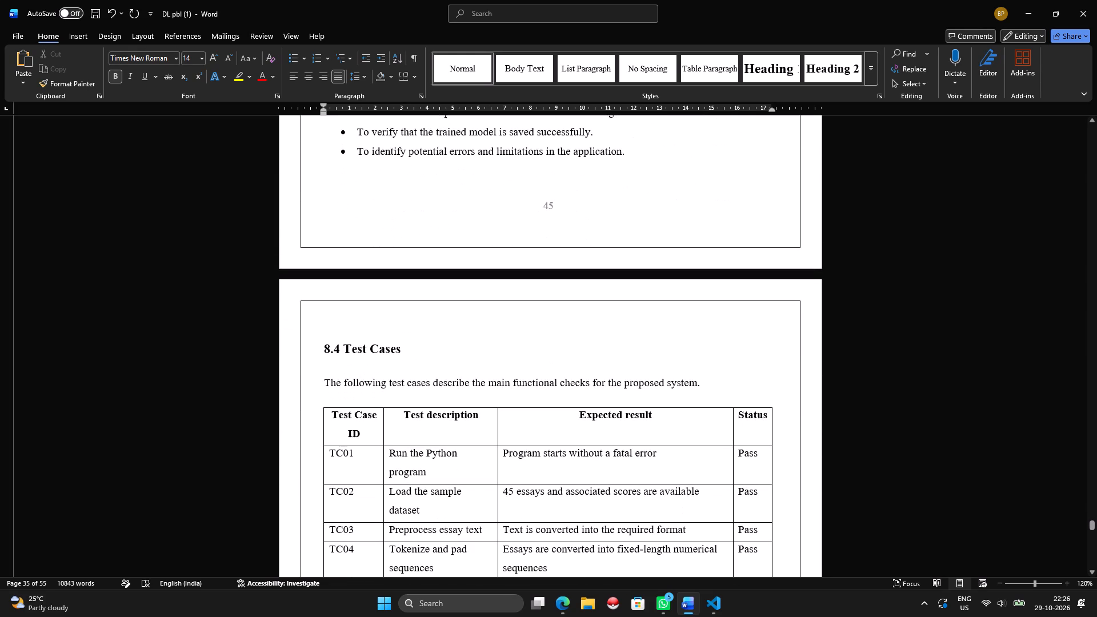
left_click(341, 342)
key("BackSpace")
key("3")
Renumber the Testing Results heading in chapter 8 as 8.3.
scroll(343, 346, "down", 3)
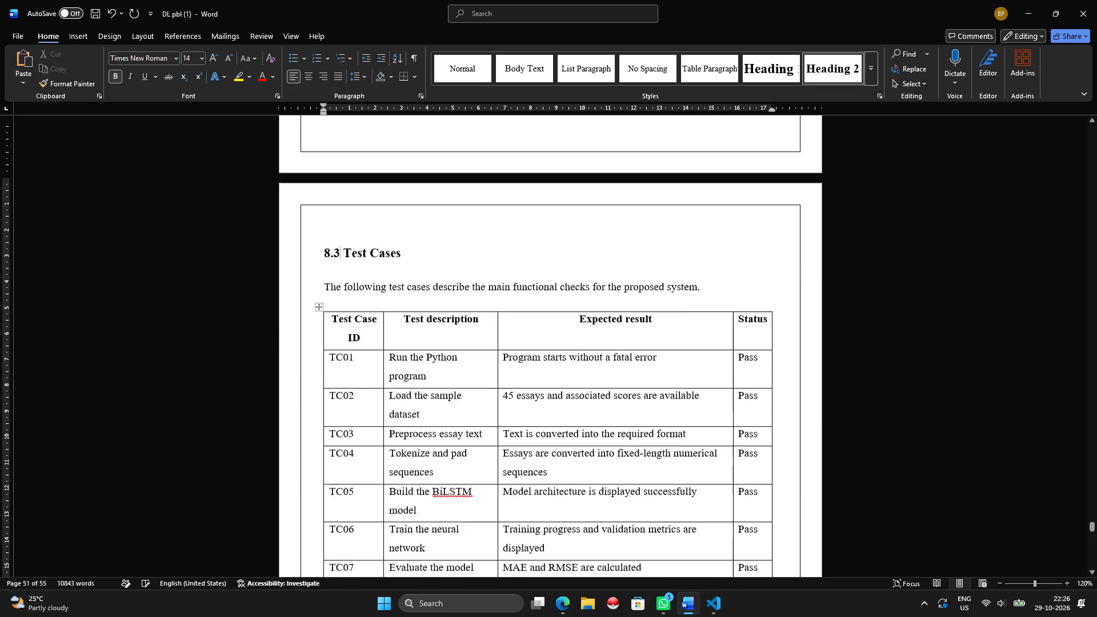
scroll(350, 347, "down", 11)
left_click(341, 352)
key("BackSpace")
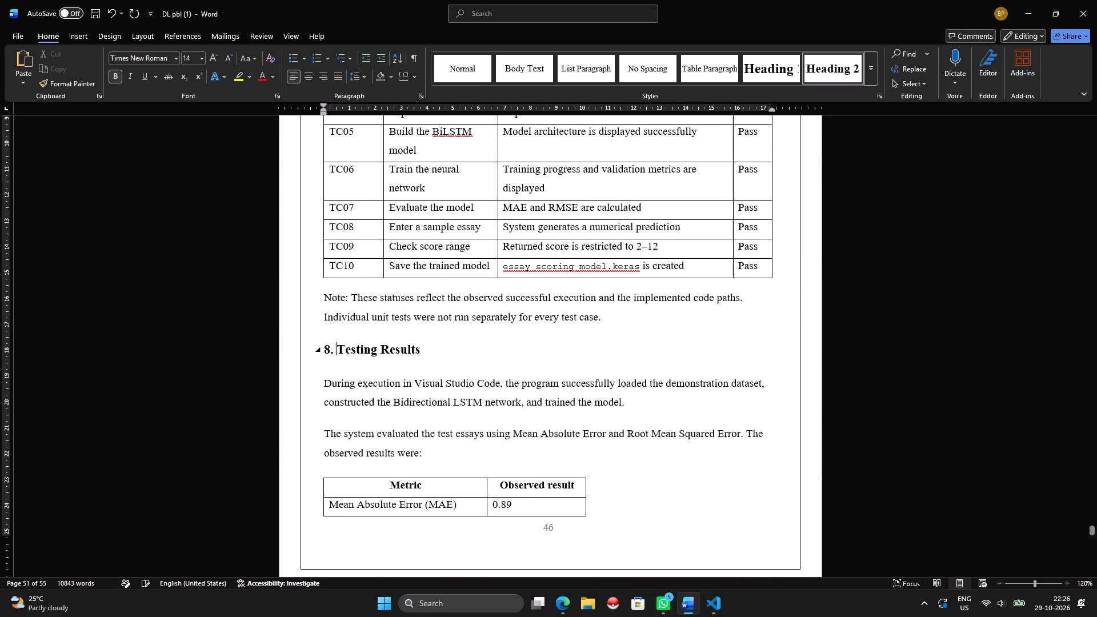
key("3")
Renumber the Conclusion heading at the end of chapter 8 as 8.5.
scroll(331, 351, "down", 17)
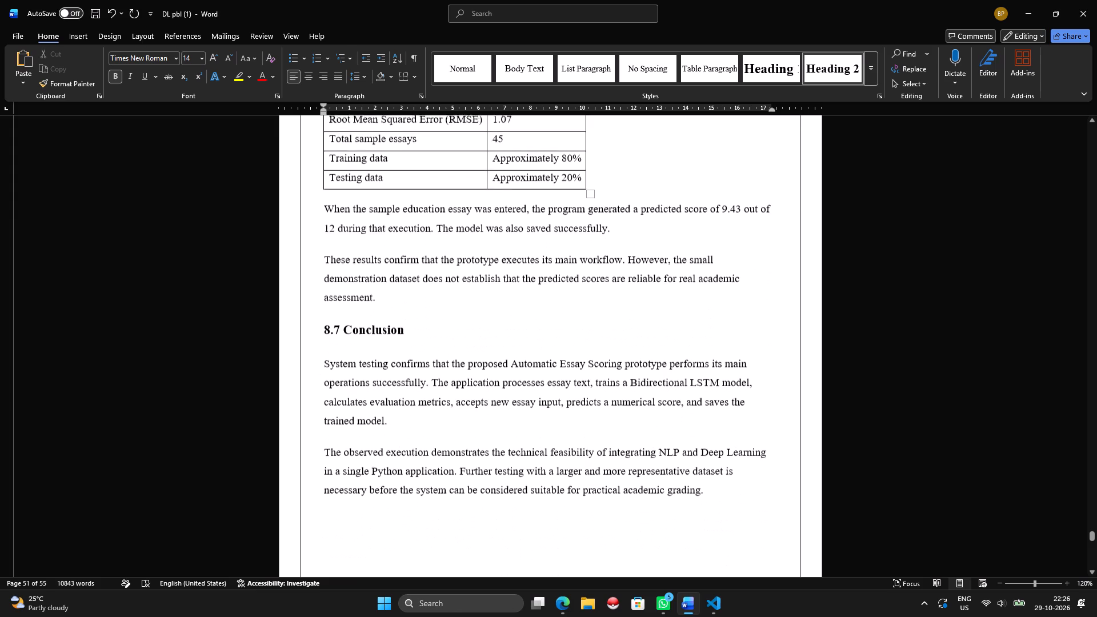
left_click(340, 327)
key("BackSpace")
key("5")
Renumber the Future Enhancements chapter heading that follows the Conclusion chapter as 10.
scroll(217, 332, "down", 9)
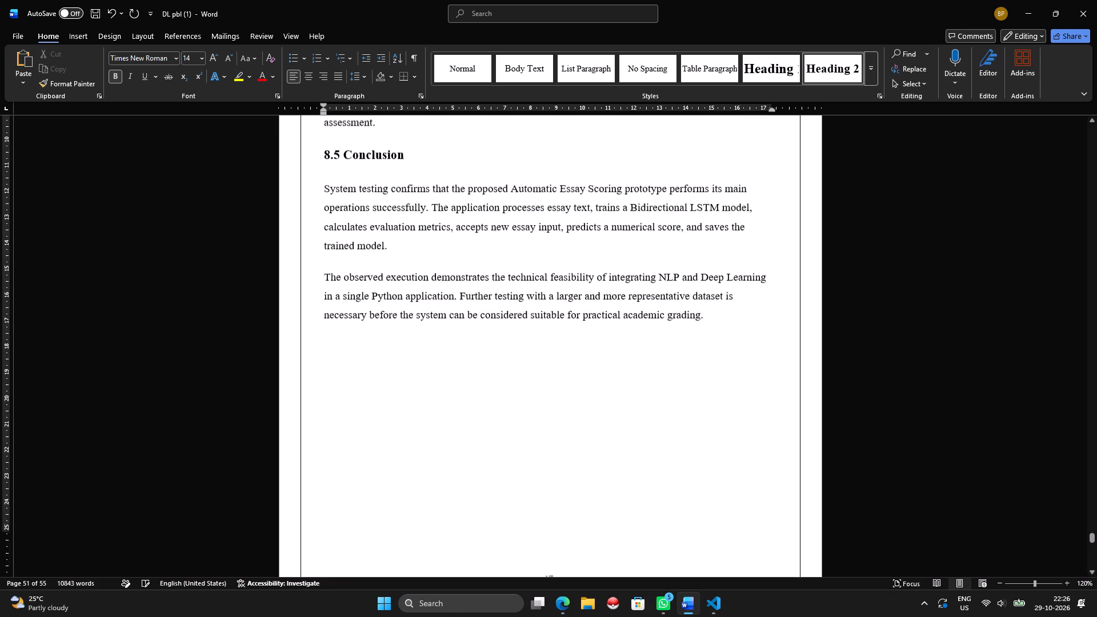
scroll(315, 329, "down", 8)
scroll(413, 372, "down", 20)
scroll(413, 372, "down", 10)
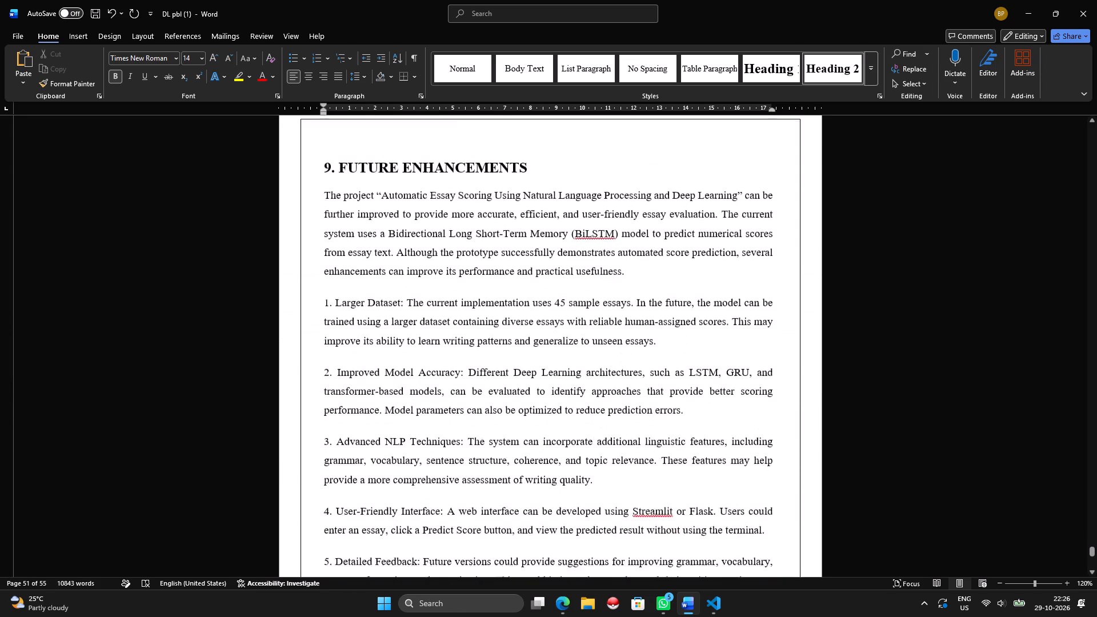
scroll(668, 410, "down", 7)
scroll(668, 414, "up", 20)
scroll(668, 414, "up", 17)
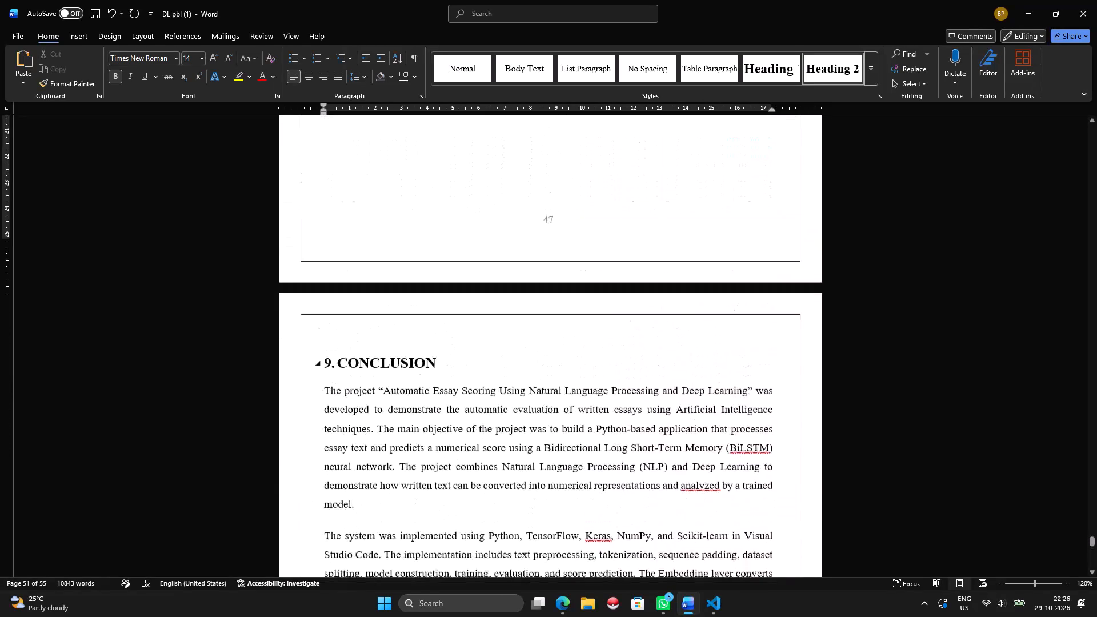
scroll(379, 378, "up", 19)
scroll(456, 376, "down", 20)
scroll(456, 376, "down", 9)
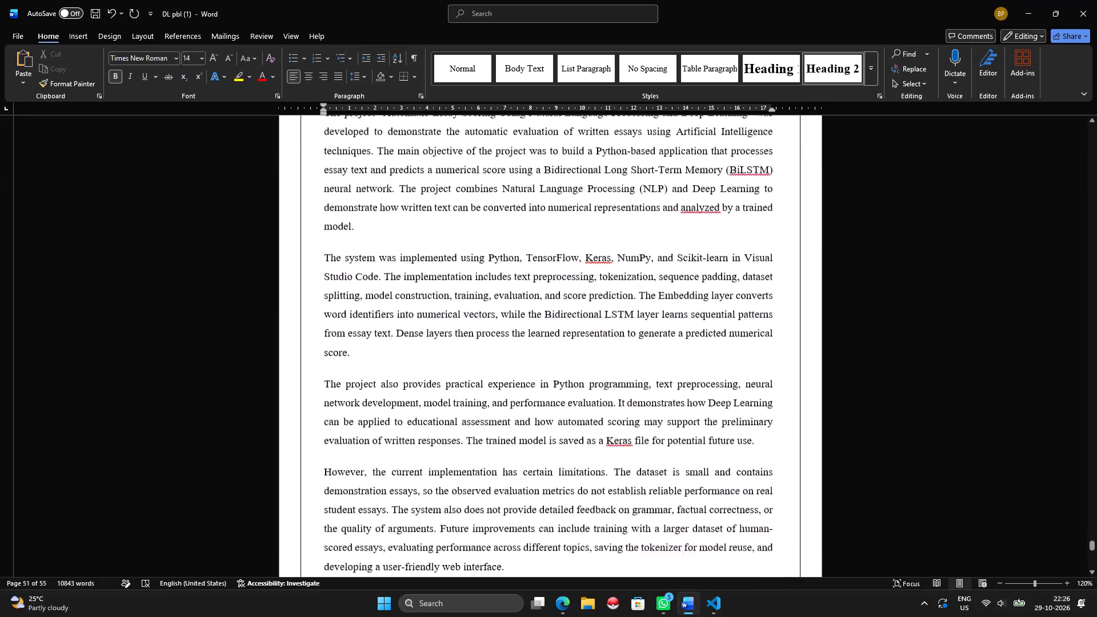
scroll(389, 419, "down", 8)
scroll(342, 447, "down", 4)
left_click(330, 406)
key("BackSpace")
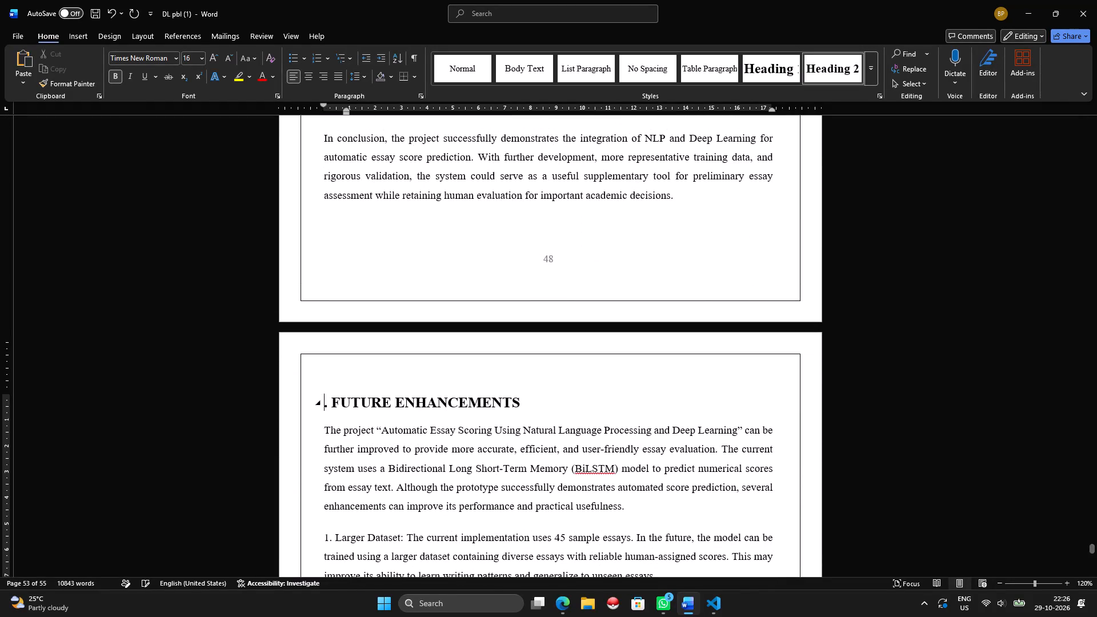
type("10")
Renumber the References chapter heading as 11.
scroll(330, 406, "down", 20)
scroll(330, 406, "down", 7)
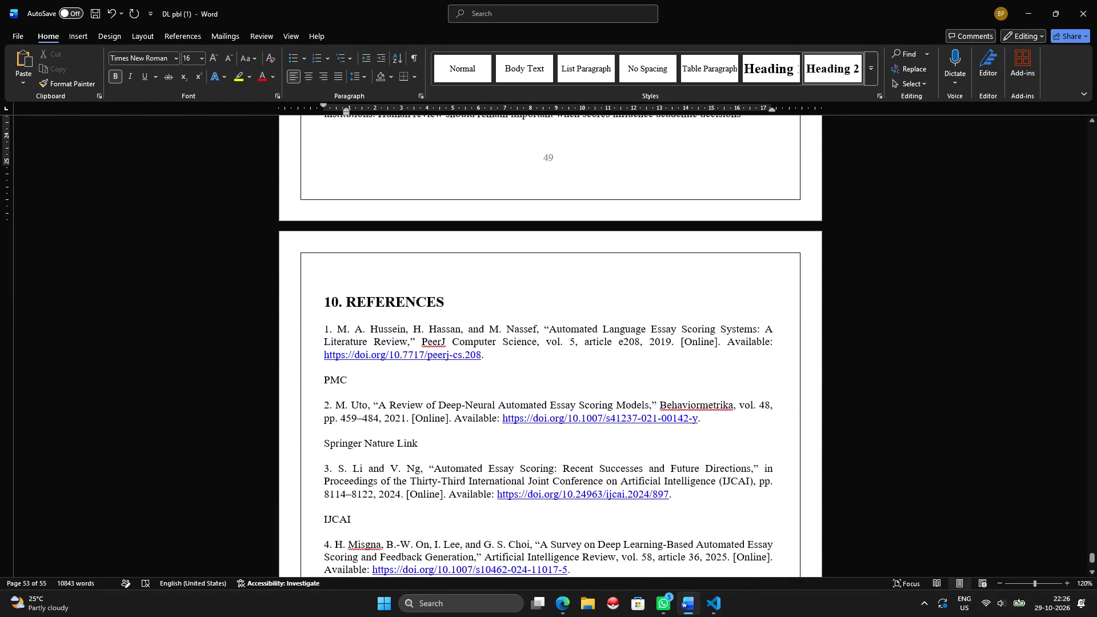
left_click(334, 307)
left_click(337, 299)
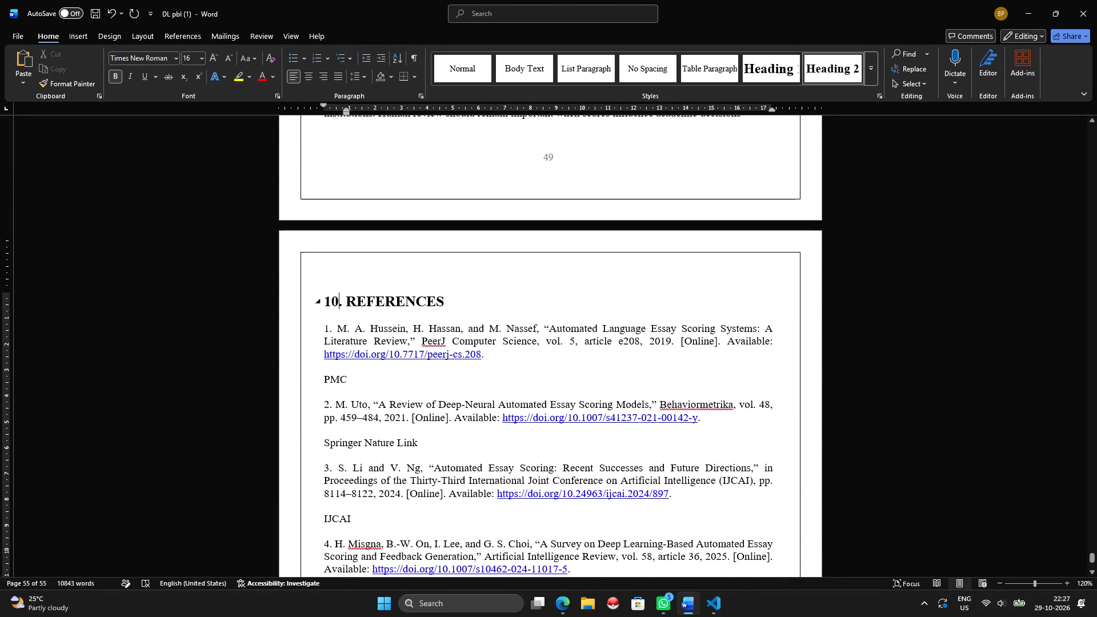
key("BackSpace")
key("1")
Check the starting pages of the Introduction and Existing System chapters against the page numbers in the index table.
scroll(411, 298, "down", 20)
scroll(411, 298, "down", 2)
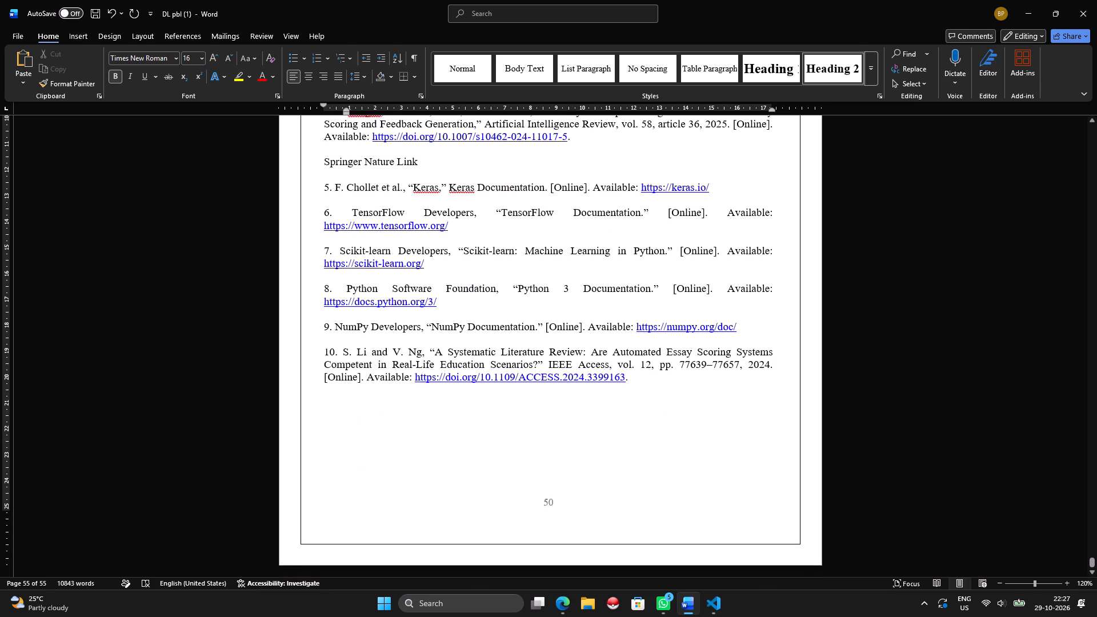
left_click_drag(1094, 560, 1094, 437)
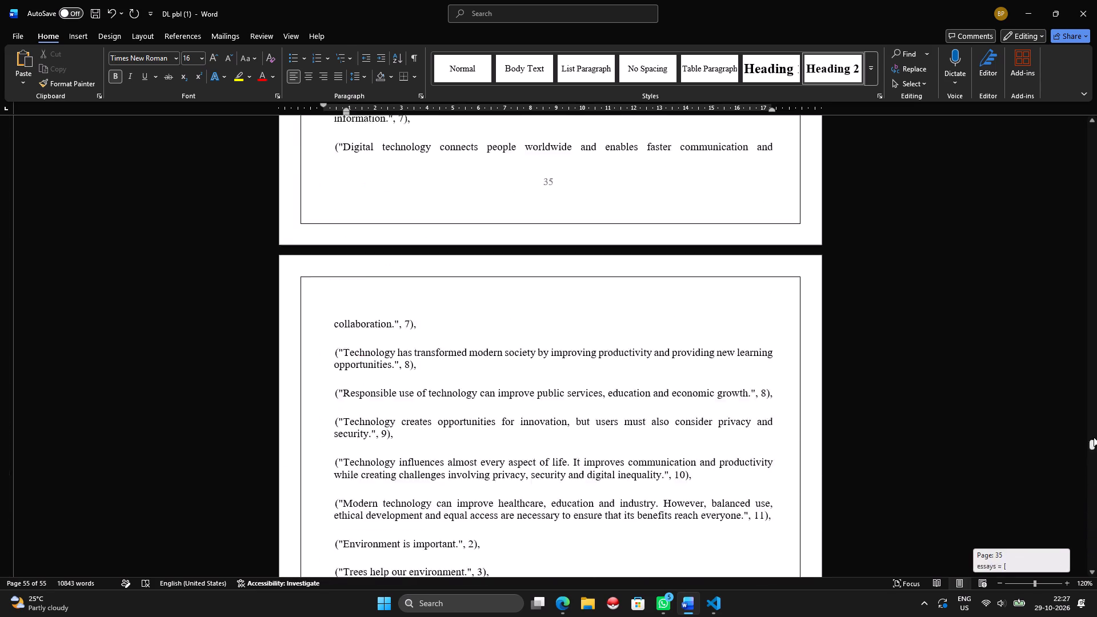
left_click_drag(1094, 437, 1096, 174)
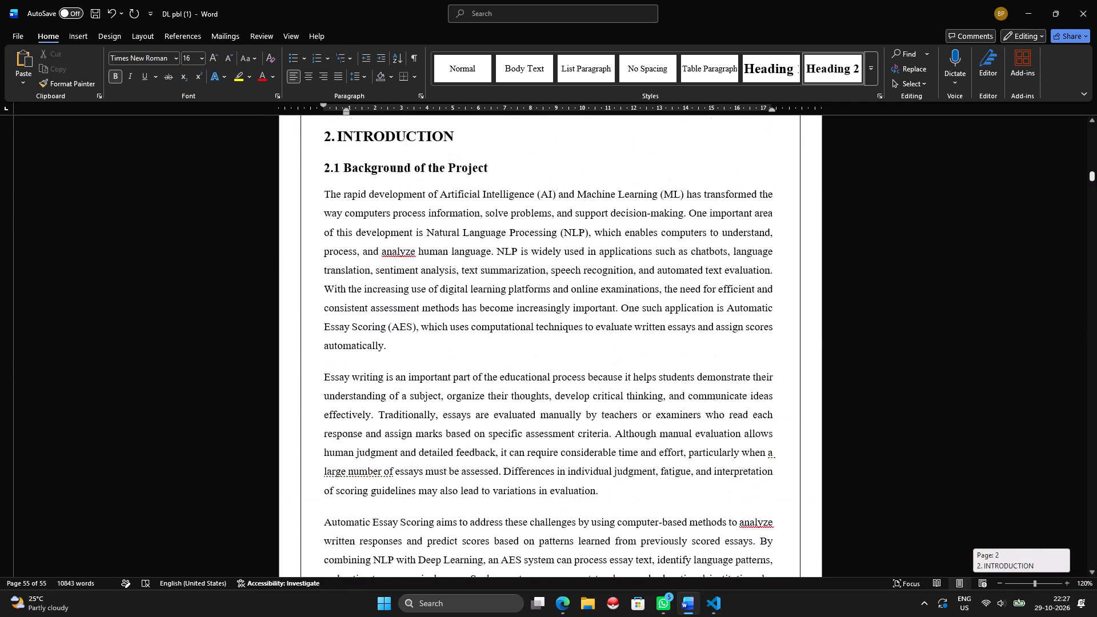
left_click_drag(1096, 174, 1096, 161)
scroll(606, 443, "up", 3)
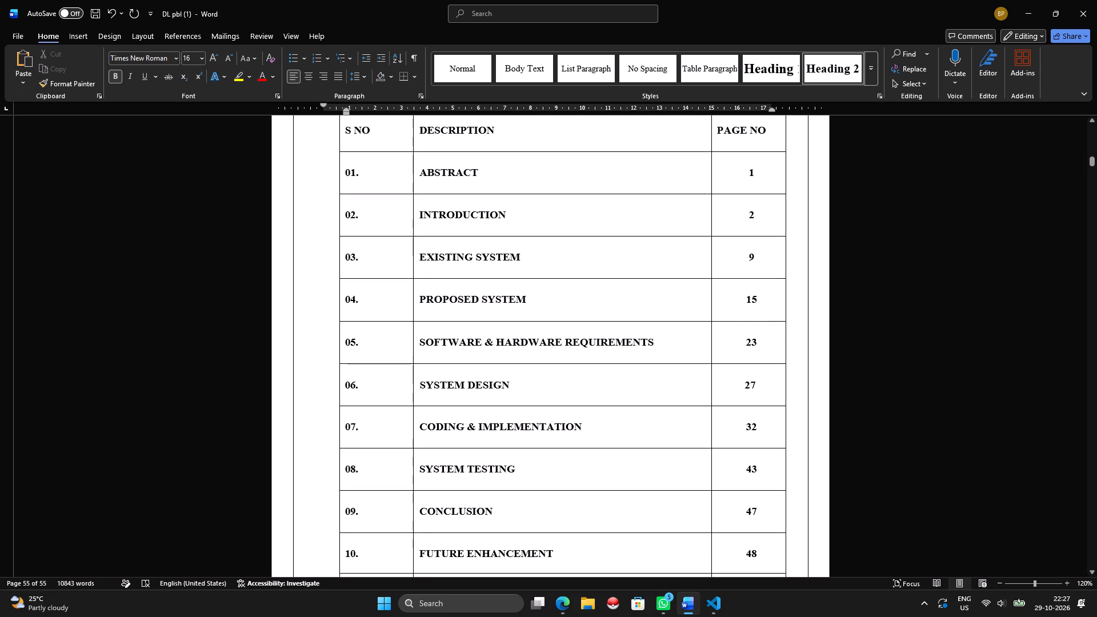
scroll(700, 388, "down", 20)
scroll(700, 388, "down", 19)
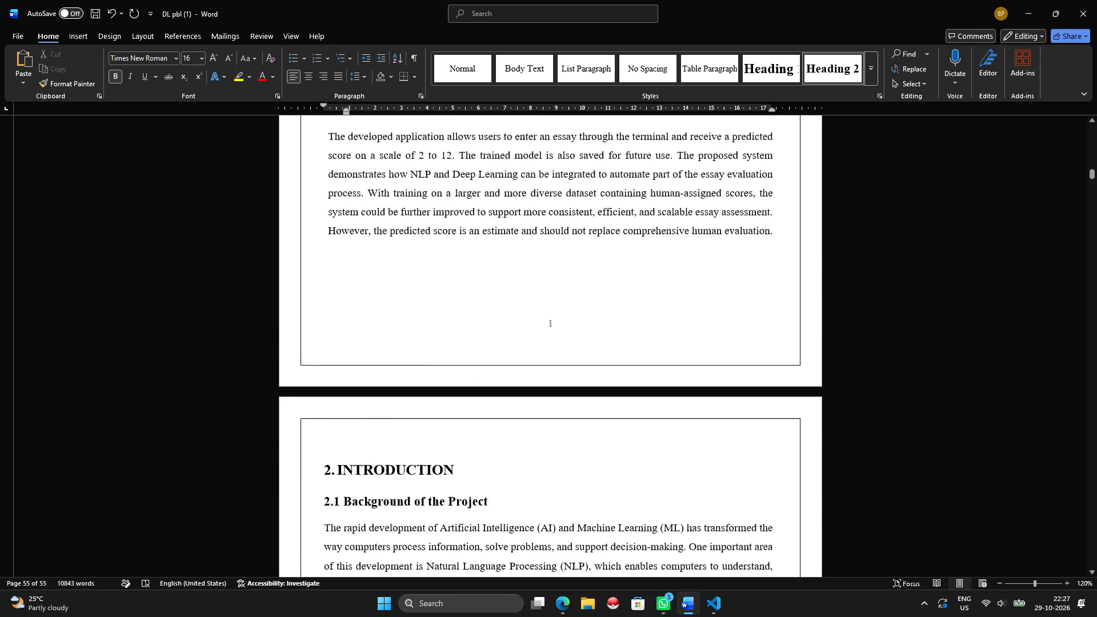
scroll(713, 403, "down", 5)
scroll(712, 409, "down", 20)
scroll(712, 409, "down", 6)
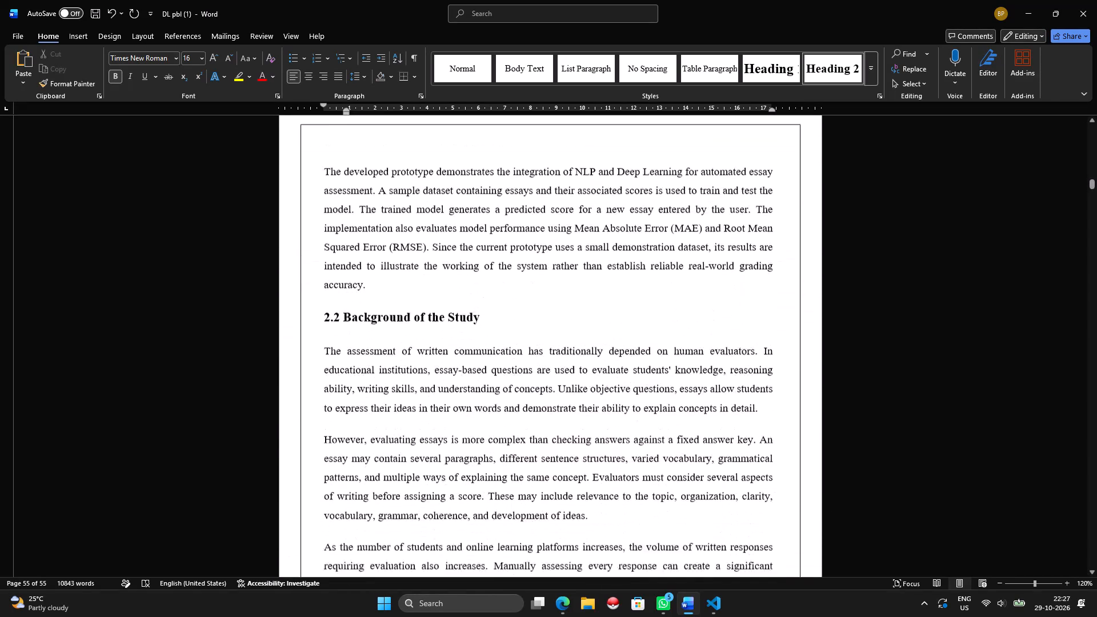
scroll(724, 413, "down", 2)
left_click_drag(1095, 186, 1093, 200)
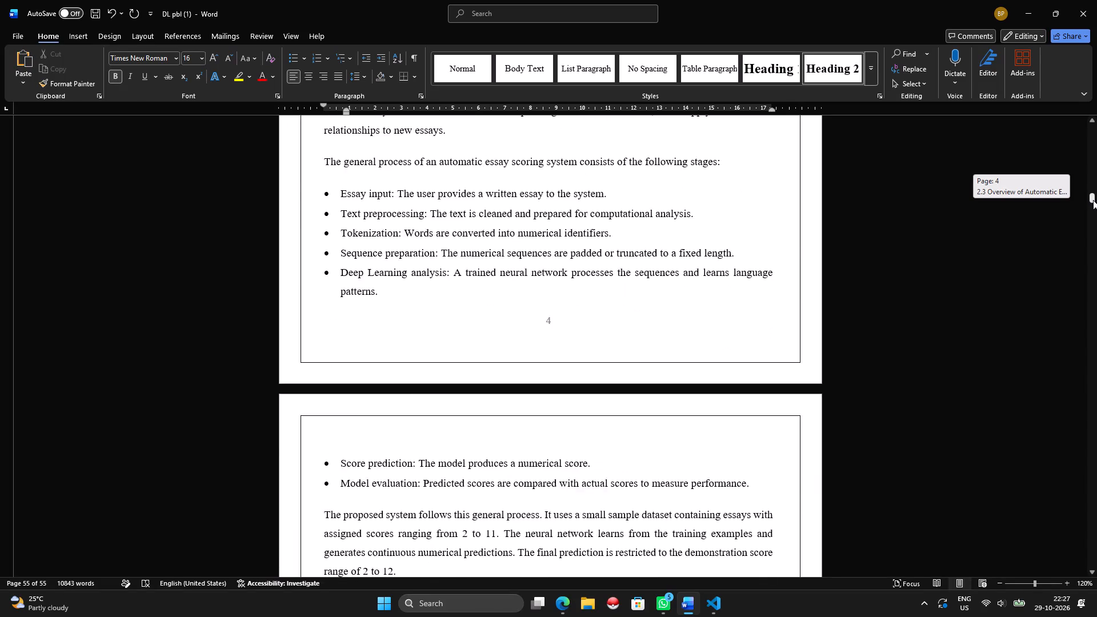
left_click_drag(1093, 200, 1090, 225)
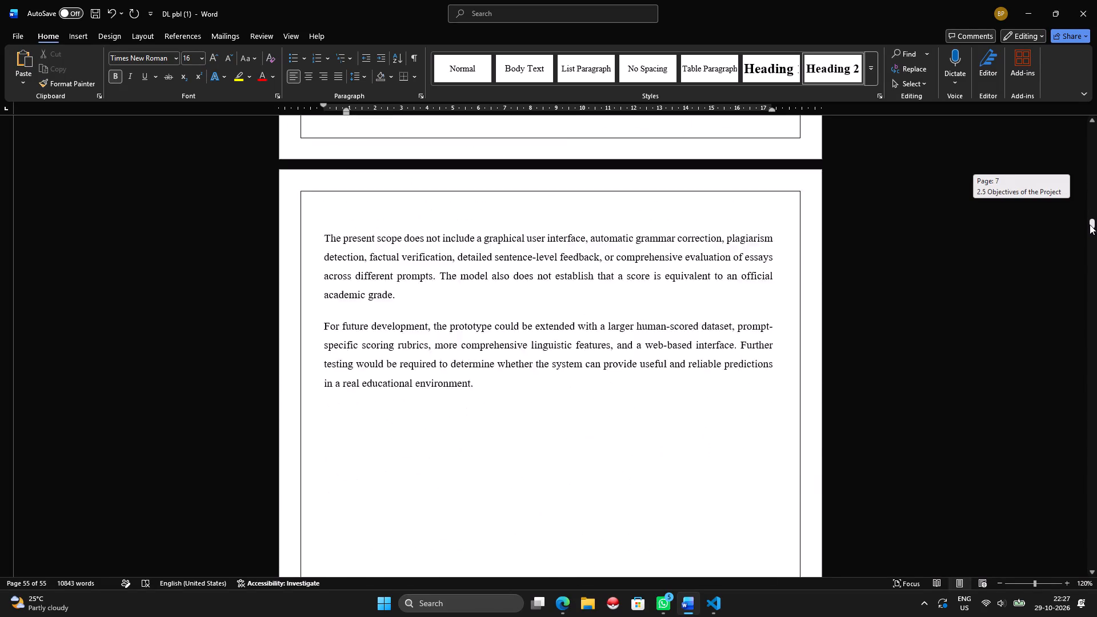
left_click_drag(1090, 225, 1087, 227)
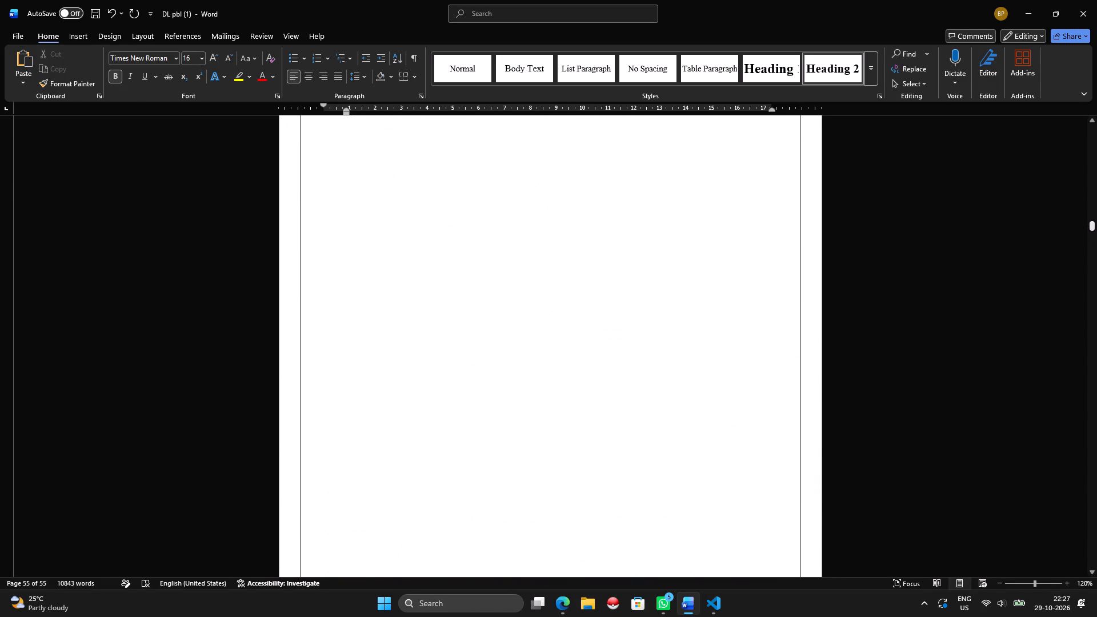
scroll(402, 412, "down", 7)
scroll(533, 394, "down", 2)
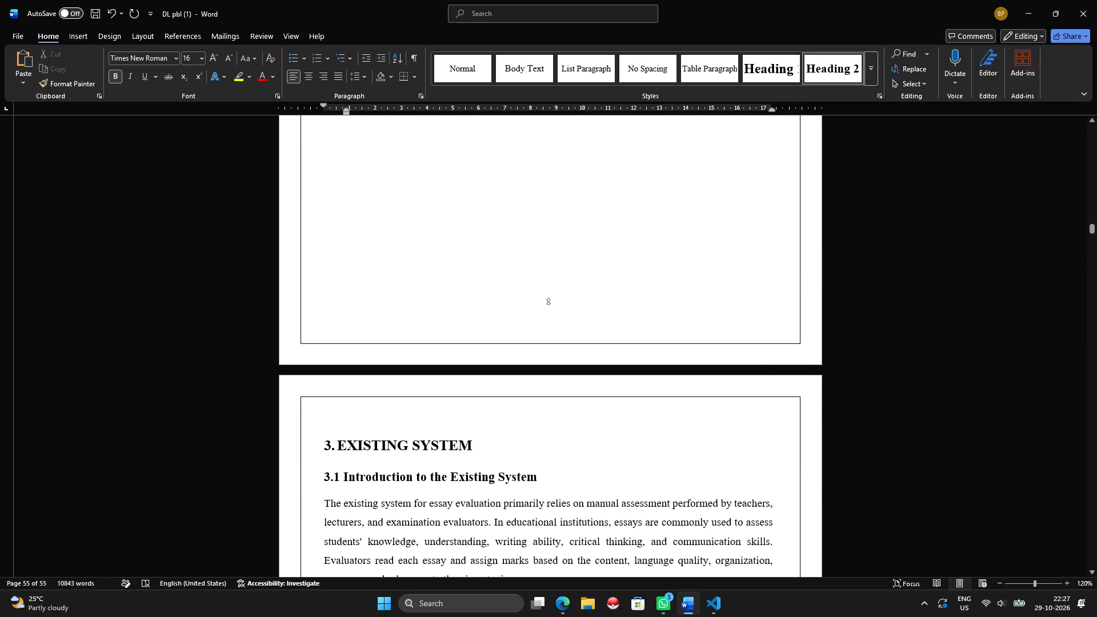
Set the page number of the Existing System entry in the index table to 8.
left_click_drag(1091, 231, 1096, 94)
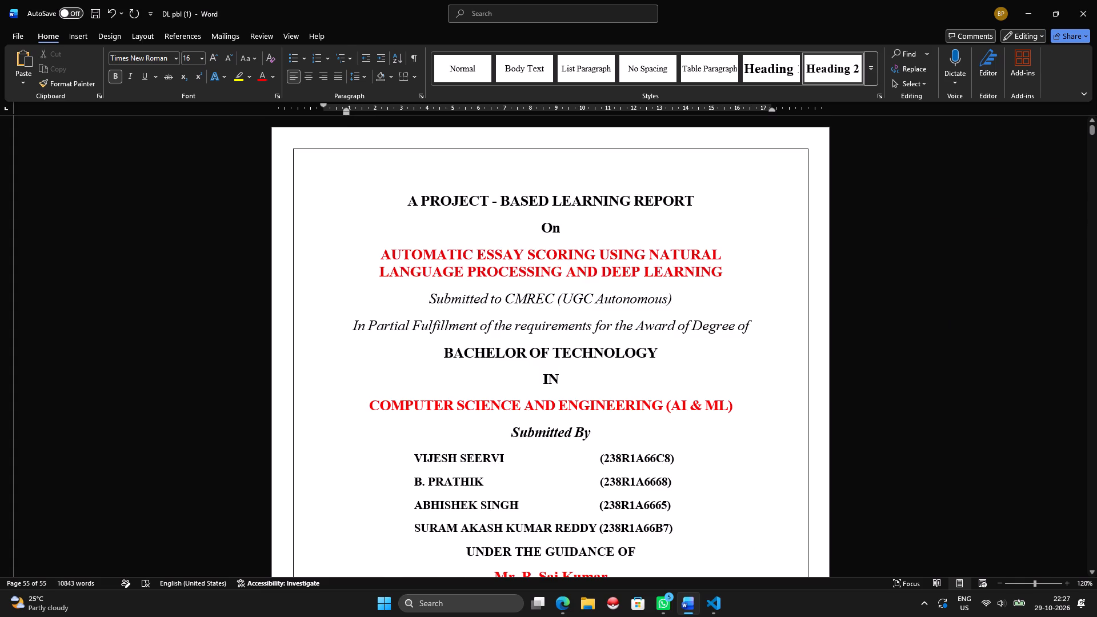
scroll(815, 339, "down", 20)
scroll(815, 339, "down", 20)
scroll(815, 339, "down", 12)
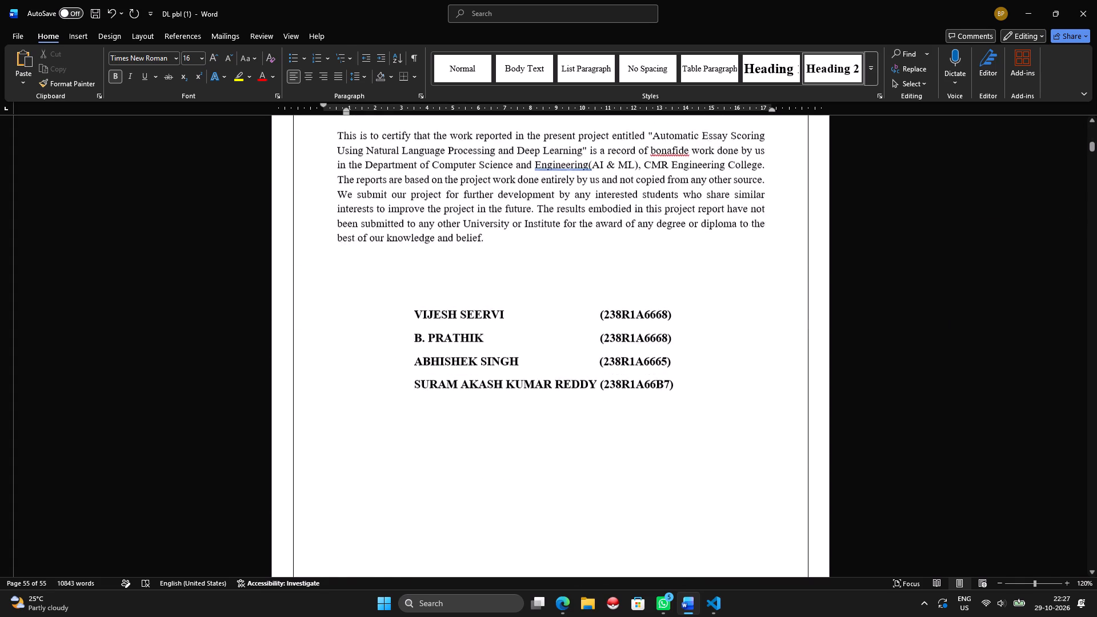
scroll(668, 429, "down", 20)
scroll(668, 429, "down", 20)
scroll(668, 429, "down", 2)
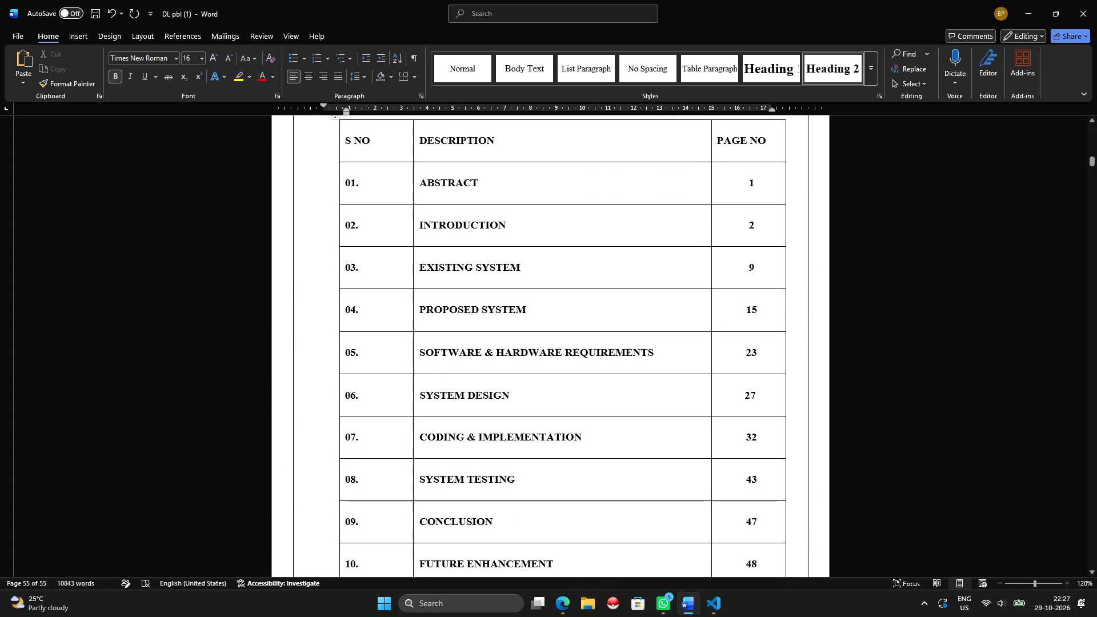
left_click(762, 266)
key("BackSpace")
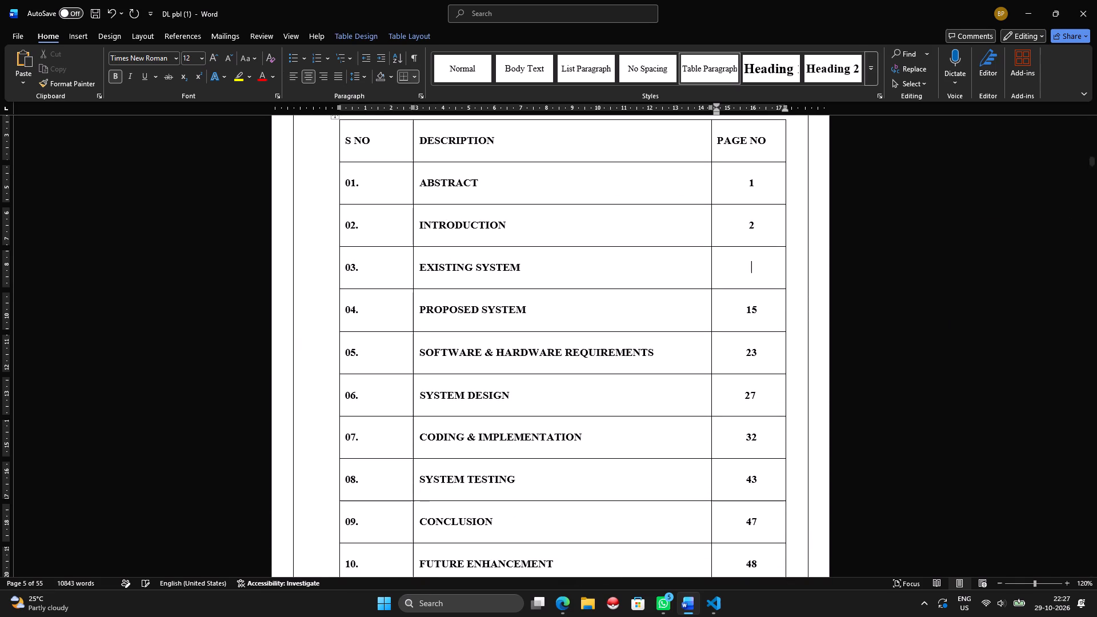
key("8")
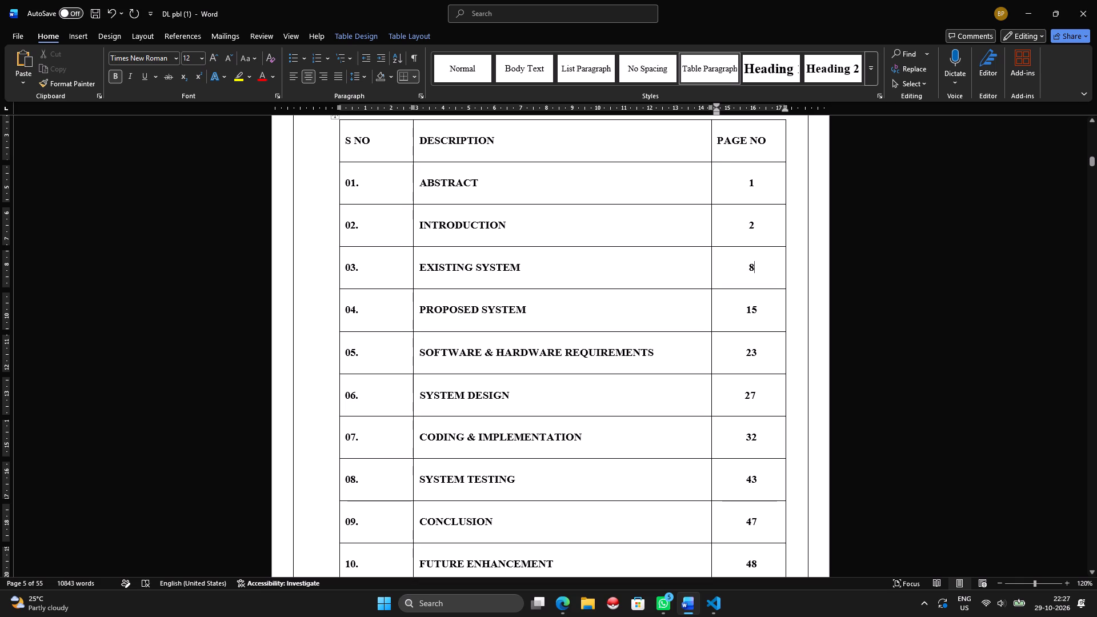
Recheck where the Existing System chapter starts and set its page number in the index table to 9.
left_click(1091, 160)
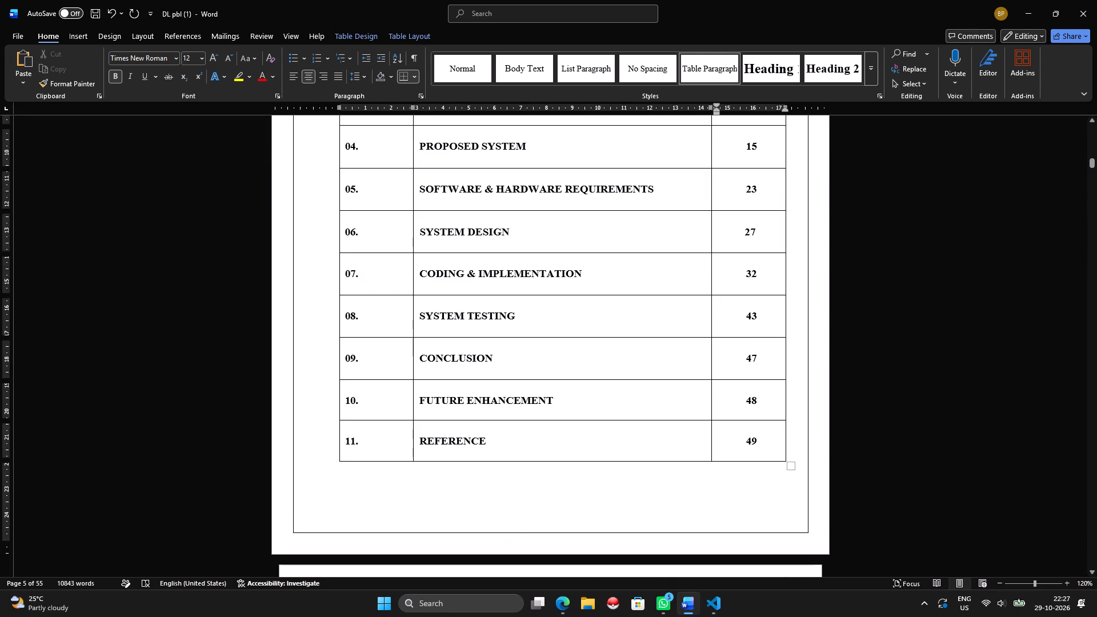
scroll(517, 377, "up", 4)
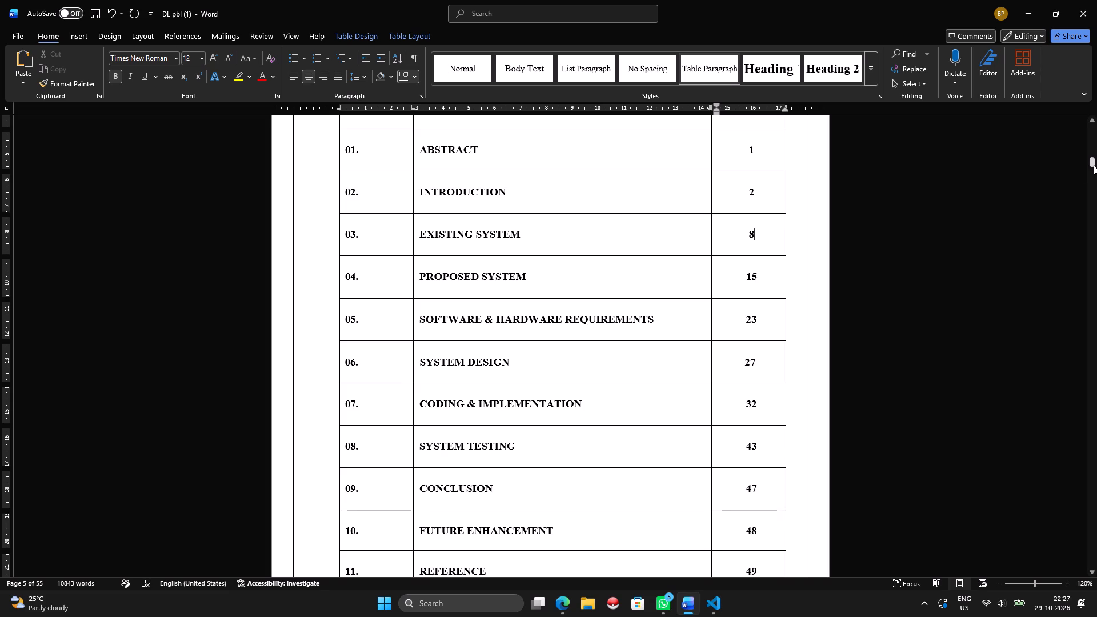
left_click_drag(1094, 165, 1096, 231)
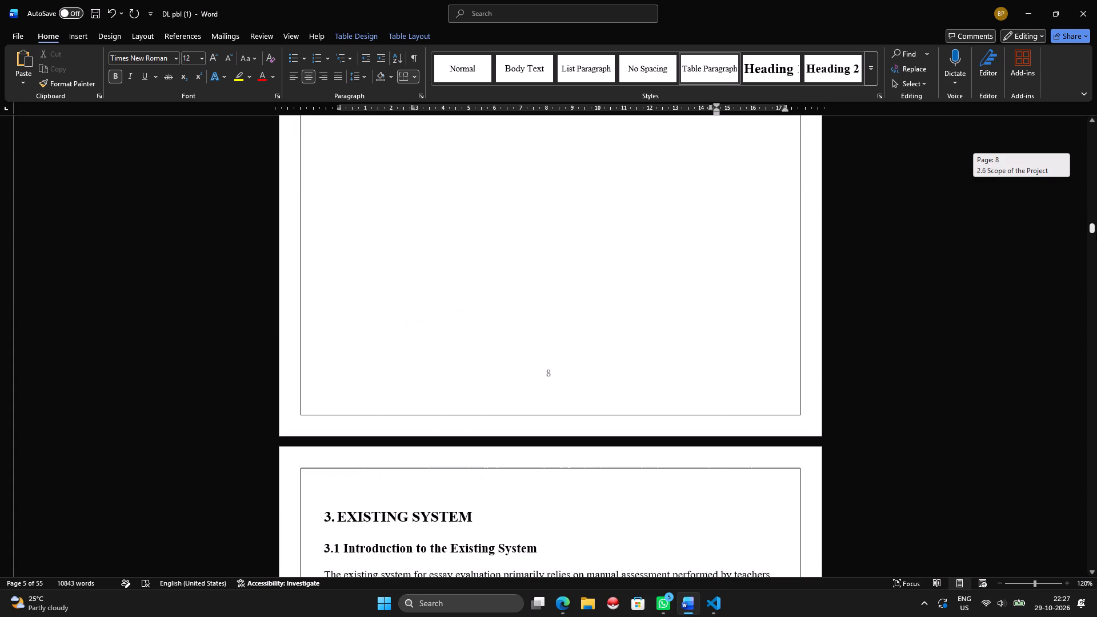
left_click_drag(1096, 231, 1096, 219)
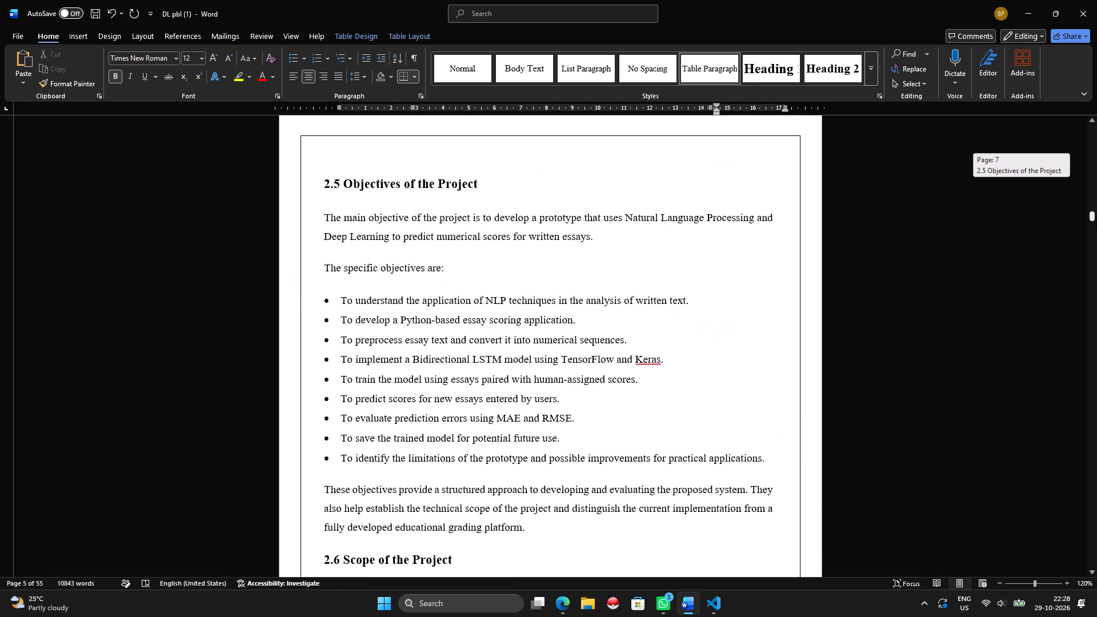
left_click_drag(1096, 219, 1096, 242)
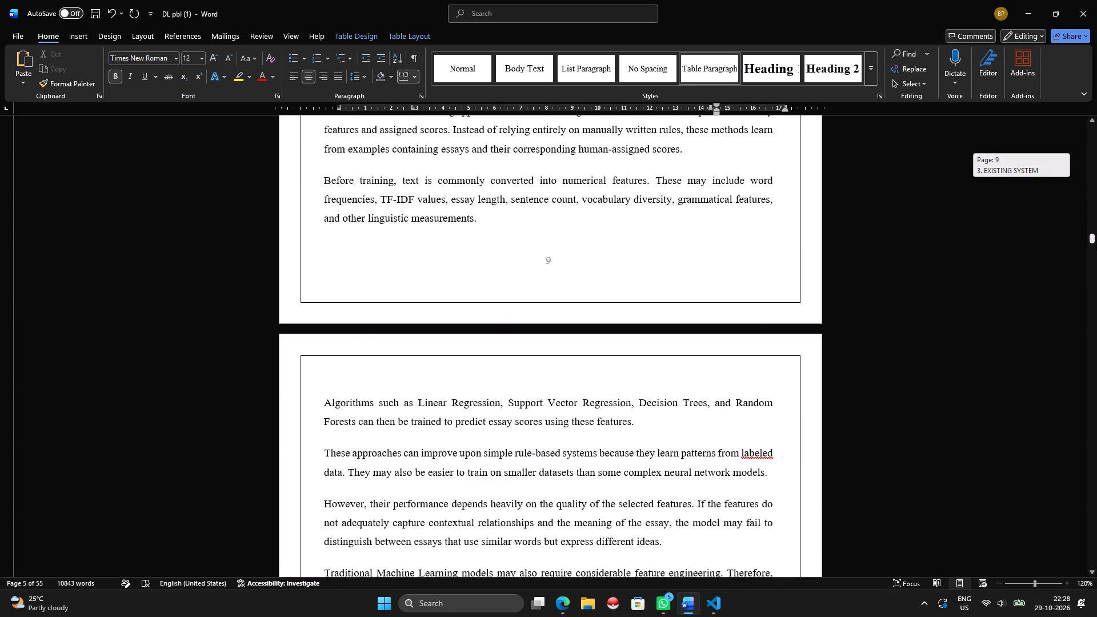
left_click_drag(1096, 242, 1084, 159)
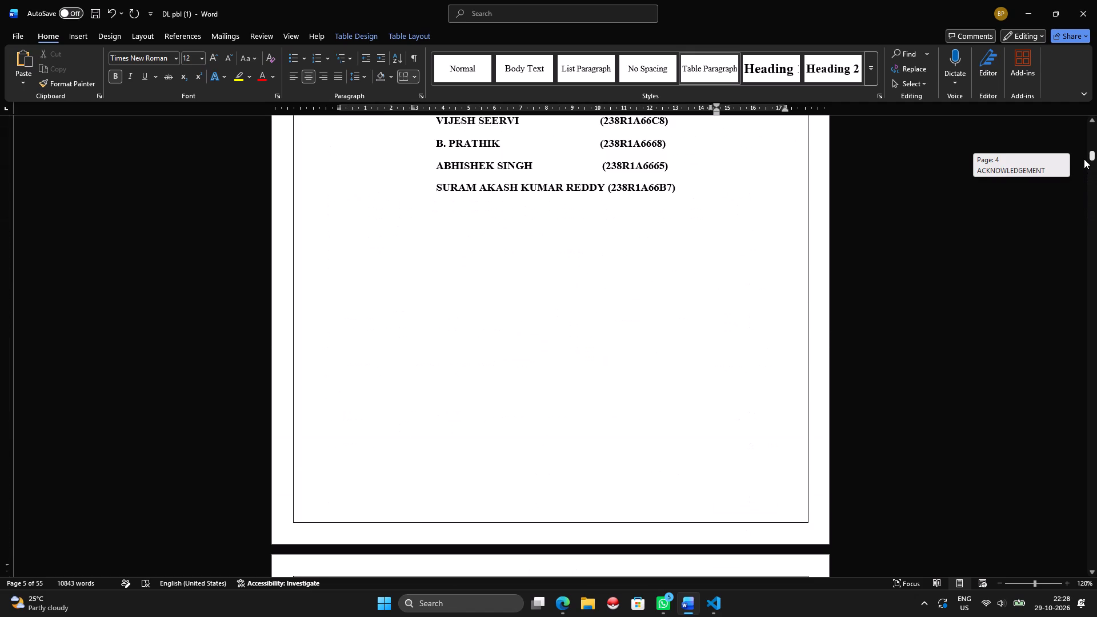
left_click_drag(1084, 159, 1086, 165)
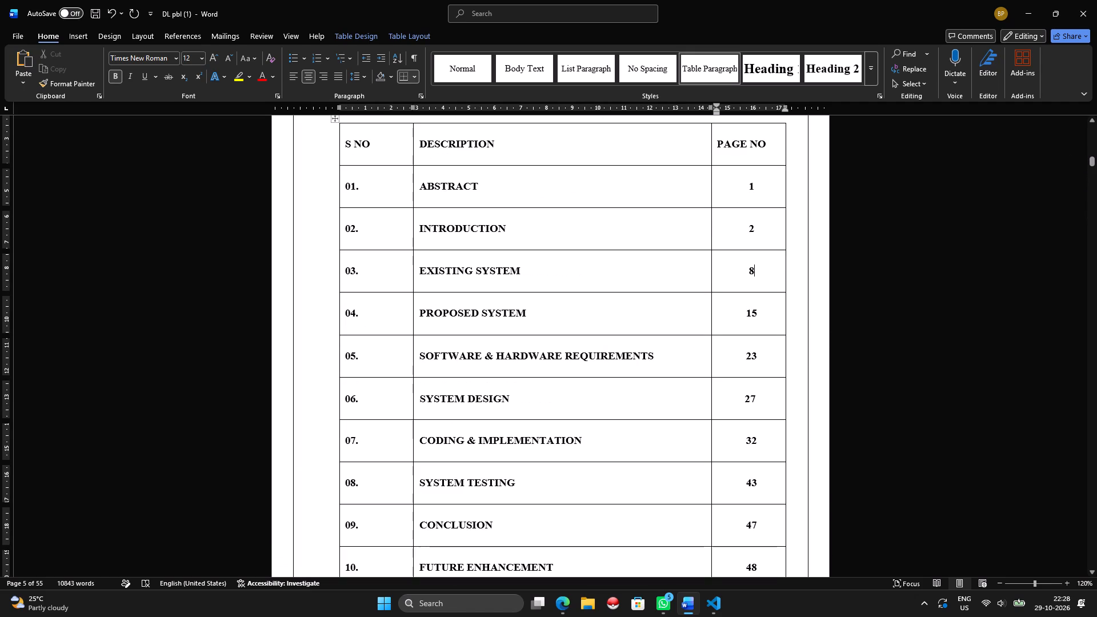
key("BackSpace")
key("9")
Set the page number of the Proposed System entry in the index table to 14.
left_click(1092, 160)
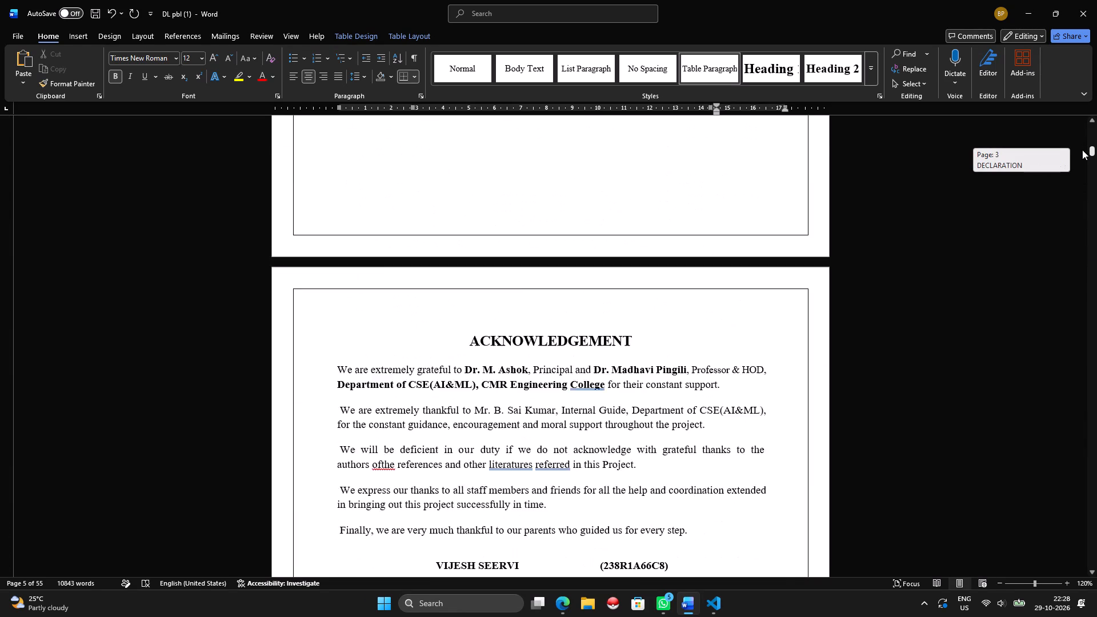
scroll(762, 354, "down", 1)
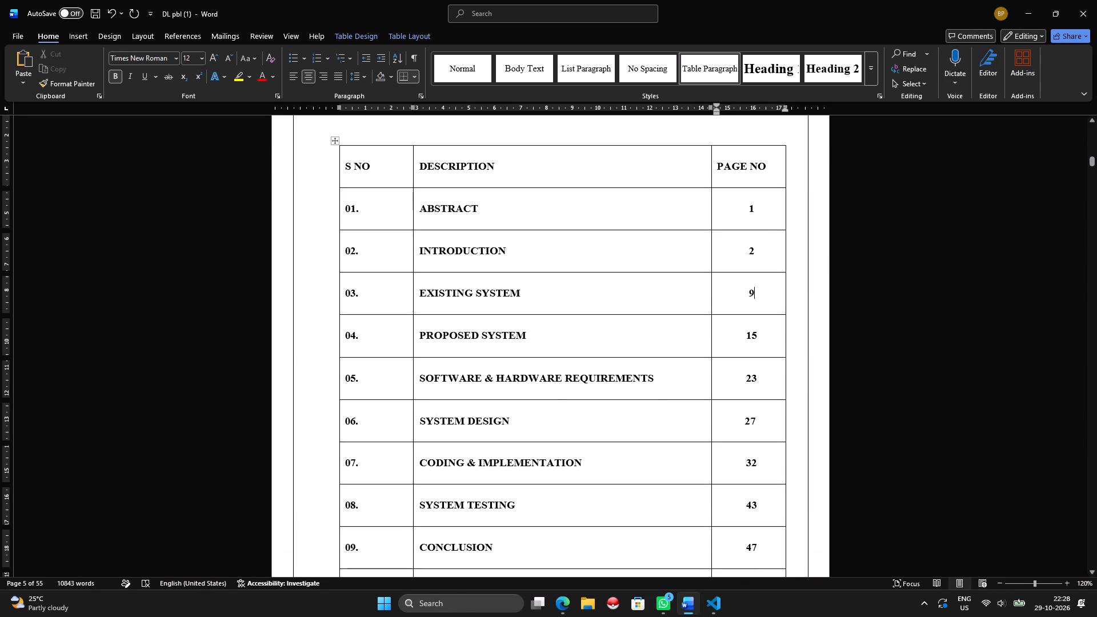
left_click(760, 339)
key("BackSpace")
key("4")
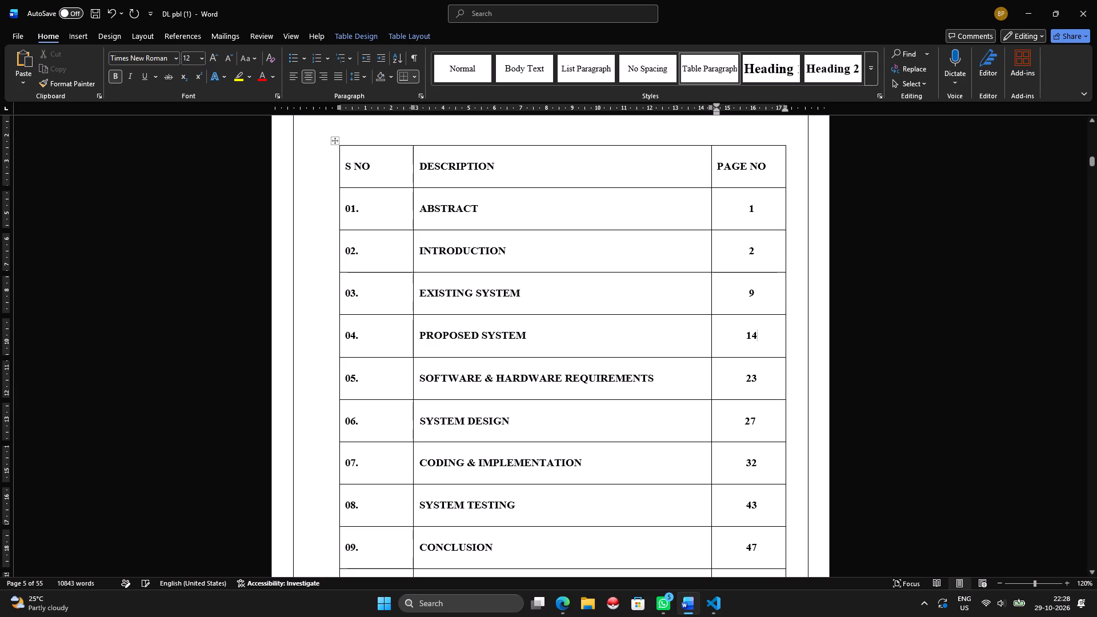
Find where the Software & Hardware Requirements chapter starts and set its page number in the index table to 21.
left_click(1094, 163)
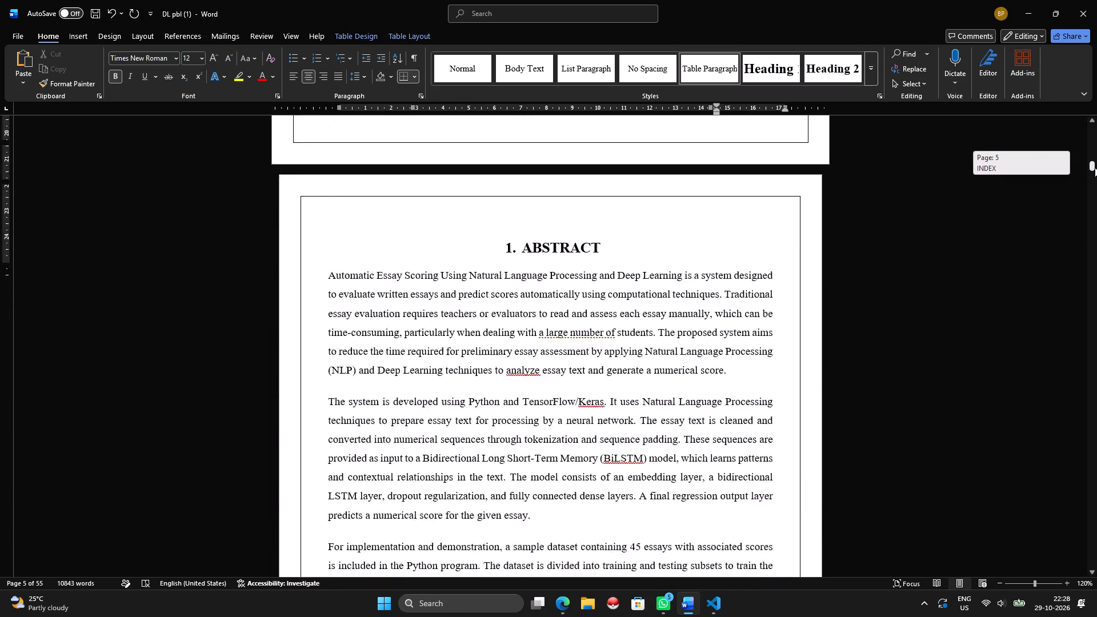
scroll(420, 347, "up", 2)
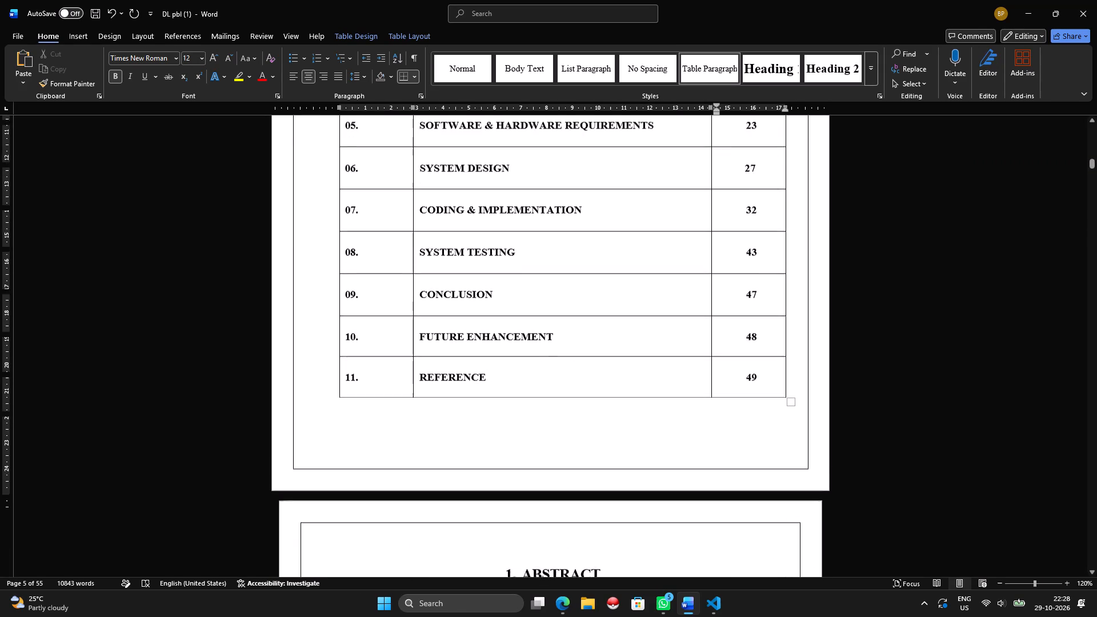
scroll(420, 347, "up", 3)
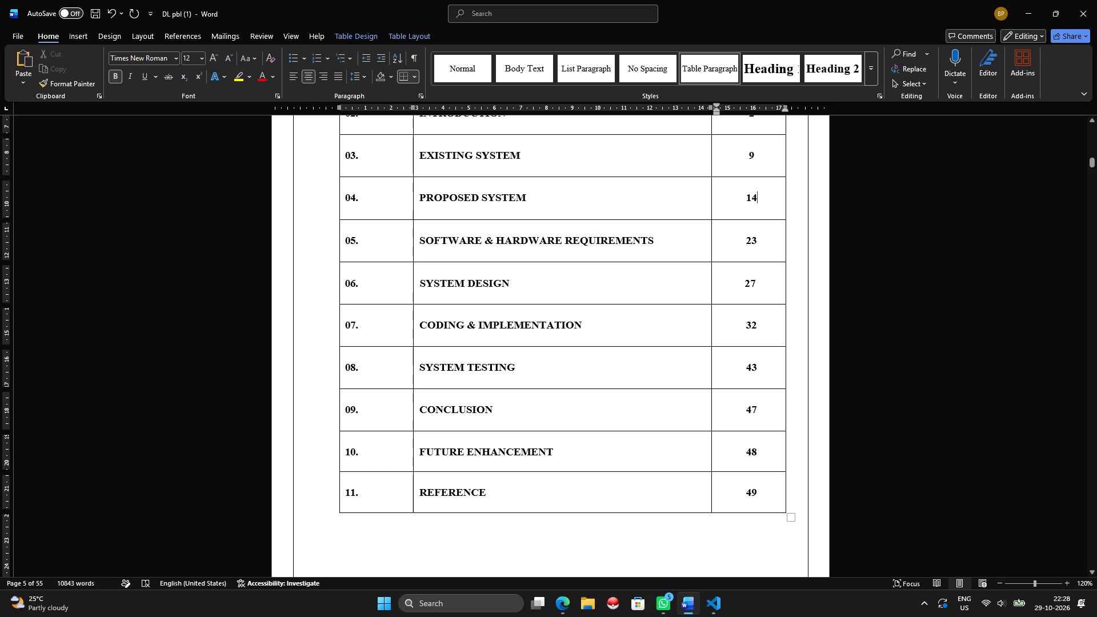
left_click_drag(1090, 164, 1096, 235)
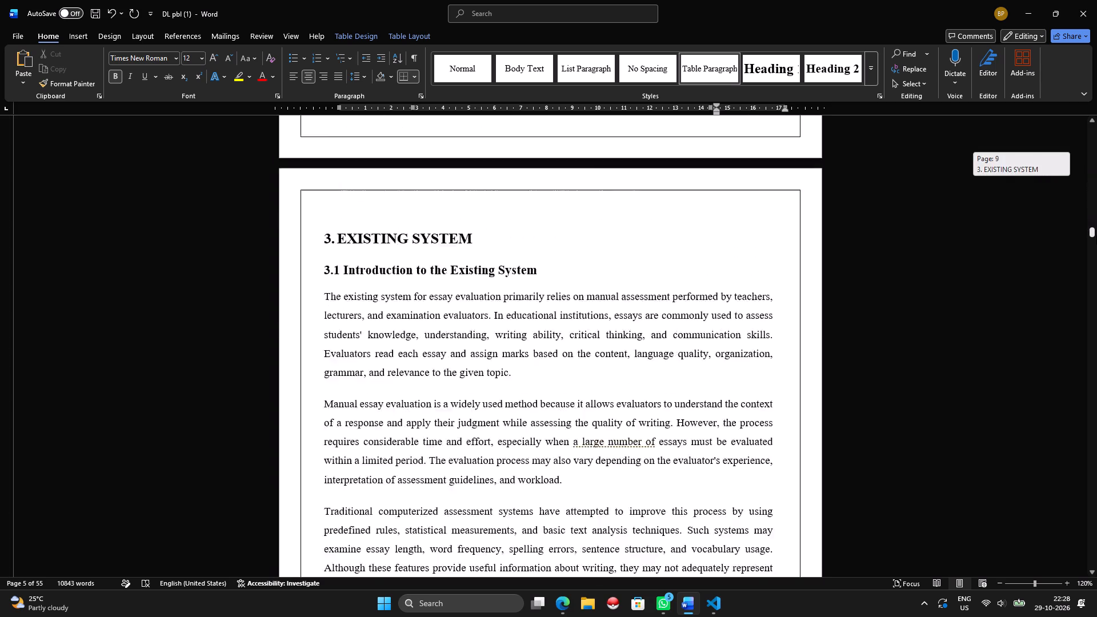
left_click_drag(1096, 235, 1096, 312)
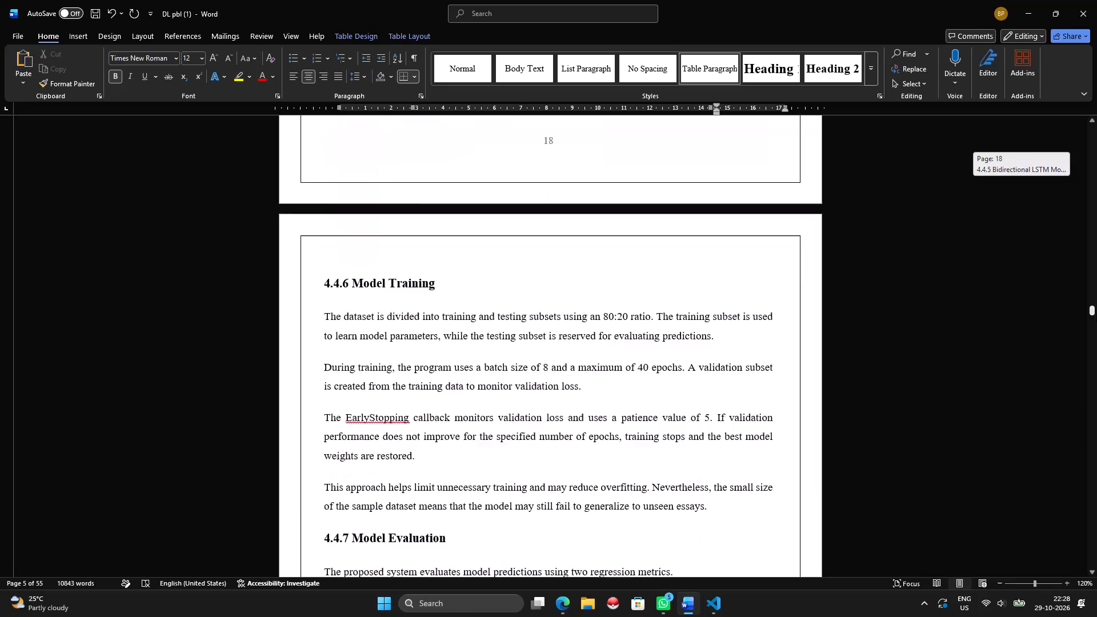
left_click_drag(1096, 312, 1095, 334)
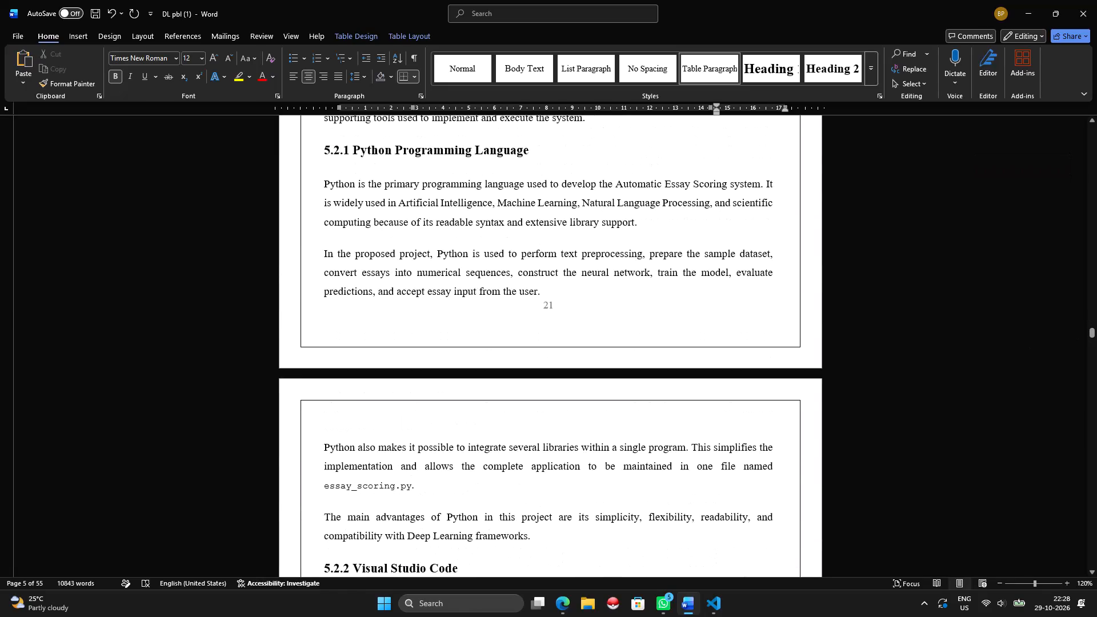
scroll(515, 416, "up", 17)
scroll(534, 402, "down", 6)
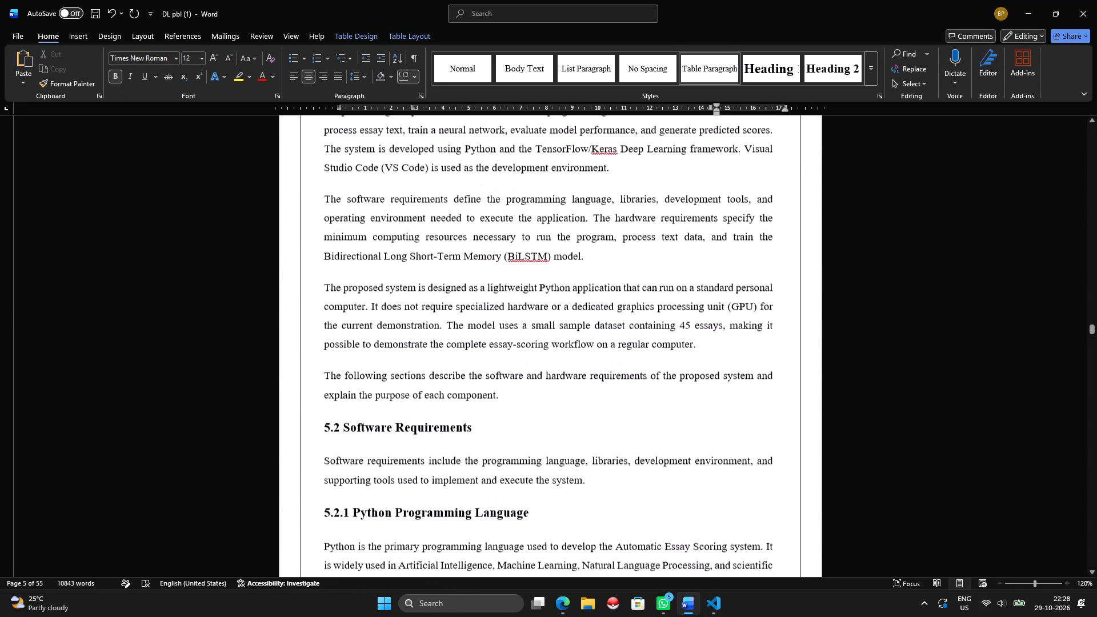
scroll(559, 408, "down", 8)
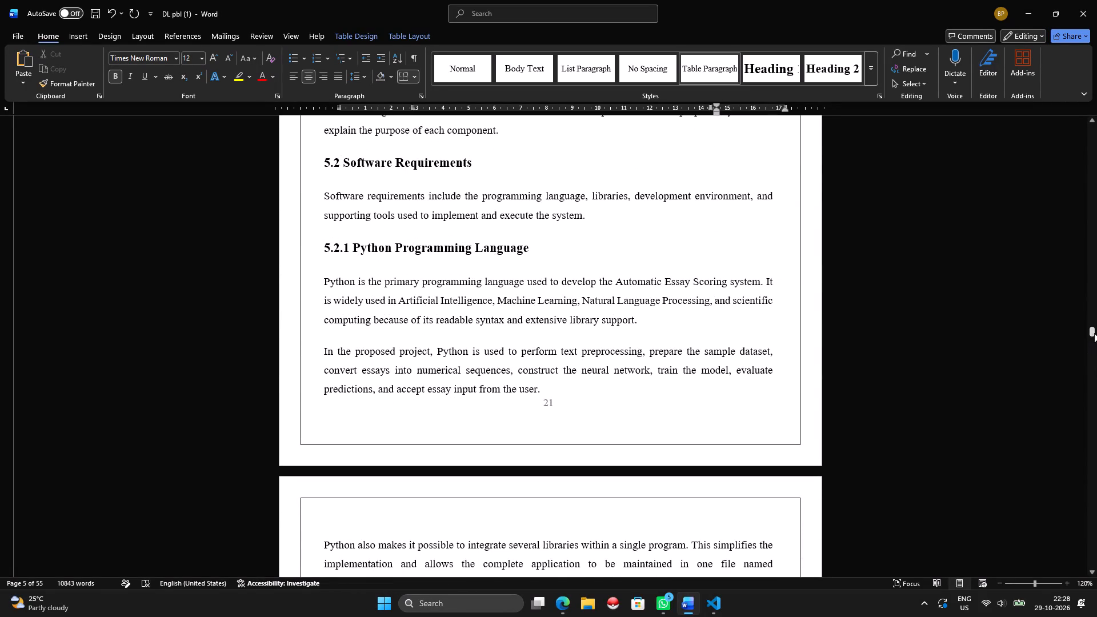
left_click_drag(1094, 333, 1096, 165)
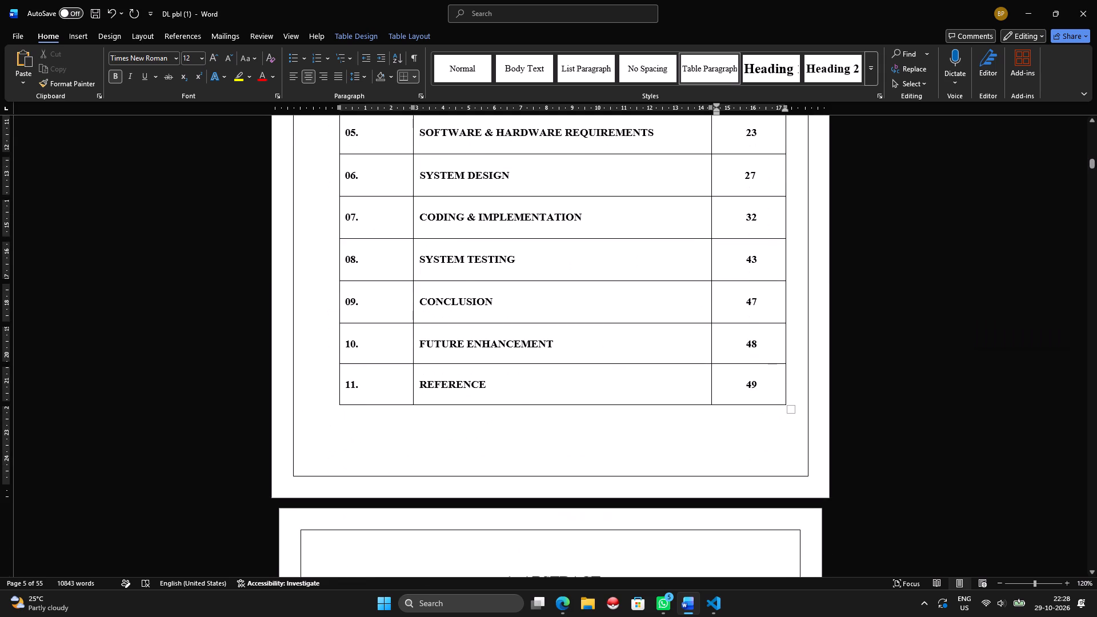
scroll(604, 344, "up", 4)
left_click(754, 261)
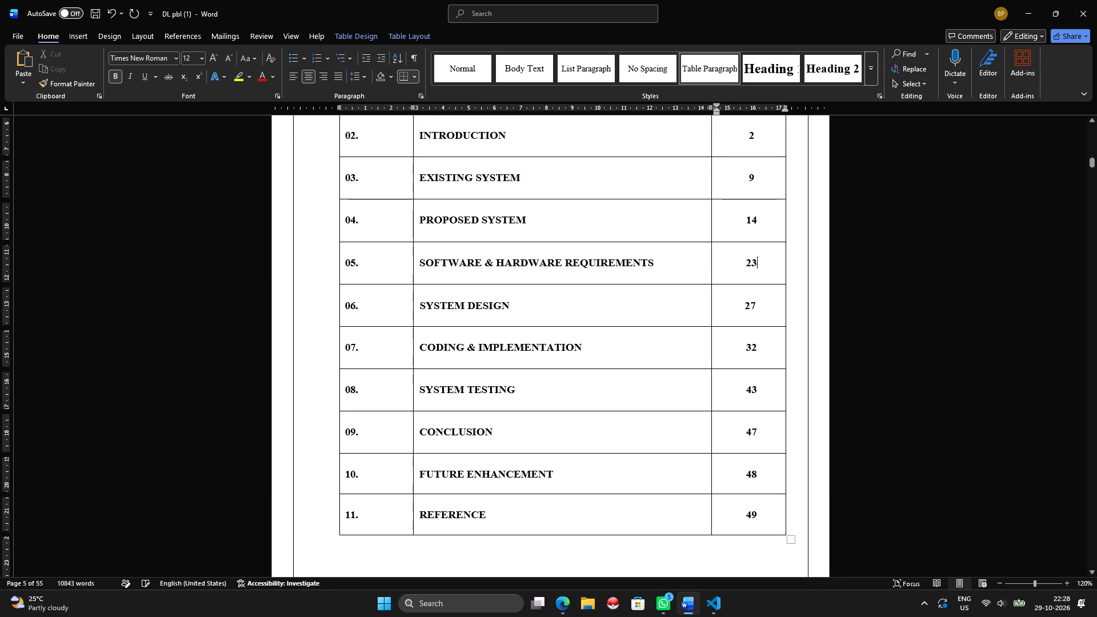
key("BackSpace")
key("1")
Check the starting page of the System Design chapter against its page number in the index table.
left_click_drag(1095, 165, 1096, 300)
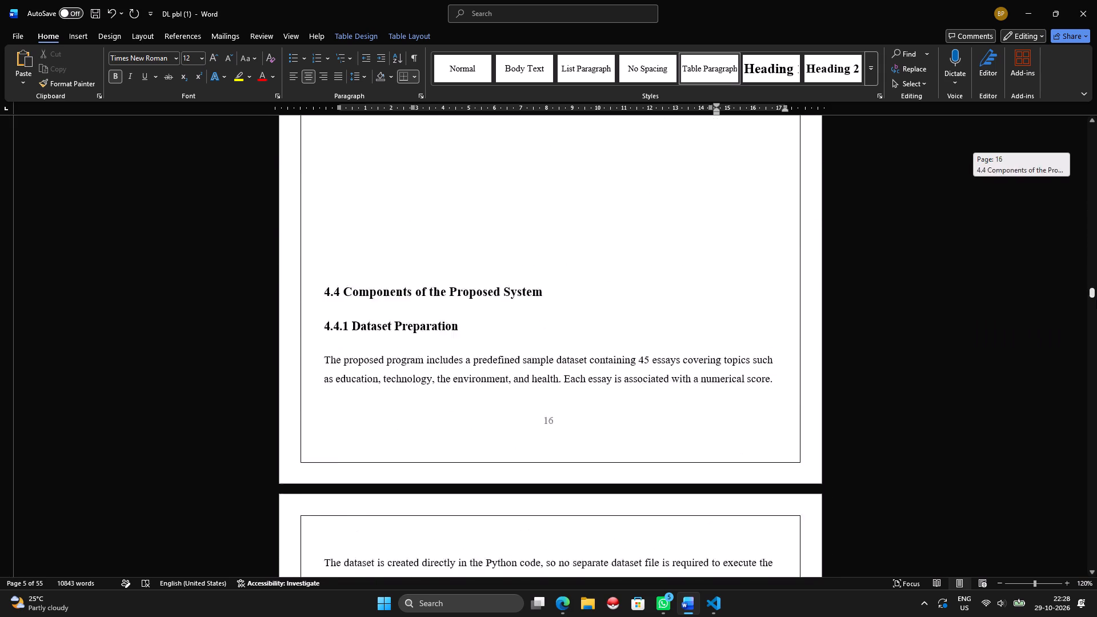
left_click_drag(1096, 300, 1096, 360)
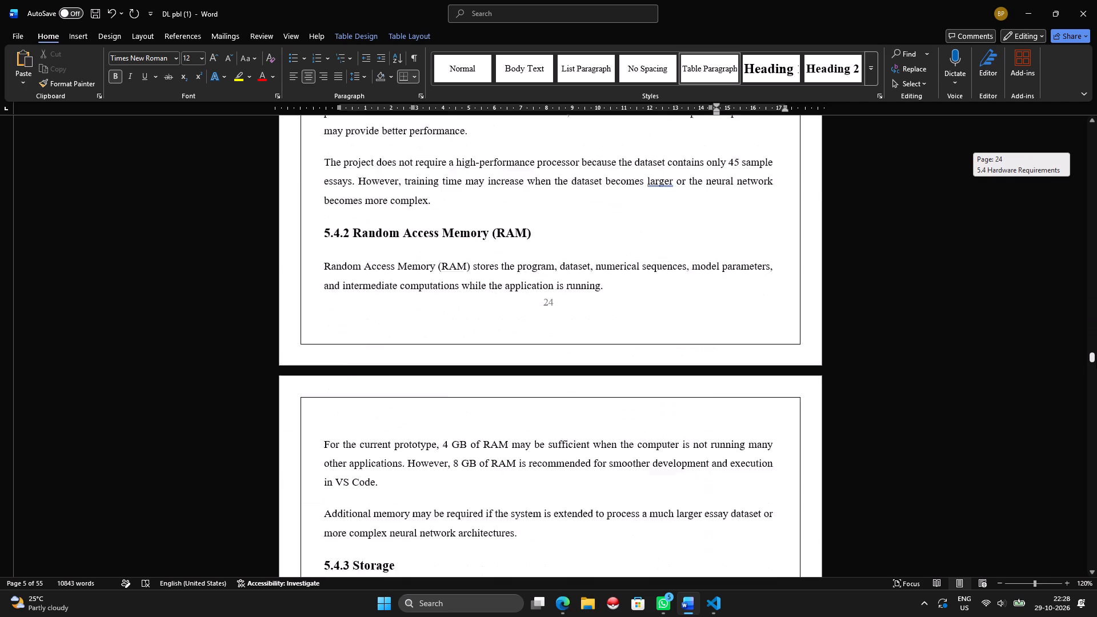
left_click_drag(1096, 360, 1093, 378)
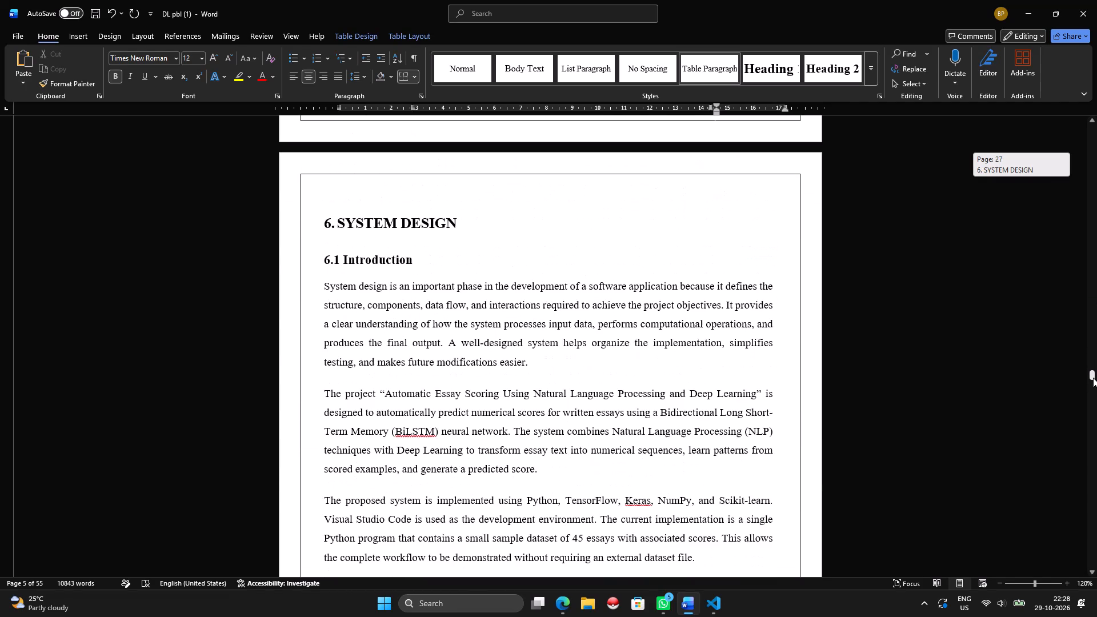
left_click_drag(1093, 378, 1092, 378)
scroll(402, 429, "down", 9)
scroll(522, 427, "up", 1)
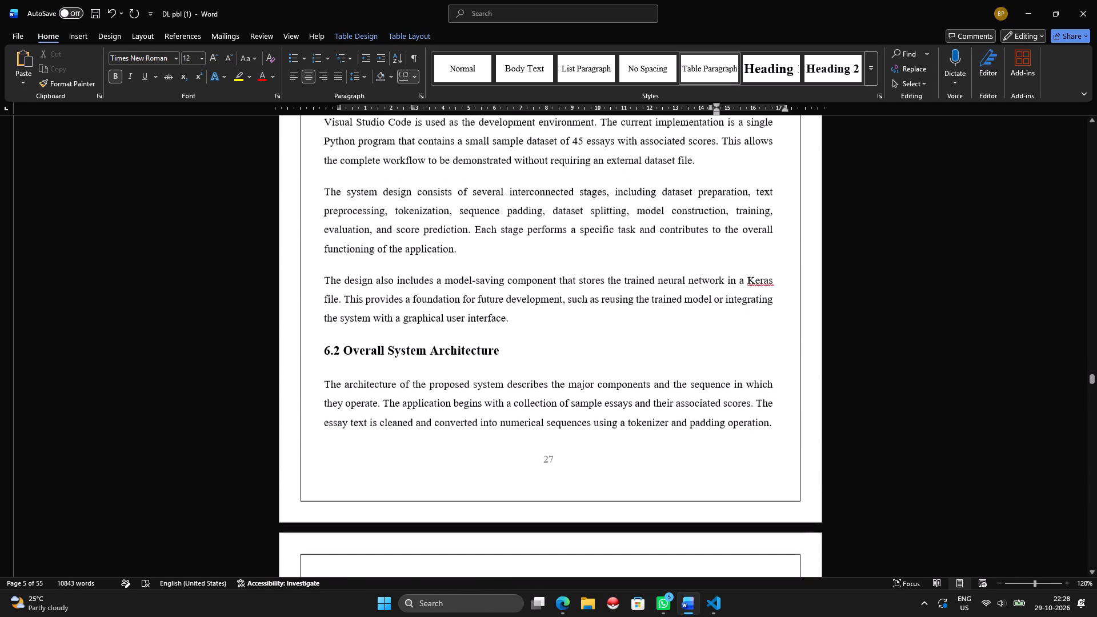
scroll(522, 427, "up", 4)
left_click_drag(1091, 376, 1086, 223)
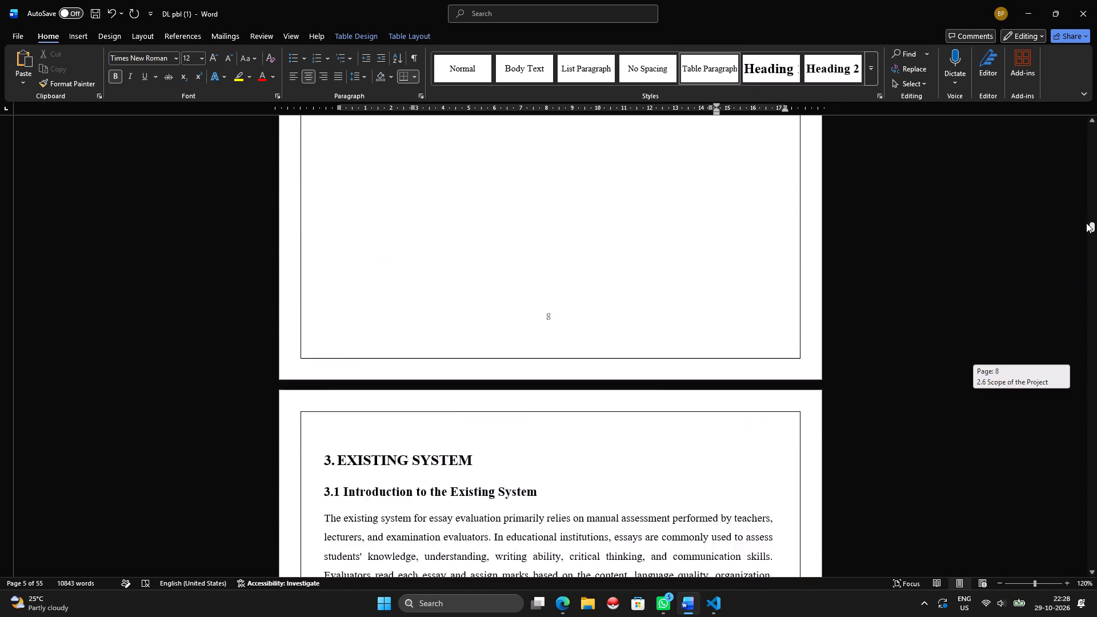
left_click_drag(1086, 223, 1096, 163)
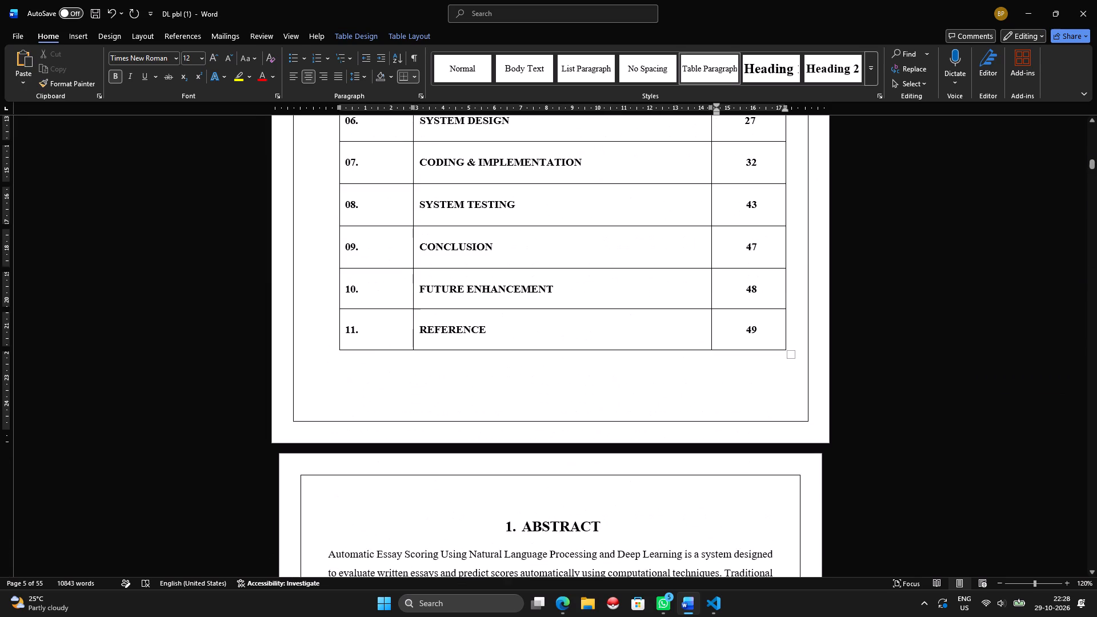
scroll(471, 358, "up", 3)
scroll(656, 307, "up", 1)
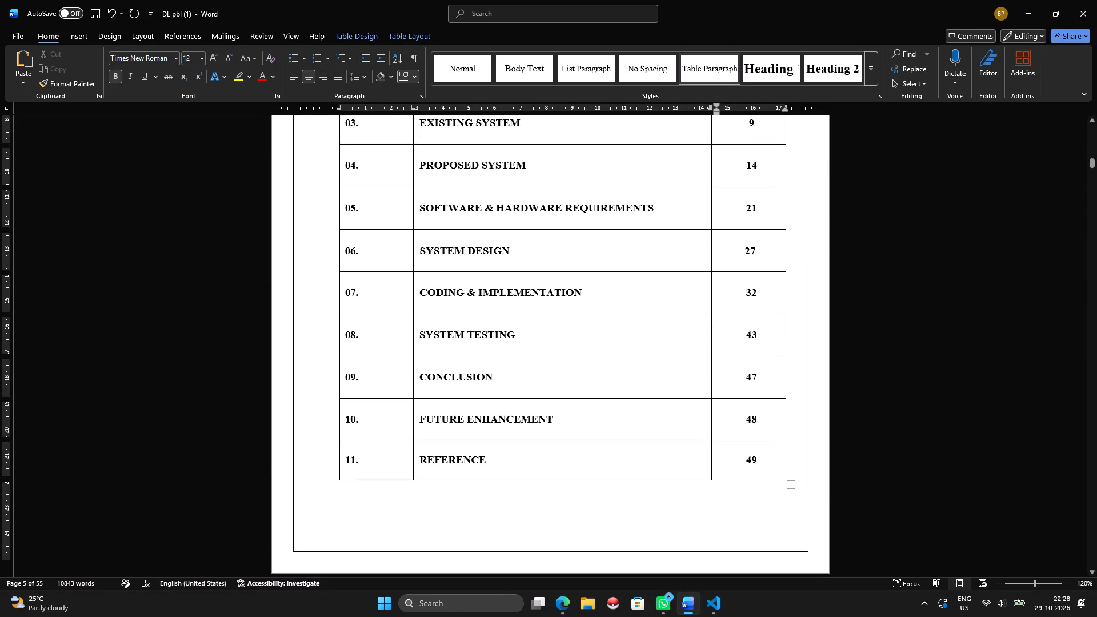
Check the starting page of the Coding and Implementation chapter against its page number in the index table.
left_click_drag(1092, 160, 1096, 202)
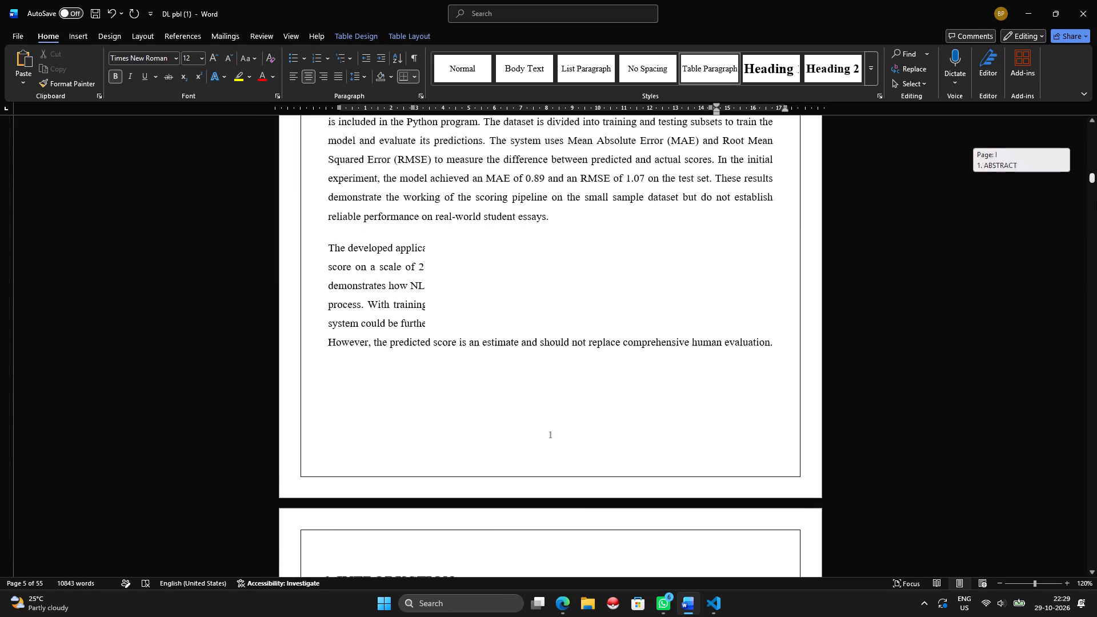
left_click_drag(1096, 202, 1096, 456)
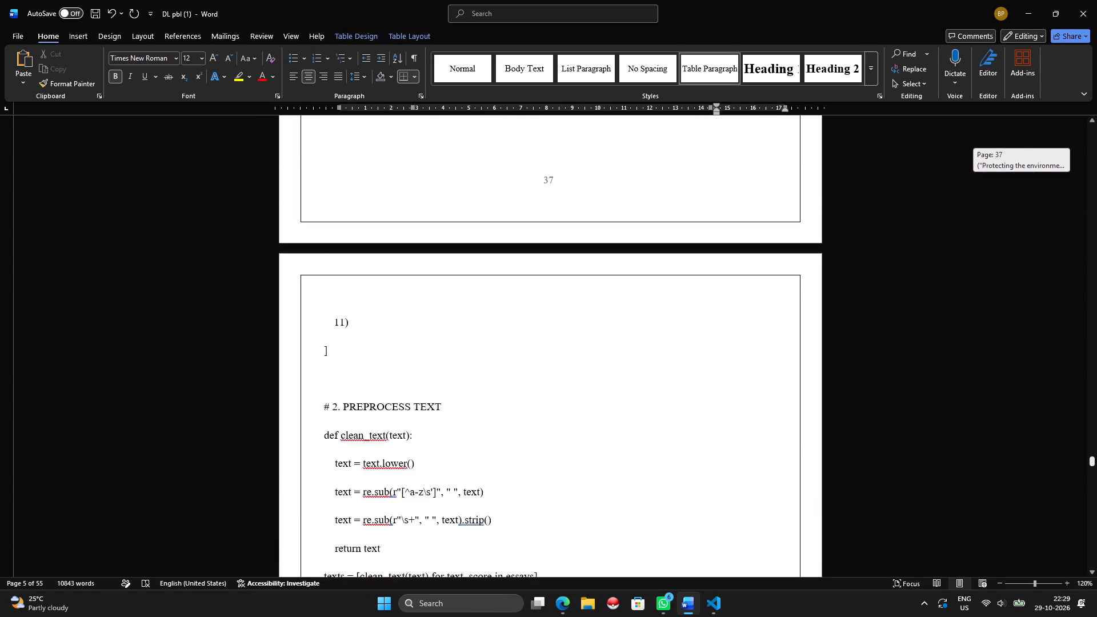
left_click_drag(1096, 456, 1095, 420)
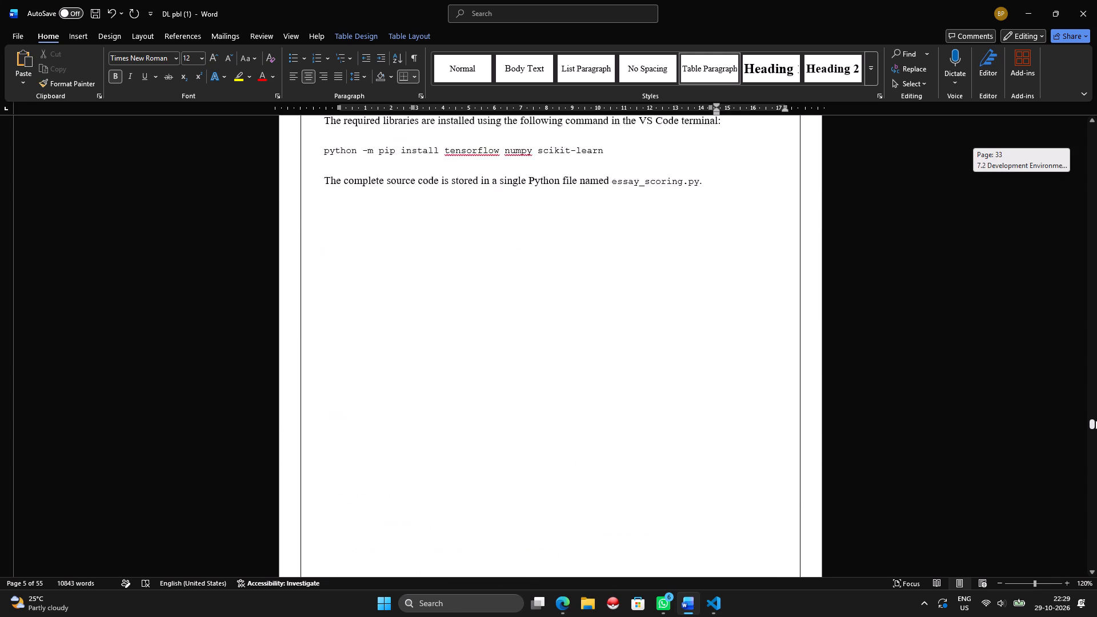
left_click_drag(1095, 420, 1096, 416)
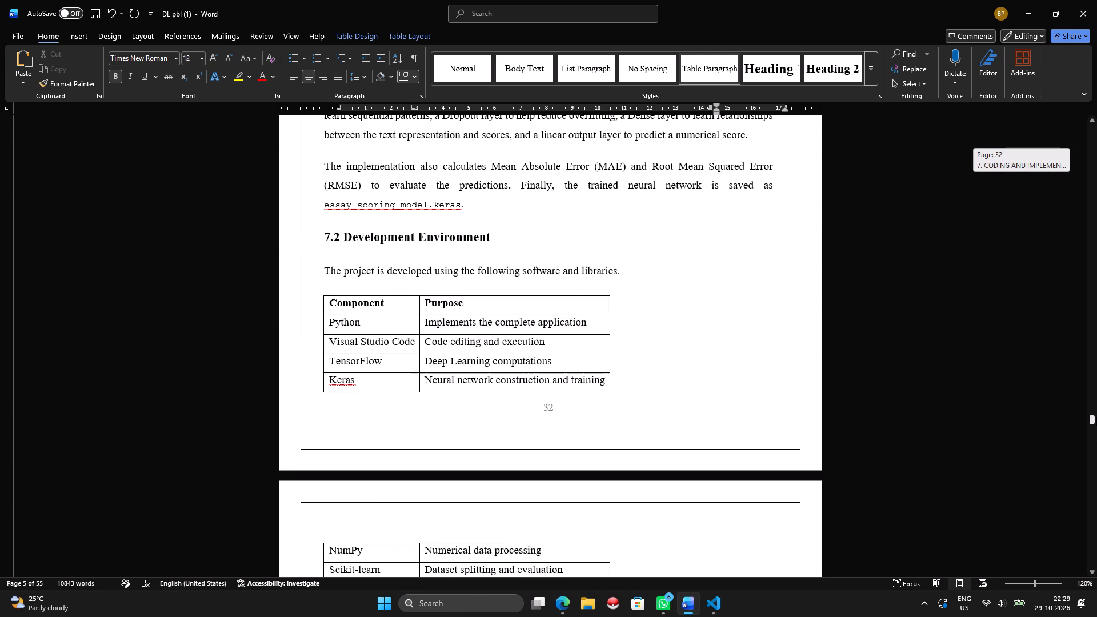
left_click_drag(1096, 416, 1095, 411)
scroll(446, 421, "down", 10)
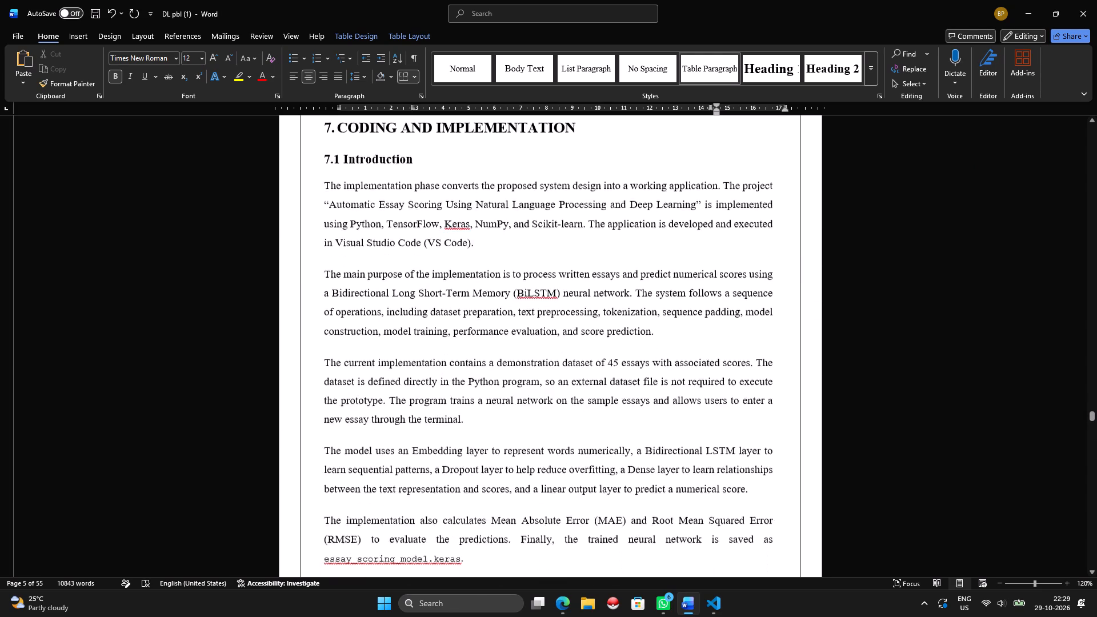
scroll(486, 412, "down", 3)
scroll(756, 462, "down", 1)
left_click_drag(1092, 414, 1075, 291)
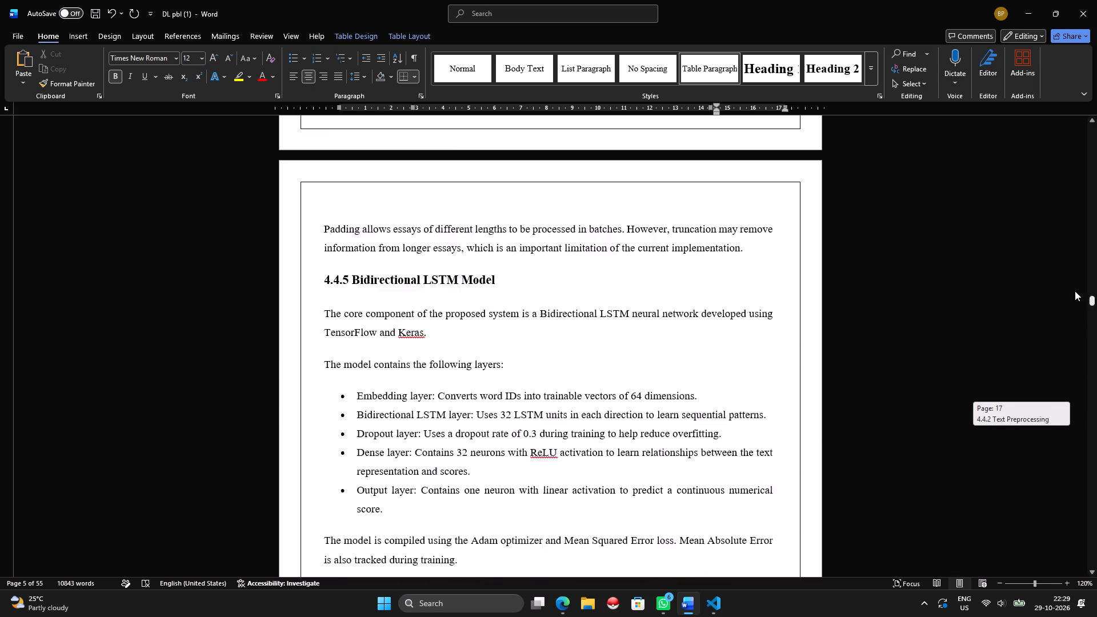
left_click_drag(1075, 291, 1073, 153)
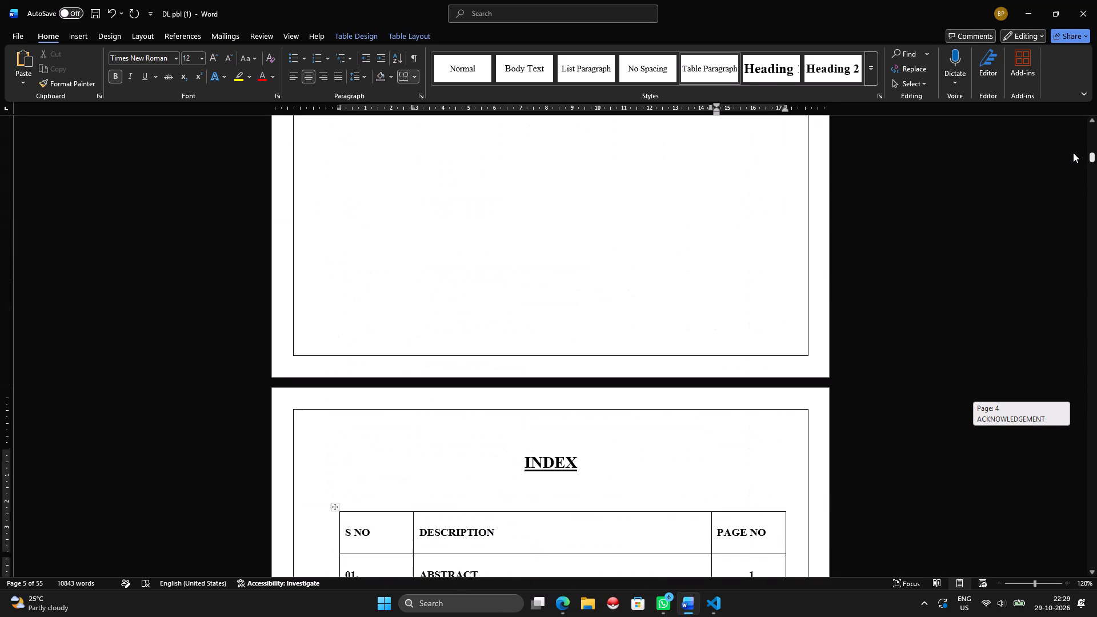
left_click_drag(1073, 153, 1074, 156)
scroll(687, 312, "down", 5)
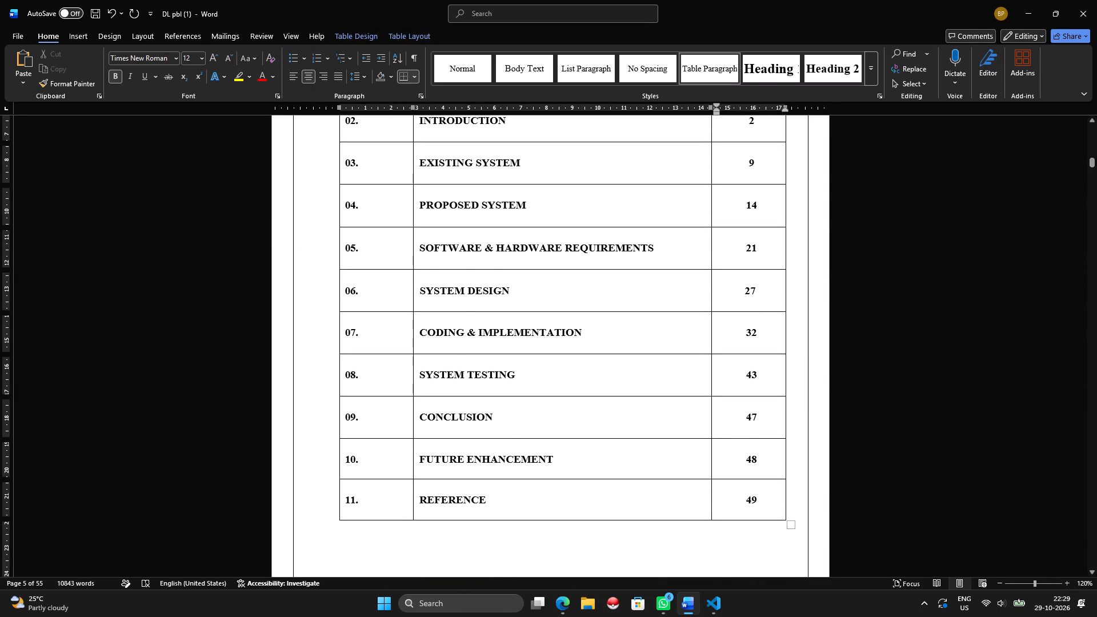
Find the pages where the System Testing, Conclusion and Future Enhancements chapters start, for comparison with the index table.
left_click_drag(1090, 157, 1091, 267)
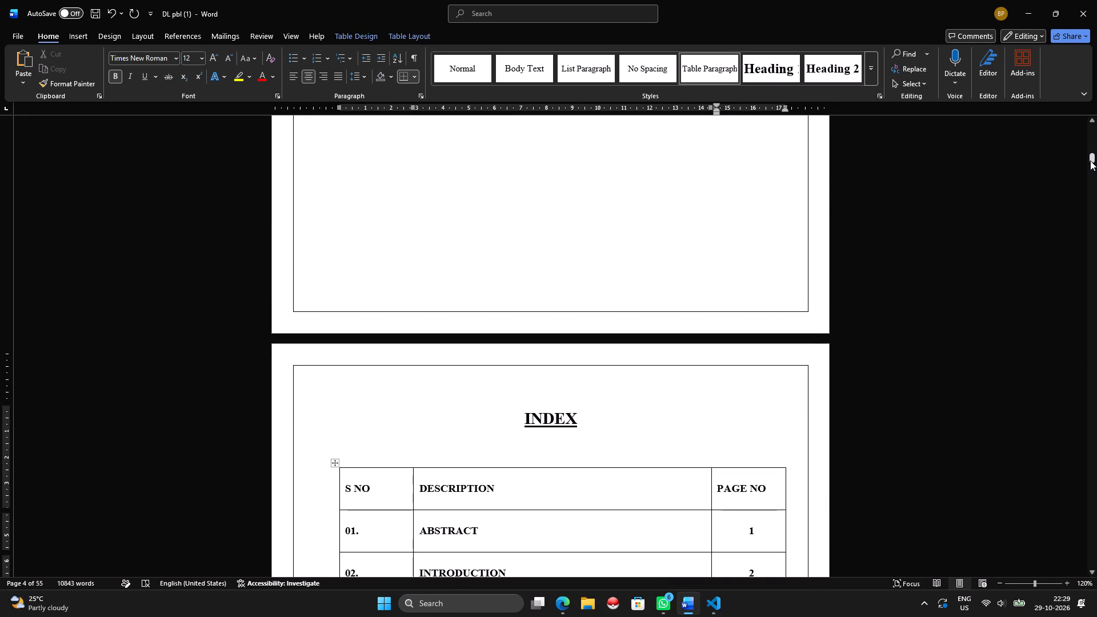
left_click_drag(1090, 159, 1096, 438)
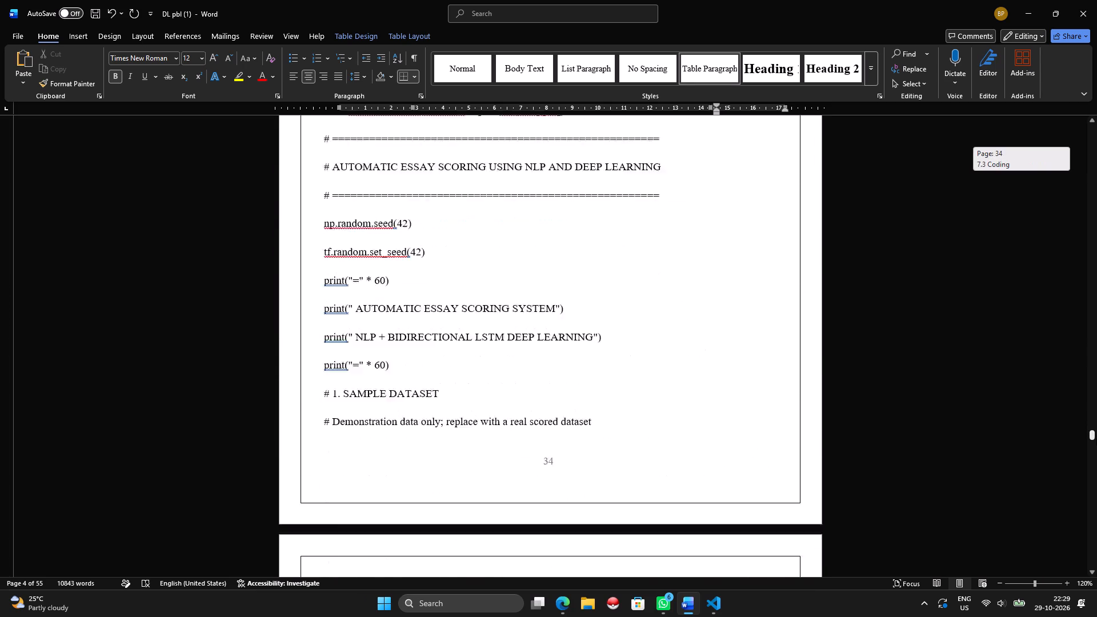
left_click_drag(1096, 438, 1096, 467)
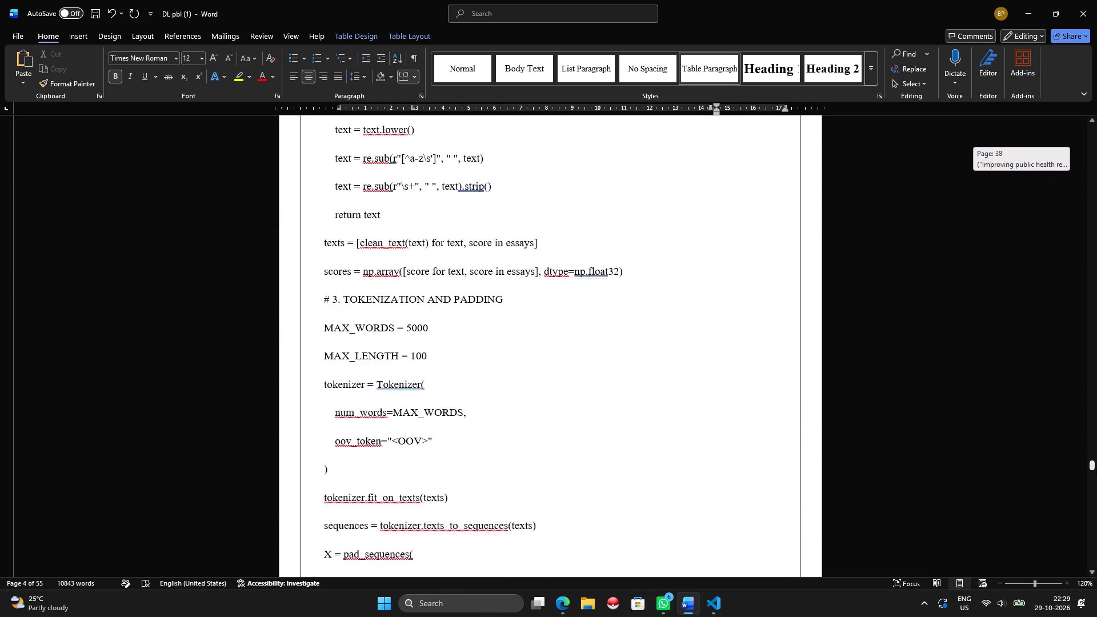
left_click_drag(1096, 467, 1092, 491)
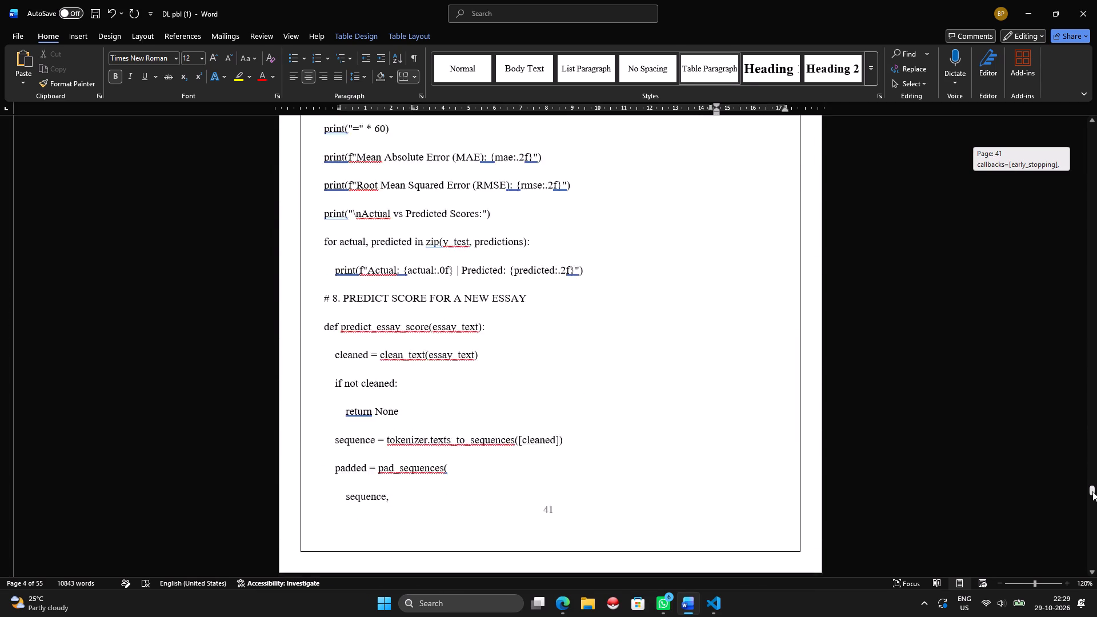
left_click_drag(1092, 491, 1084, 515)
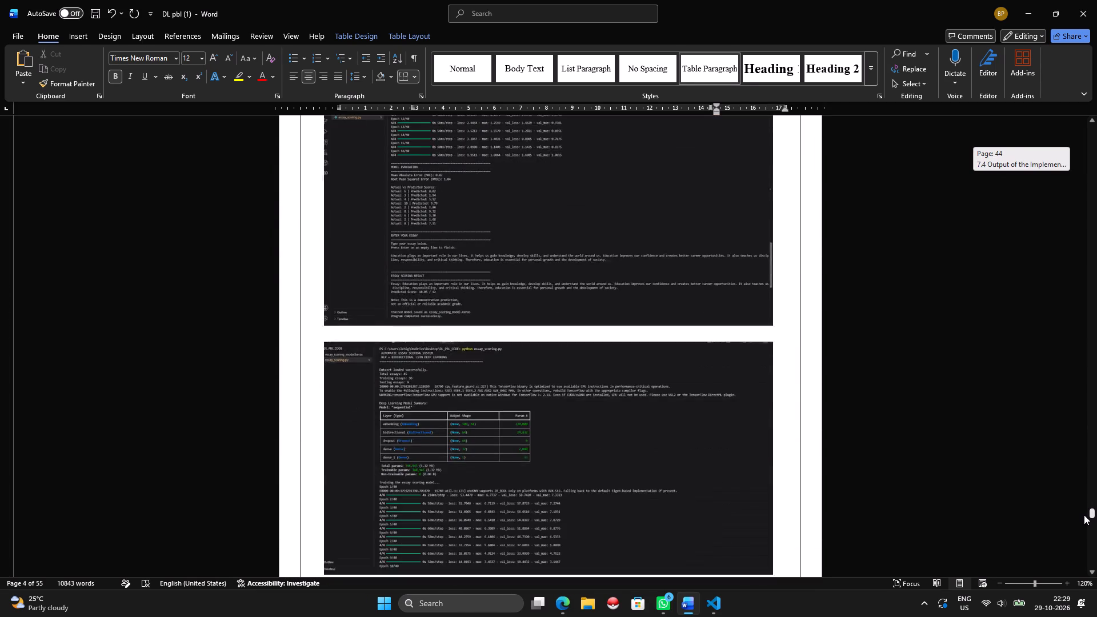
left_click_drag(1084, 515, 1084, 519)
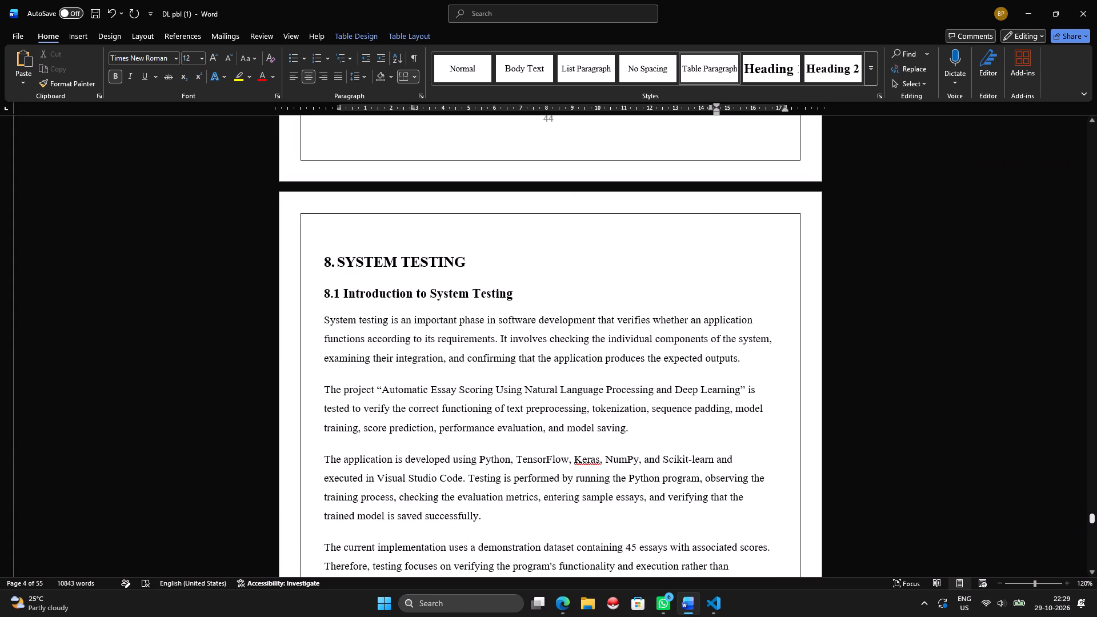
scroll(501, 496, "down", 6)
scroll(503, 483, "up", 1)
scroll(515, 452, "down", 10)
scroll(636, 431, "down", 4)
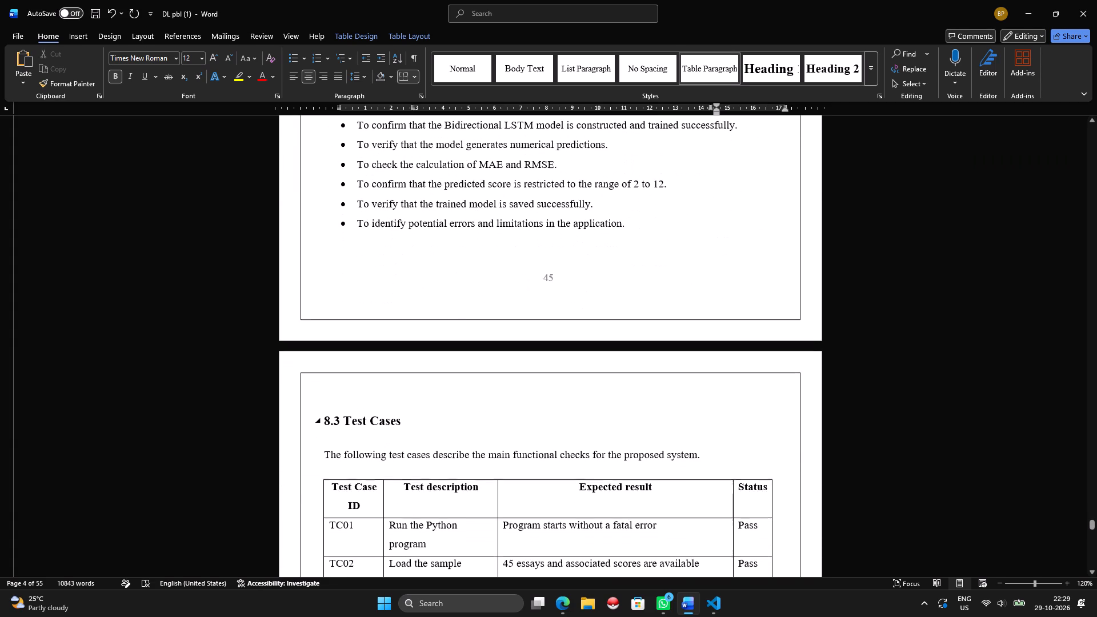
left_click_drag(1094, 528, 1094, 546)
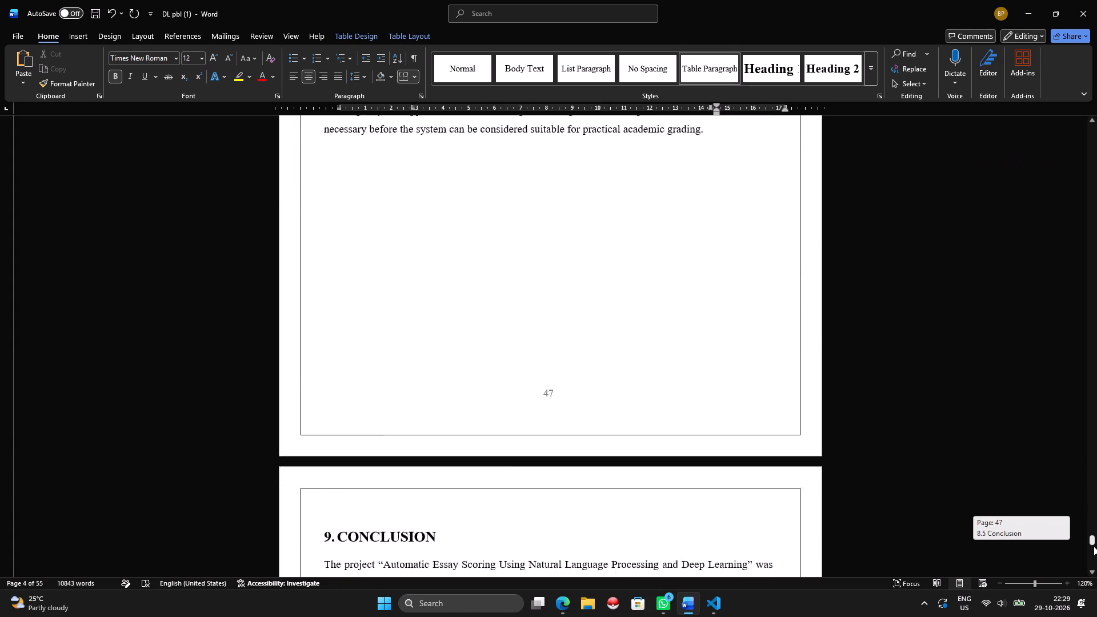
left_click_drag(1094, 546, 1094, 534)
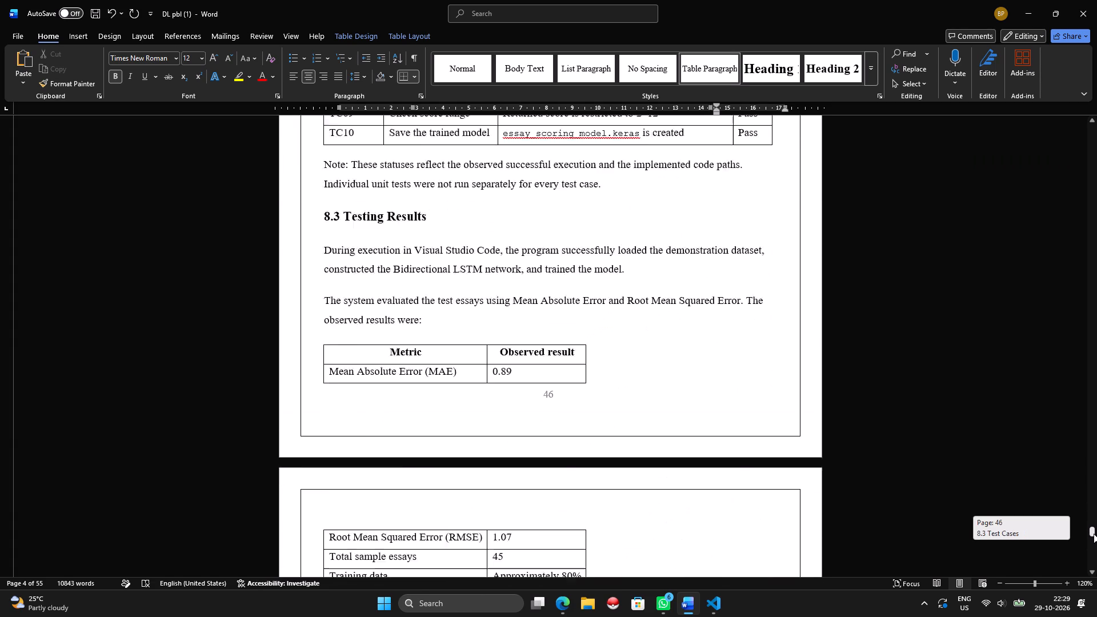
left_click_drag(1094, 534, 1093, 530)
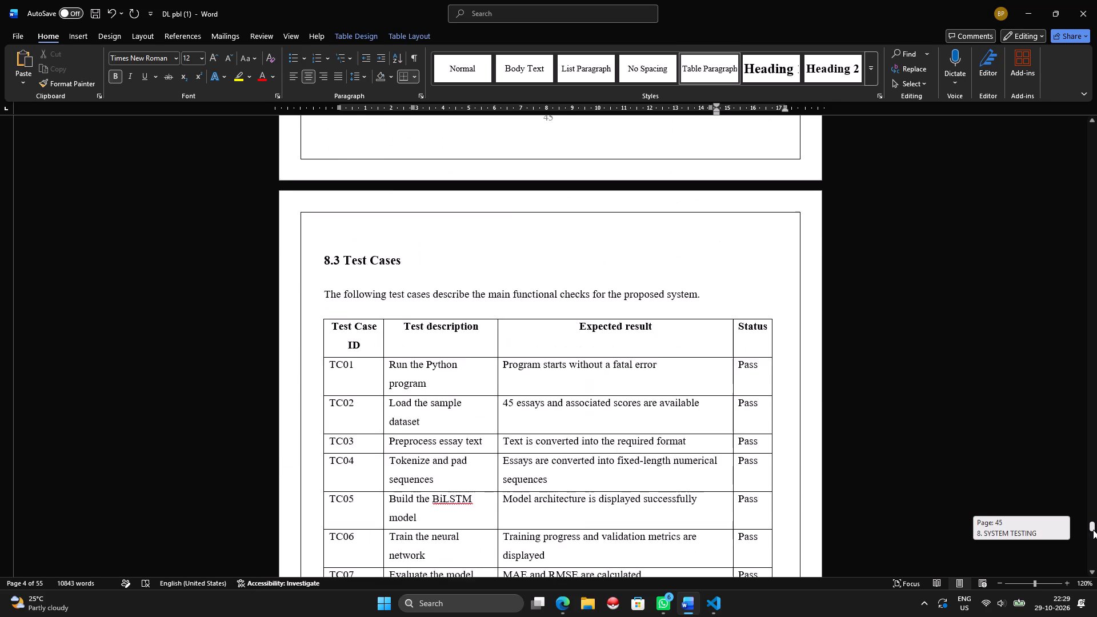
left_click_drag(1093, 530, 1096, 545)
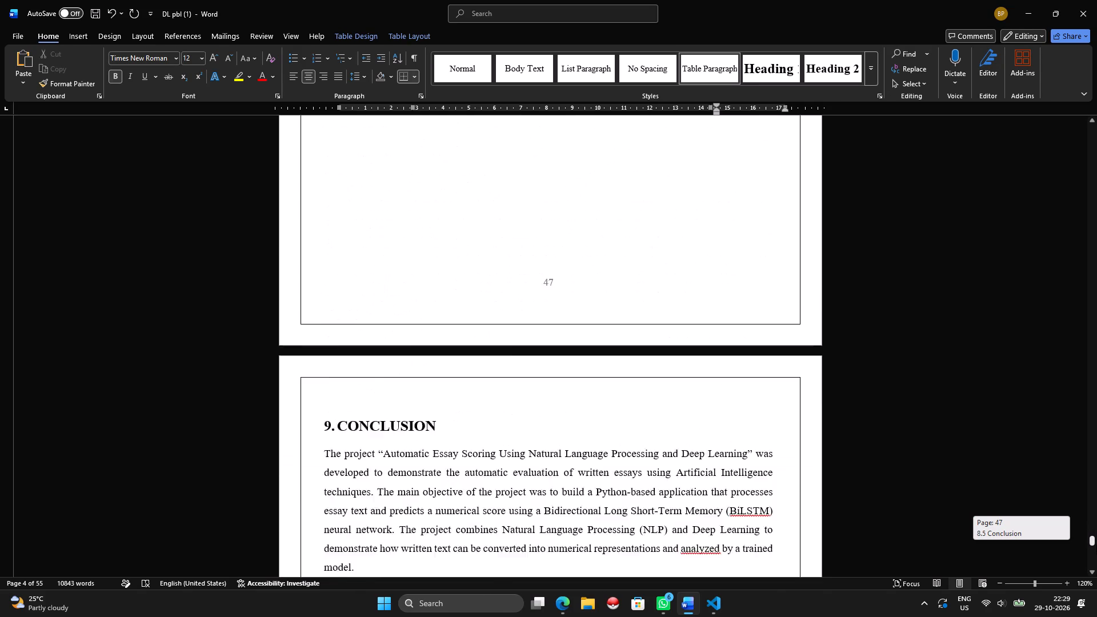
left_click_drag(1096, 545, 1096, 547)
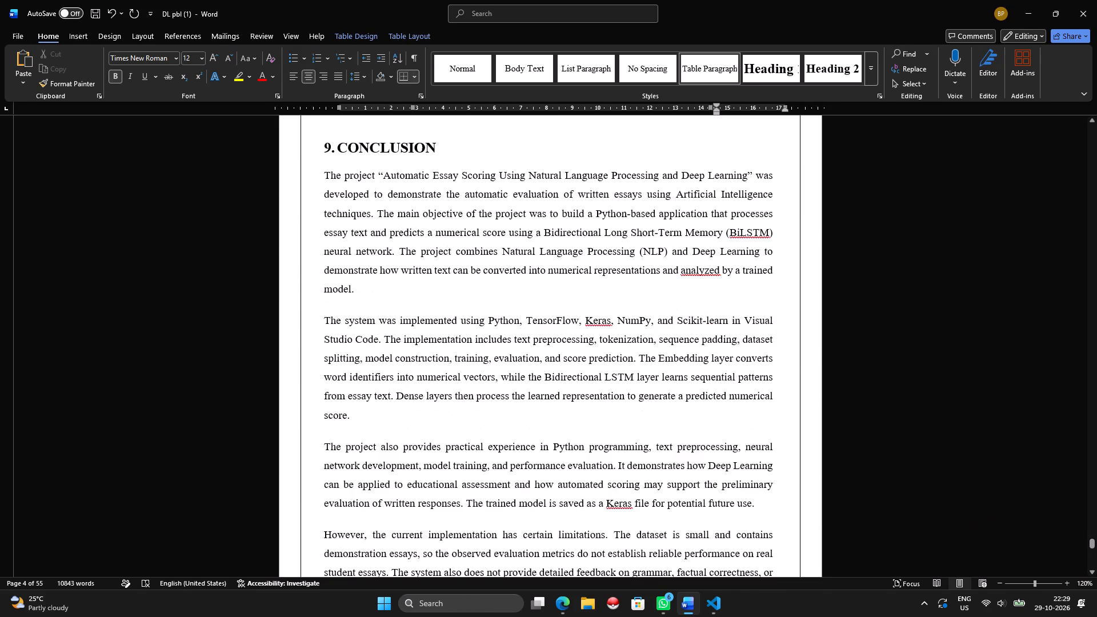
scroll(626, 467, "down", 17)
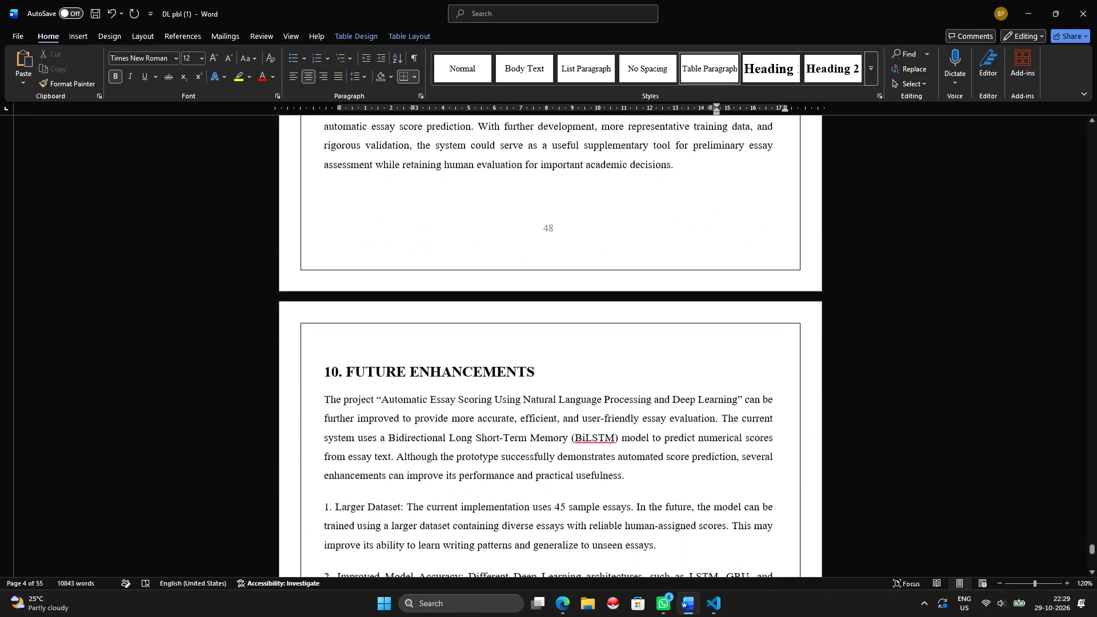
scroll(642, 448, "up", 7)
Set the page number of the System Testing entry in the index table to 45.
left_click_drag(1092, 543, 1087, 466)
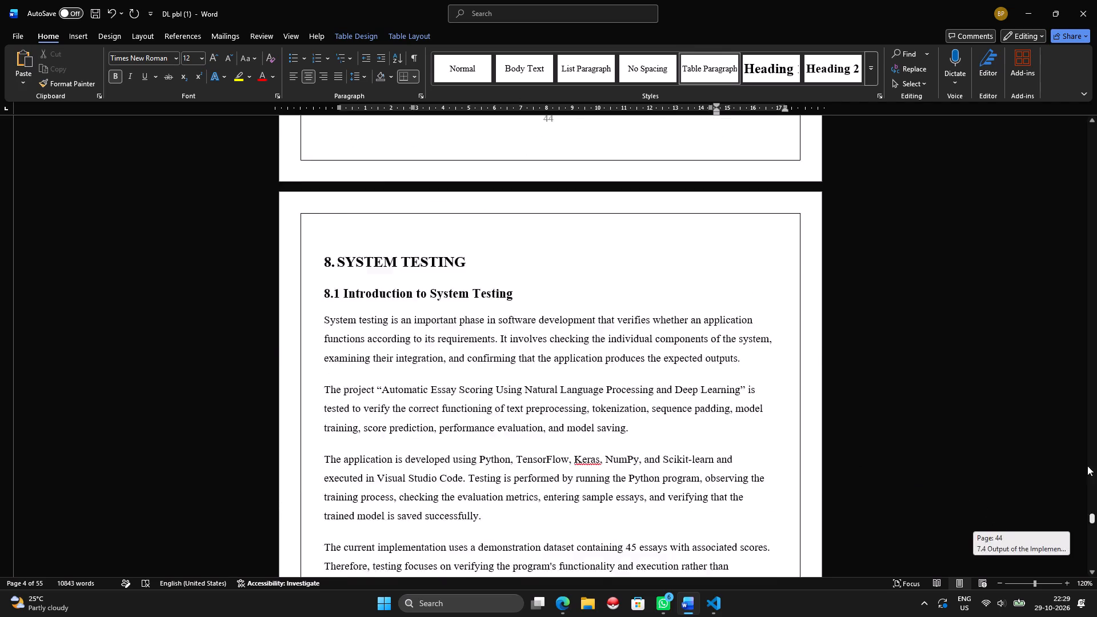
left_click_drag(1087, 466, 1096, 111)
scroll(355, 451, "down", 20)
scroll(355, 451, "down", 3)
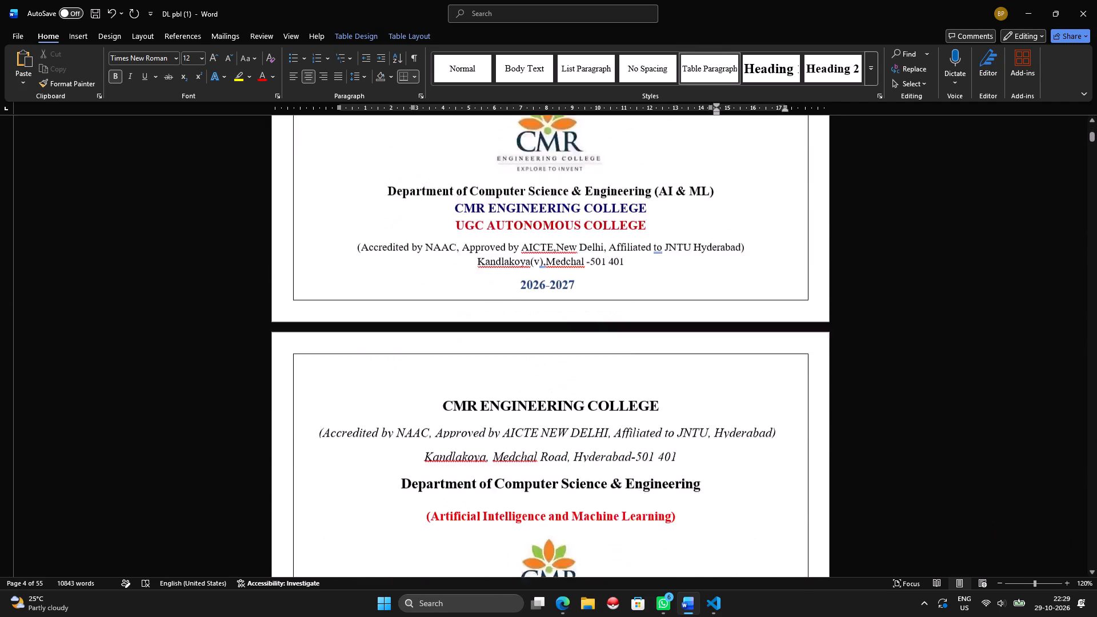
scroll(580, 396, "up", 1)
scroll(580, 396, "down", 20)
scroll(580, 396, "down", 7)
scroll(590, 401, "up", 1)
scroll(590, 401, "down", 20)
scroll(590, 401, "down", 7)
scroll(589, 402, "up", 1)
scroll(590, 402, "down", 5)
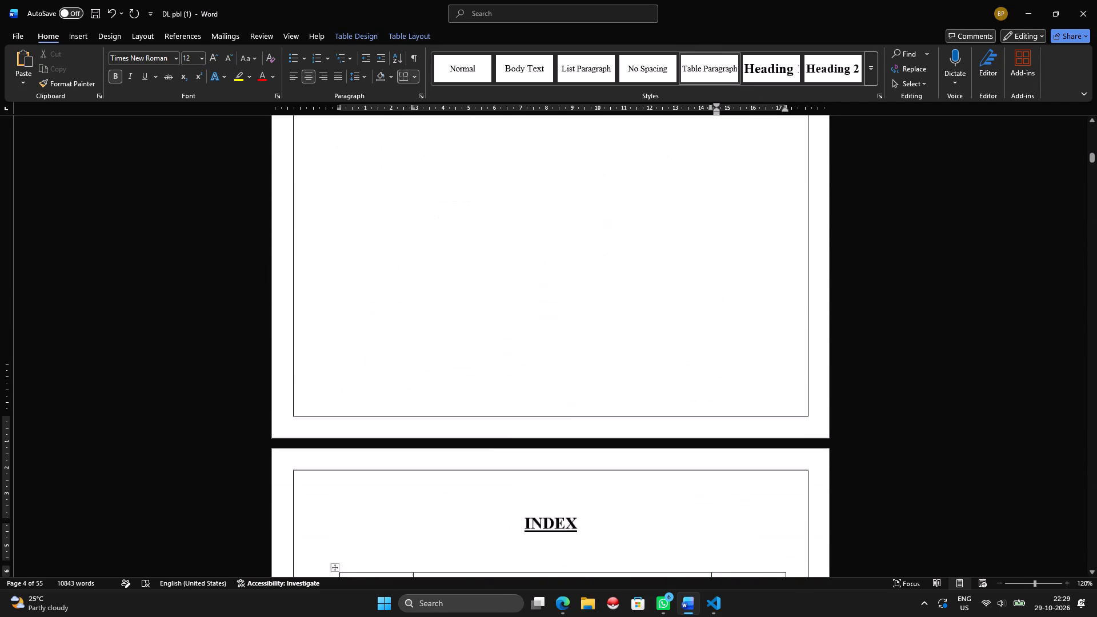
scroll(590, 402, "down", 17)
scroll(733, 399, "down", 4)
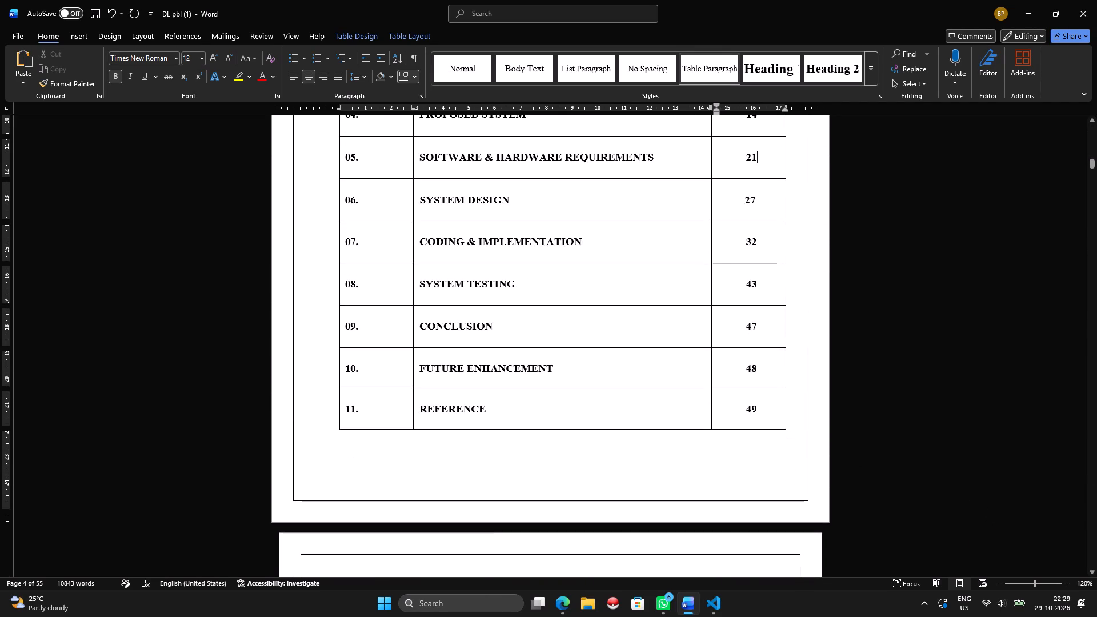
left_click(756, 287)
key("BackSpace")
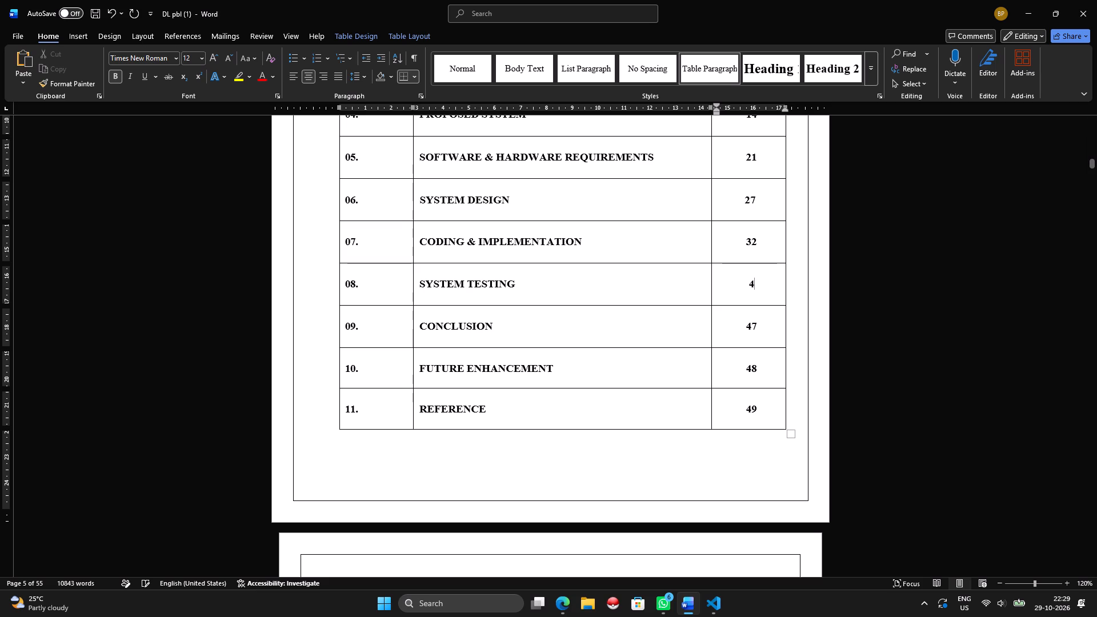
key("5")
Set the index table page numbers of the Conclusion entry to 48 and the Future Enhancement entry to 49.
left_click(760, 326)
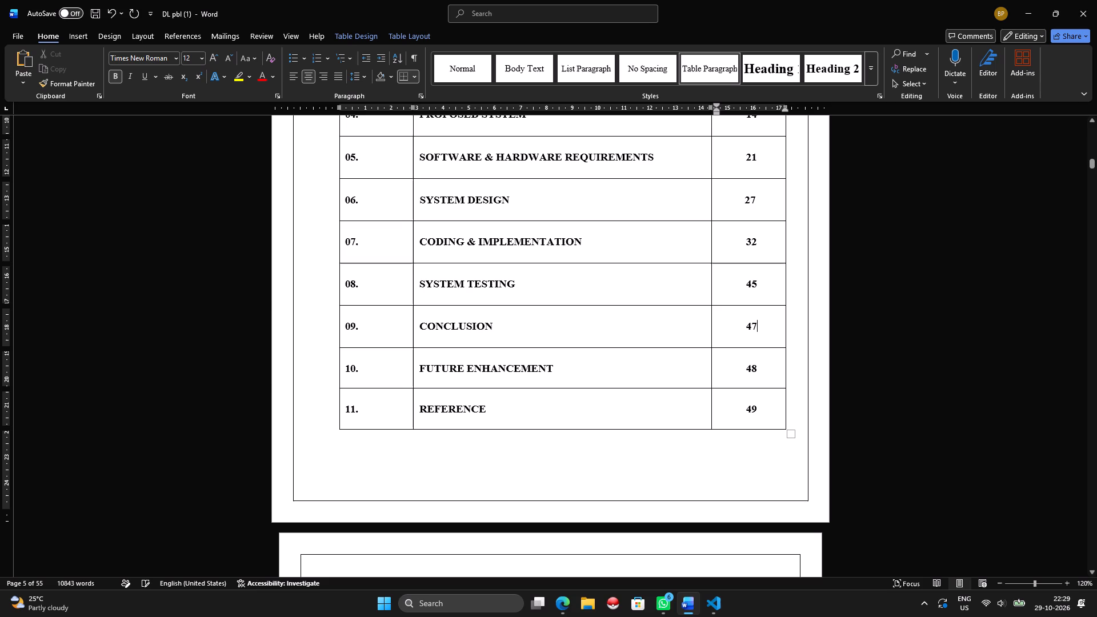
key("BackSpace")
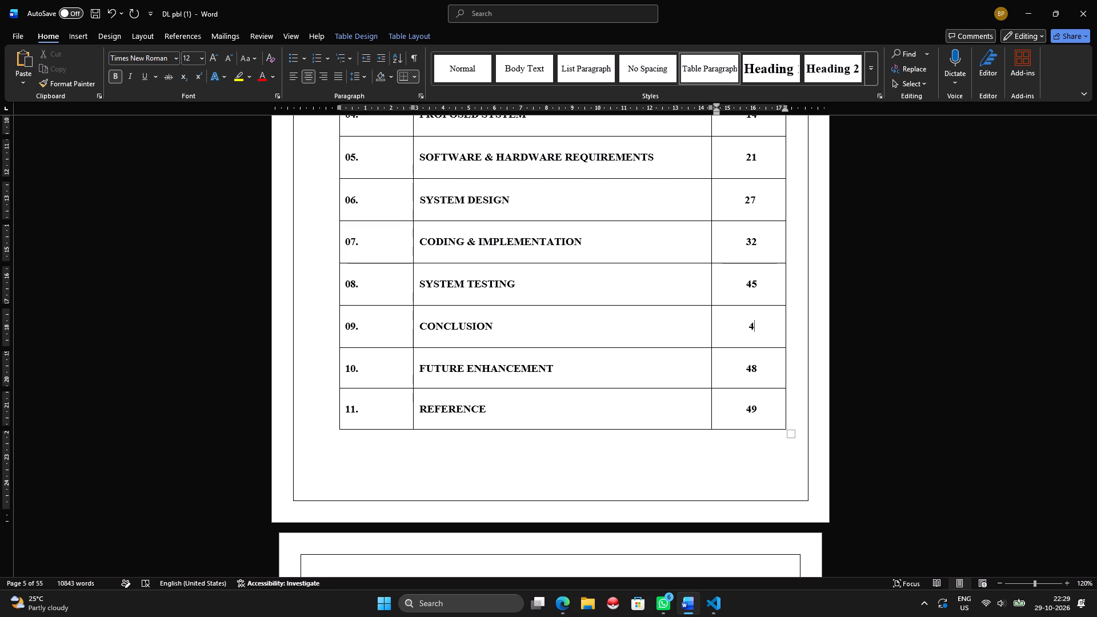
key("8")
key("Down")
key("Down")
key("BackSpace")
key("9")
Set the page number of the Reference entry in the index table to 50.
key("Down")
key("Down")
key("BackSpace")
key("BackSpace")
type("50")
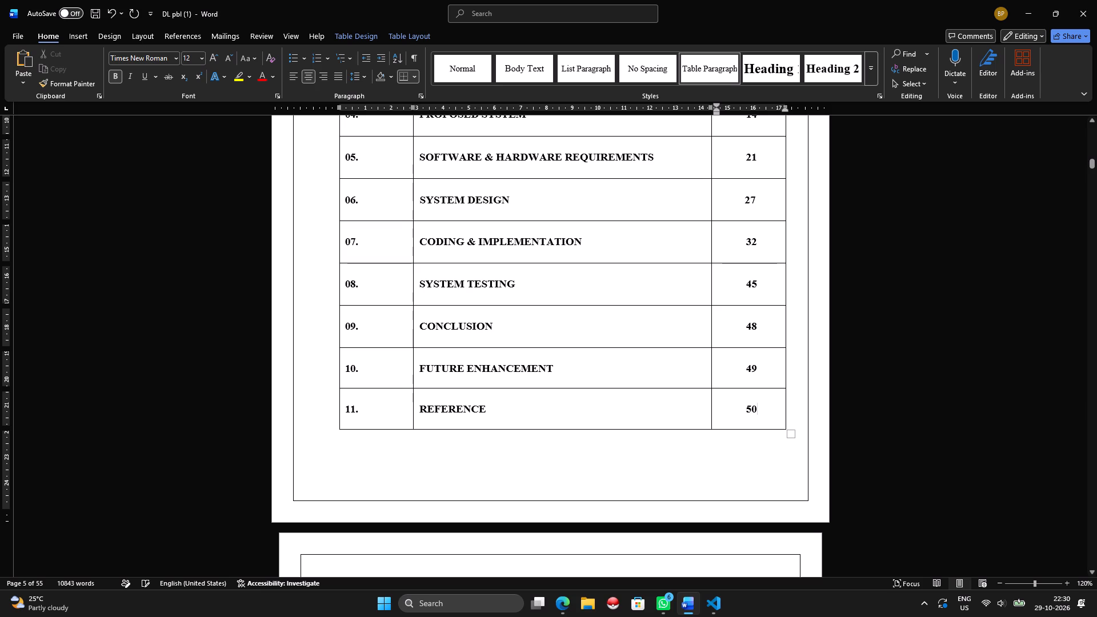
left_click(982, 330)
Correct the misspelling "ofthe" to "of the" in the Acknowledgement paragraph that thanks the authors of the references.
scroll(555, 350, "up", 20)
scroll(555, 350, "up", 7)
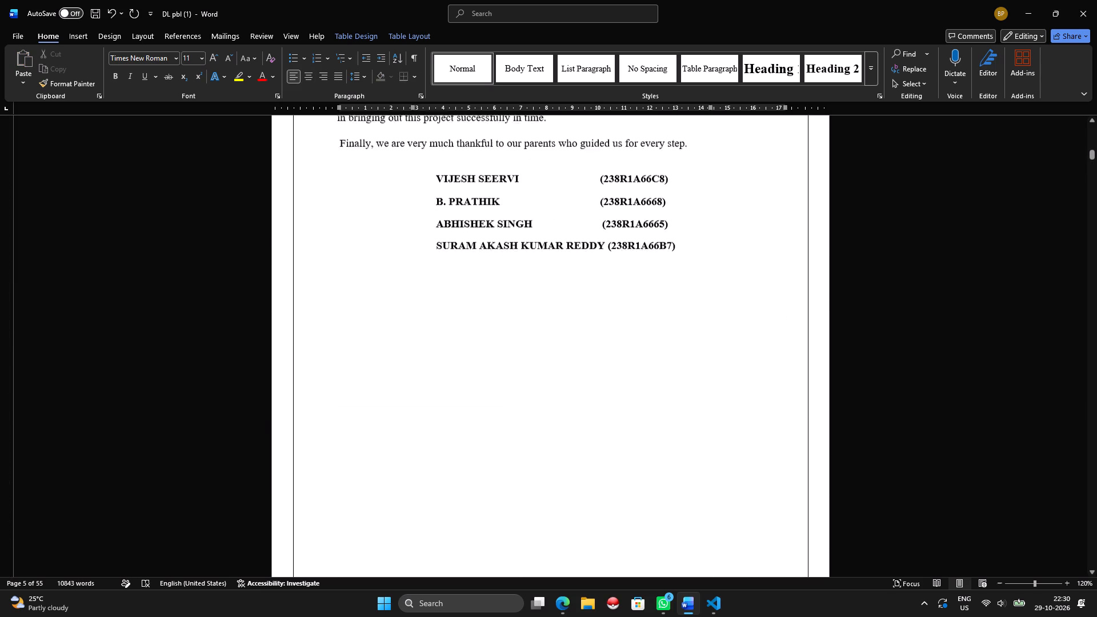
scroll(606, 335, "up", 15)
scroll(535, 377, "down", 14)
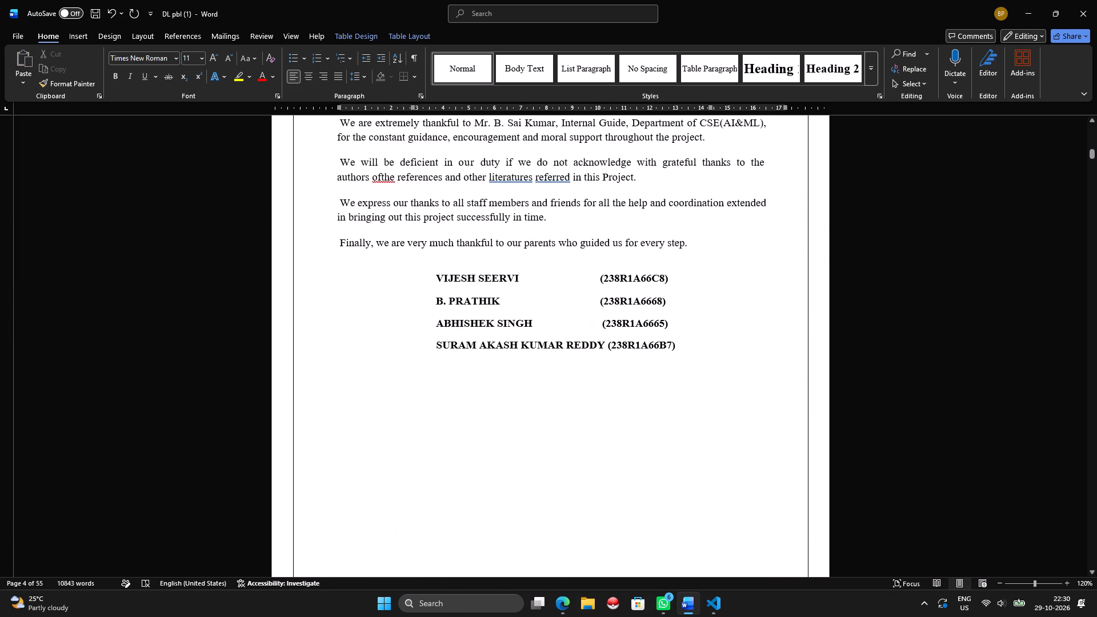
left_click(383, 174)
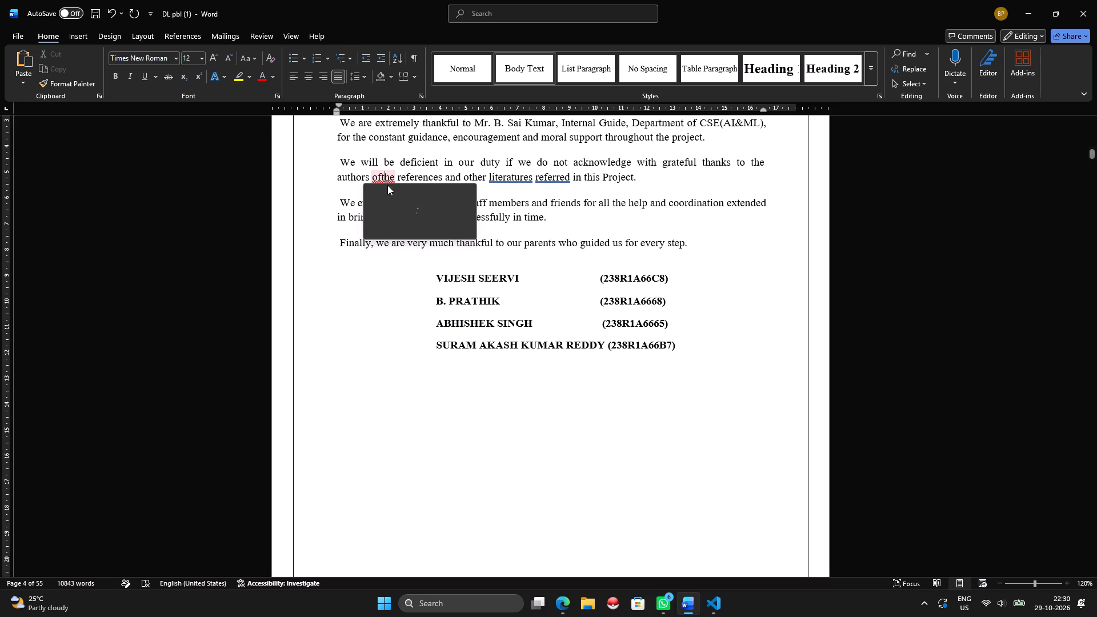
left_click(400, 217)
Apply the suggested comma after "College" in the first paragraph of the Acknowledgement.
scroll(524, 327, "up", 9)
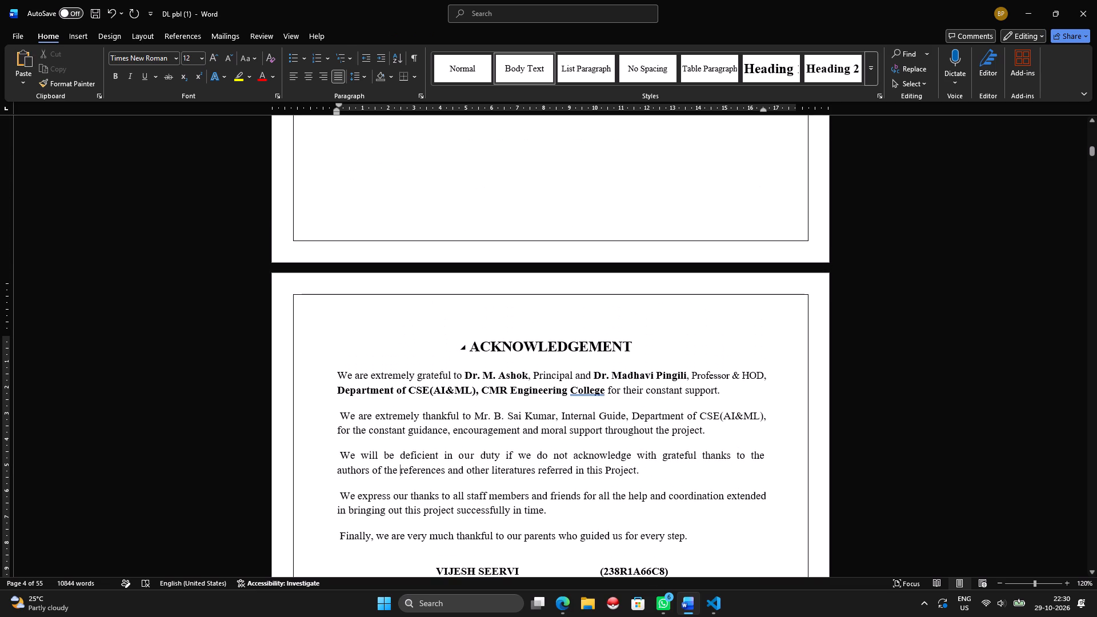
left_click(582, 389)
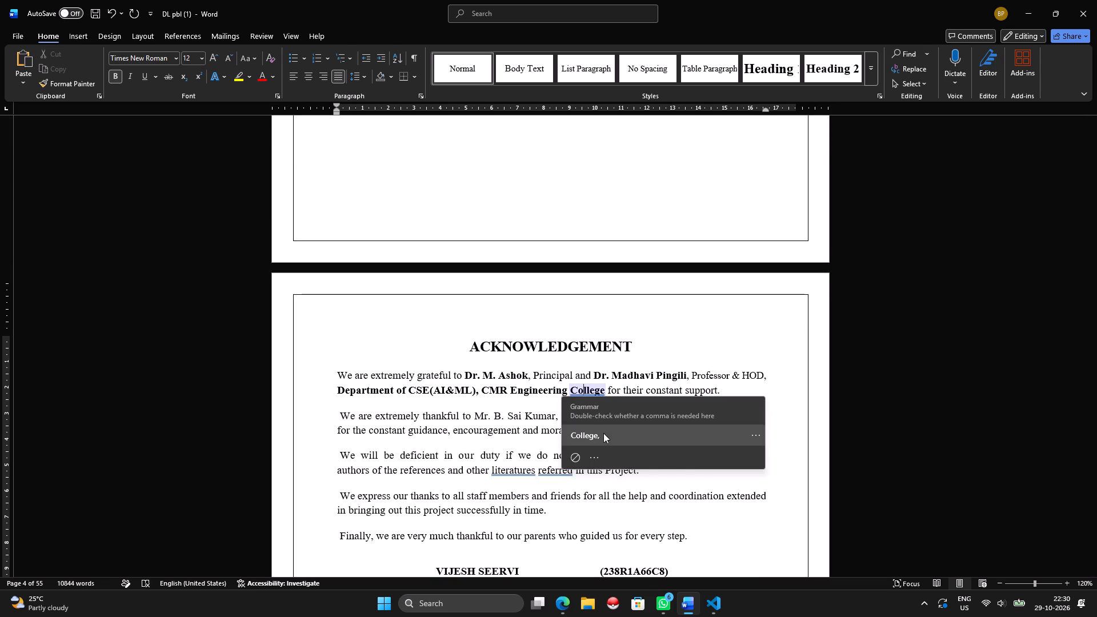
left_click(603, 433)
Review the Declaration, cover and Certificate pages, examining their wording, student names and roll numbers.
scroll(509, 432, "up", 20)
scroll(509, 432, "up", 6)
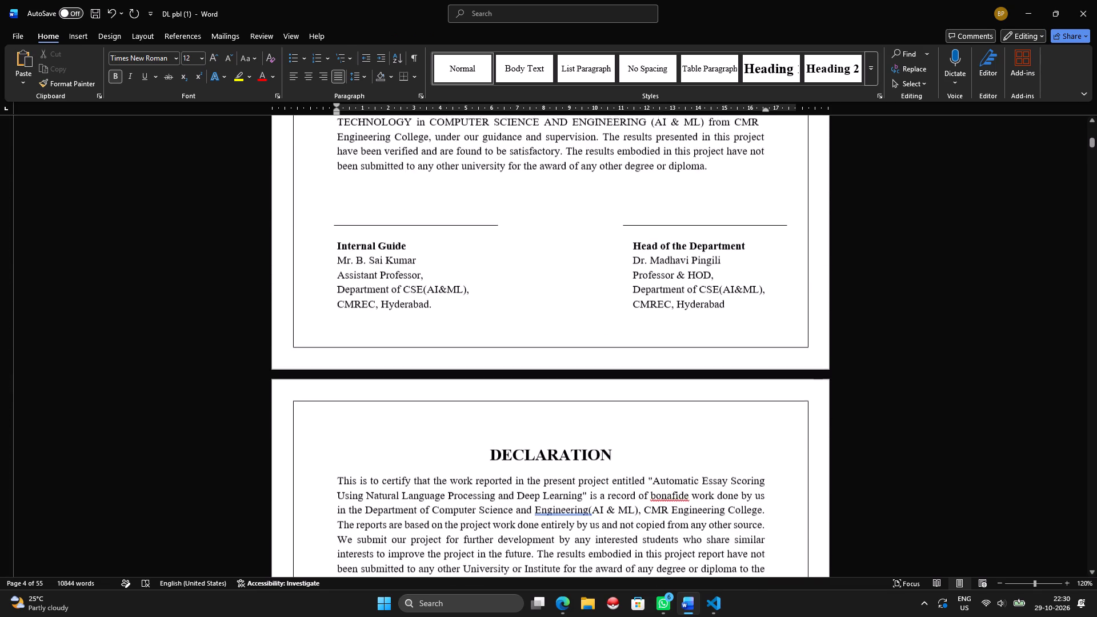
scroll(533, 417, "down", 4)
left_click(497, 458)
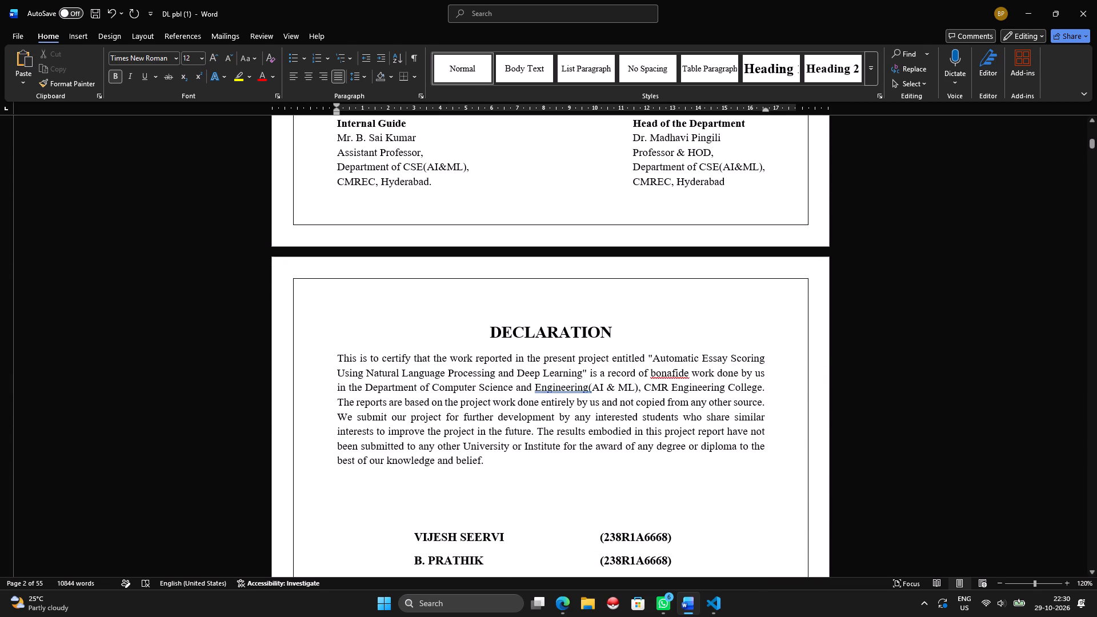
scroll(495, 460, "up", 16)
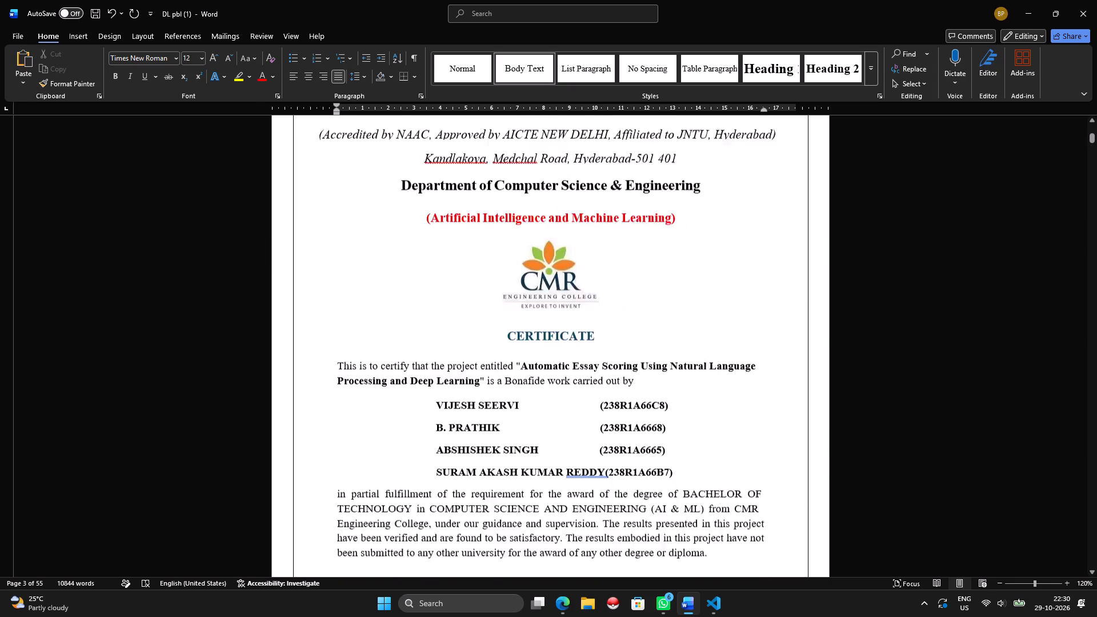
scroll(642, 412, "up", 20)
scroll(642, 412, "up", 5)
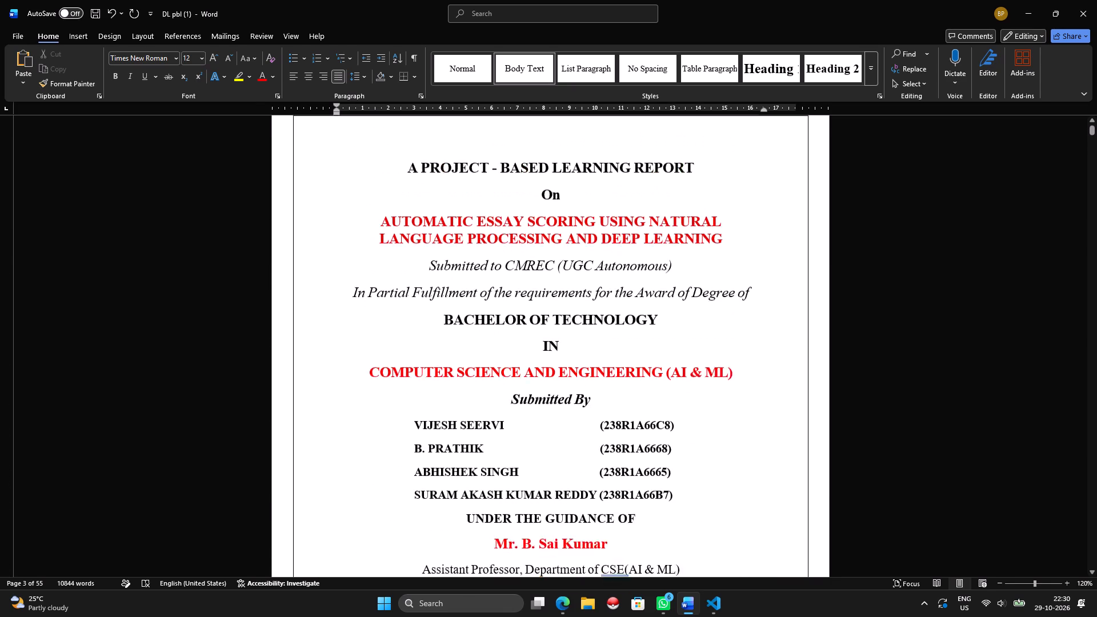
scroll(612, 425, "up", 7)
scroll(612, 425, "down", 18)
scroll(537, 426, "down", 3)
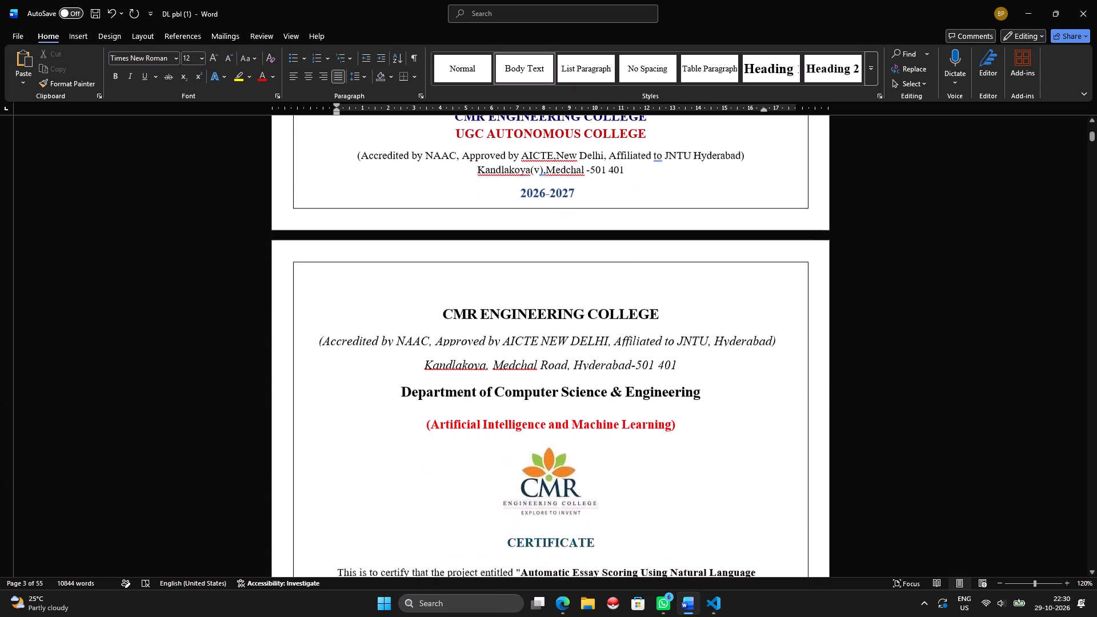
scroll(511, 368, "down", 3)
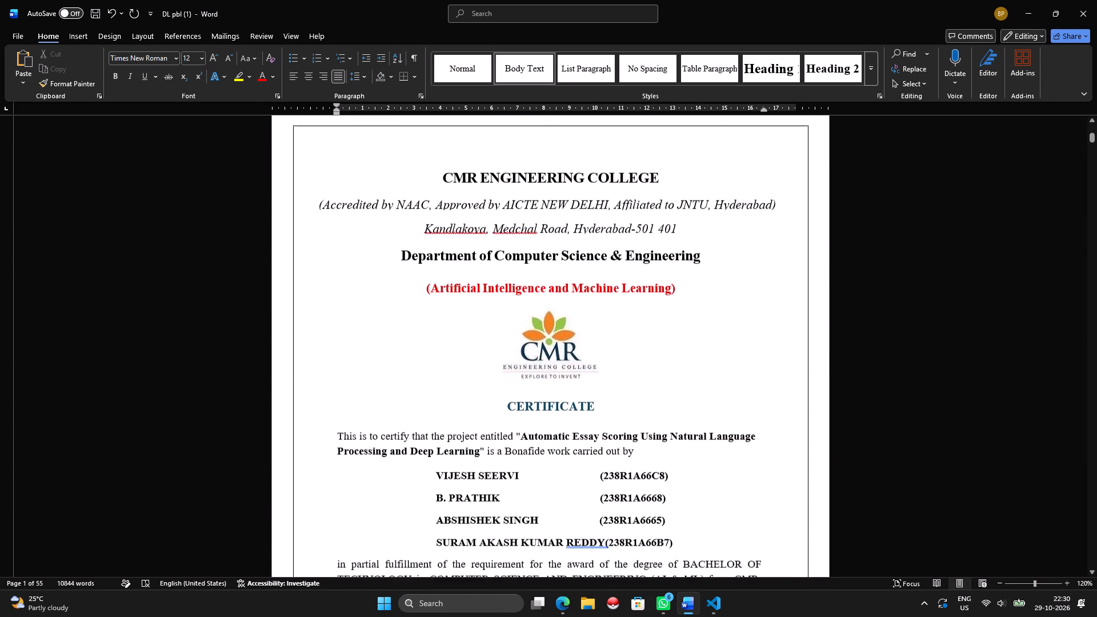
scroll(511, 368, "down", 6)
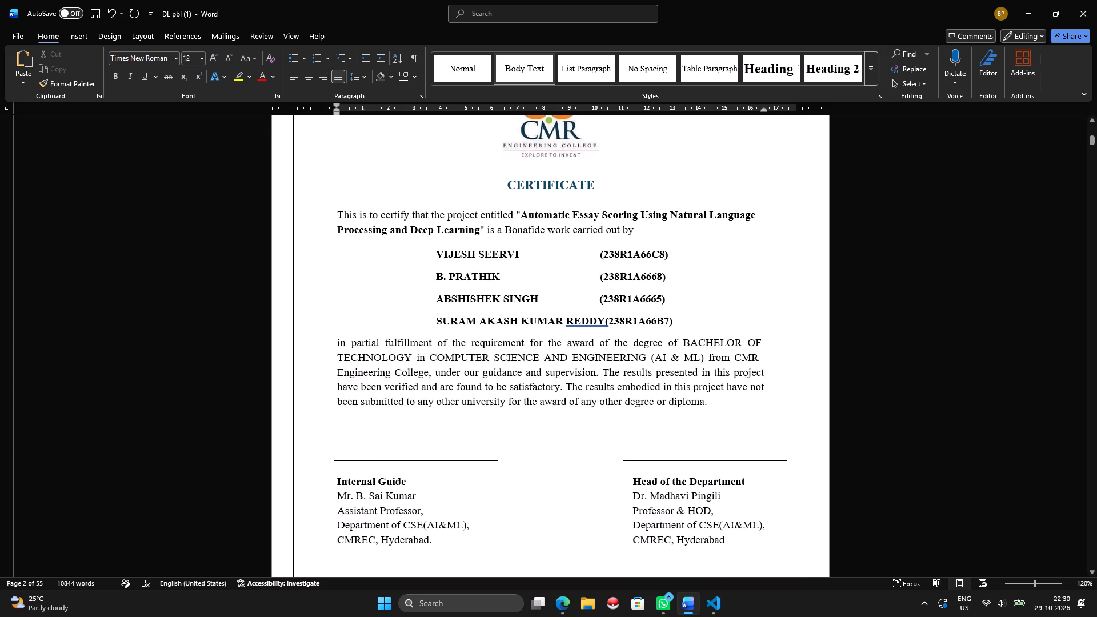
Review the Certificate, Declaration, Acknowledgement and Index pages once more, and return to the cover page.
scroll(523, 359, "down", 12)
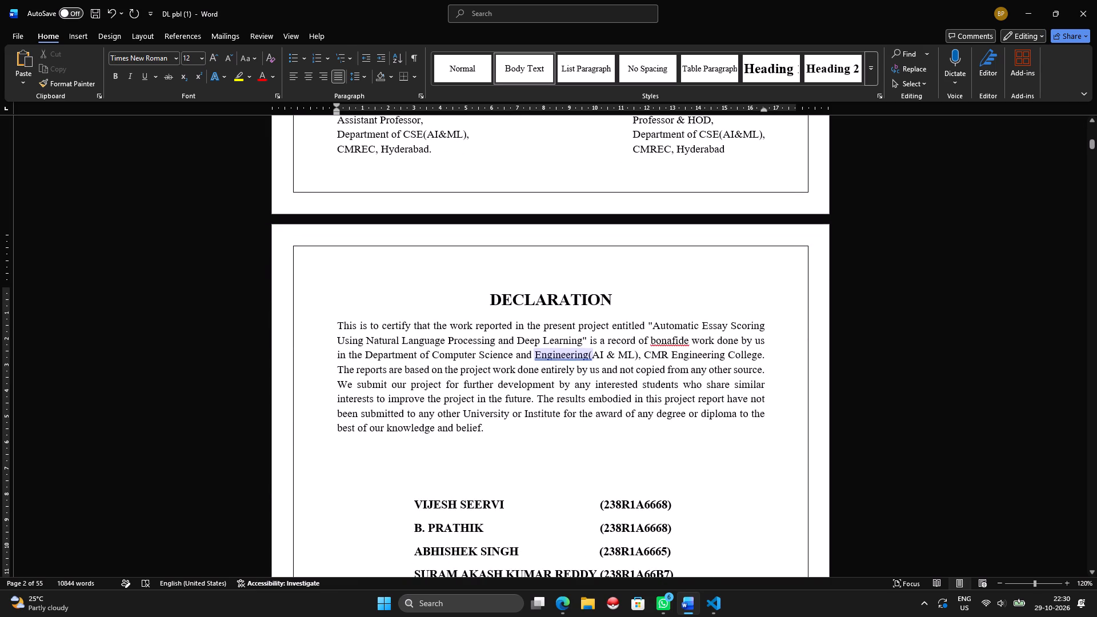
scroll(582, 353, "down", 20)
scroll(582, 353, "down", 4)
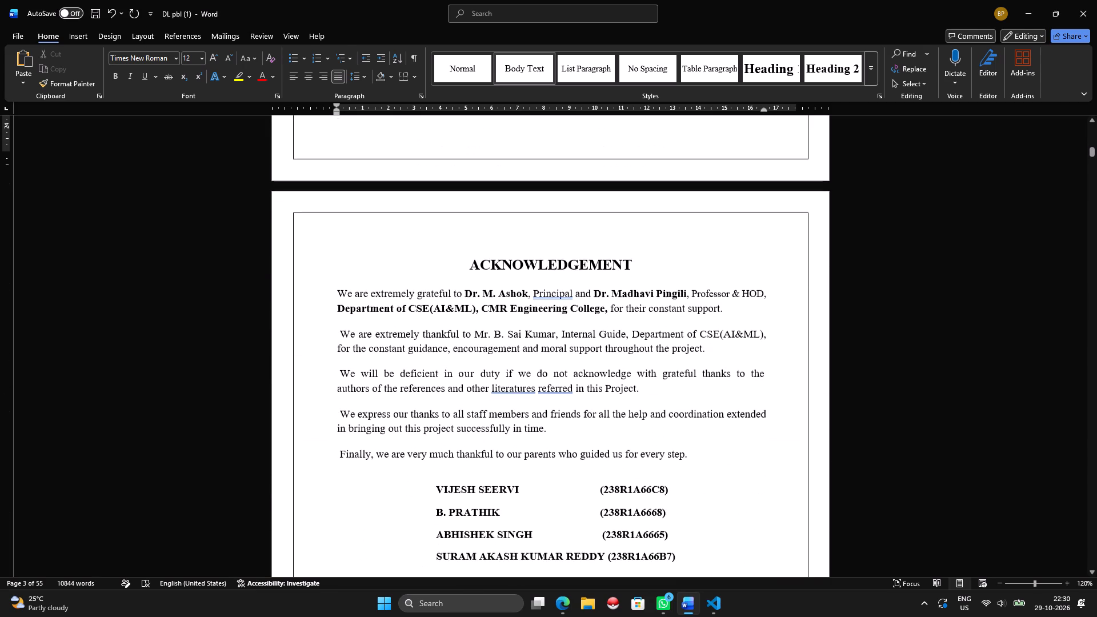
scroll(482, 392, "down", 3)
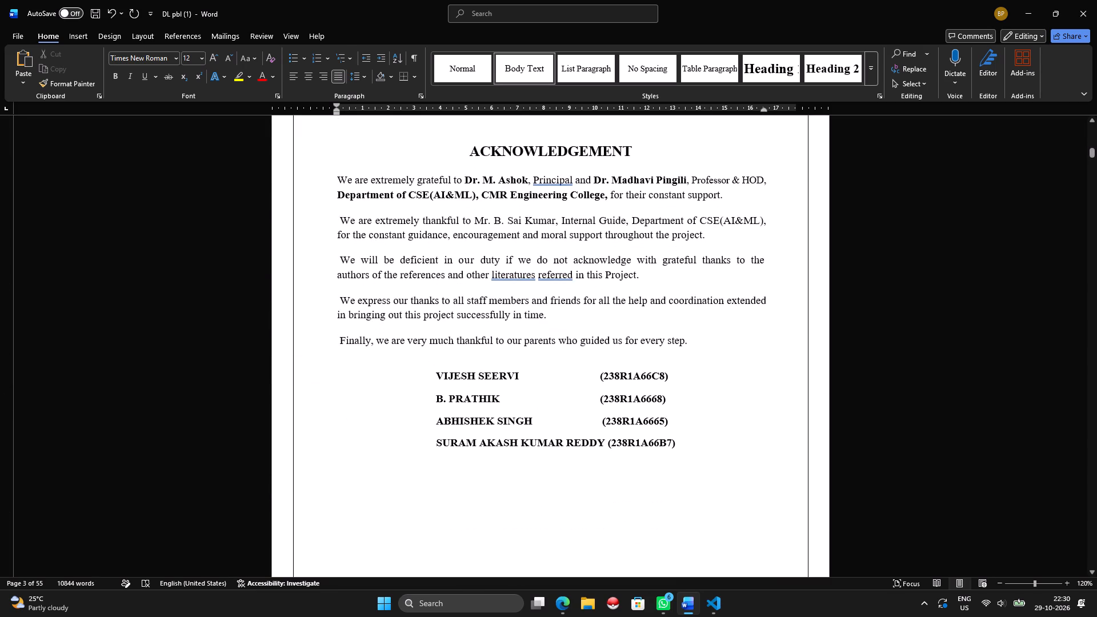
scroll(529, 343, "down", 20)
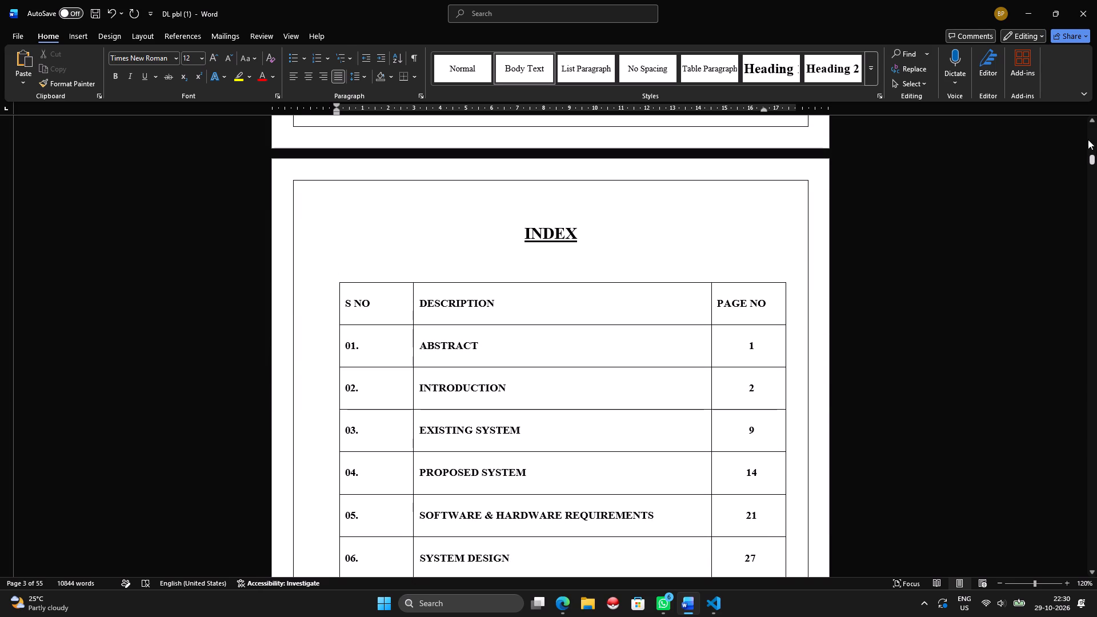
left_click_drag(1095, 157, 1091, 99)
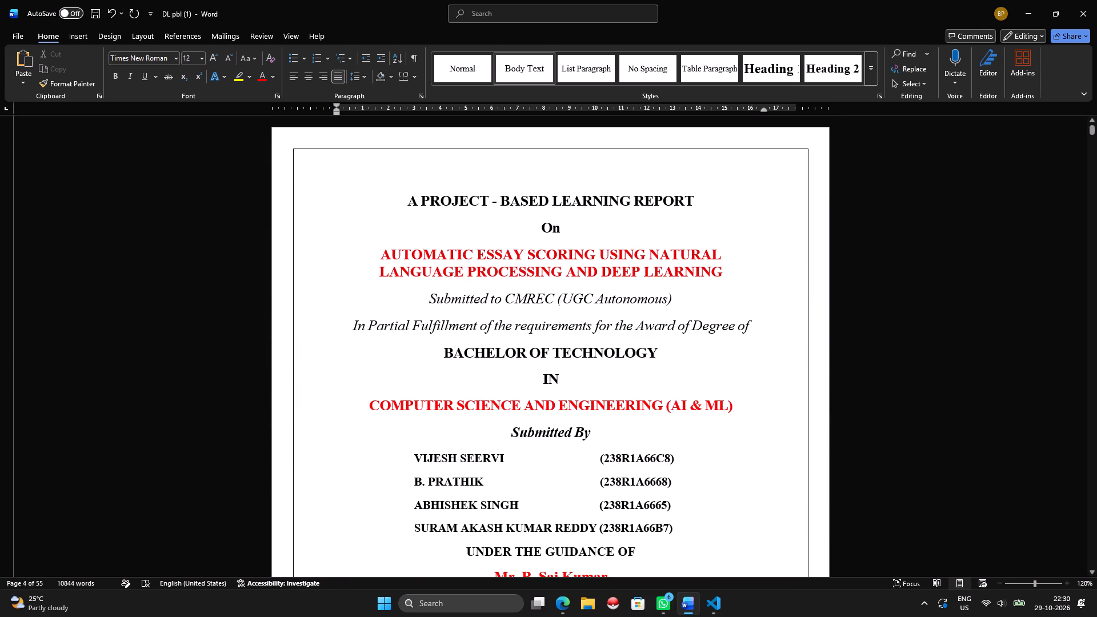
Save the corrected report document.
left_click(213, 273)
key("ctrl+s")
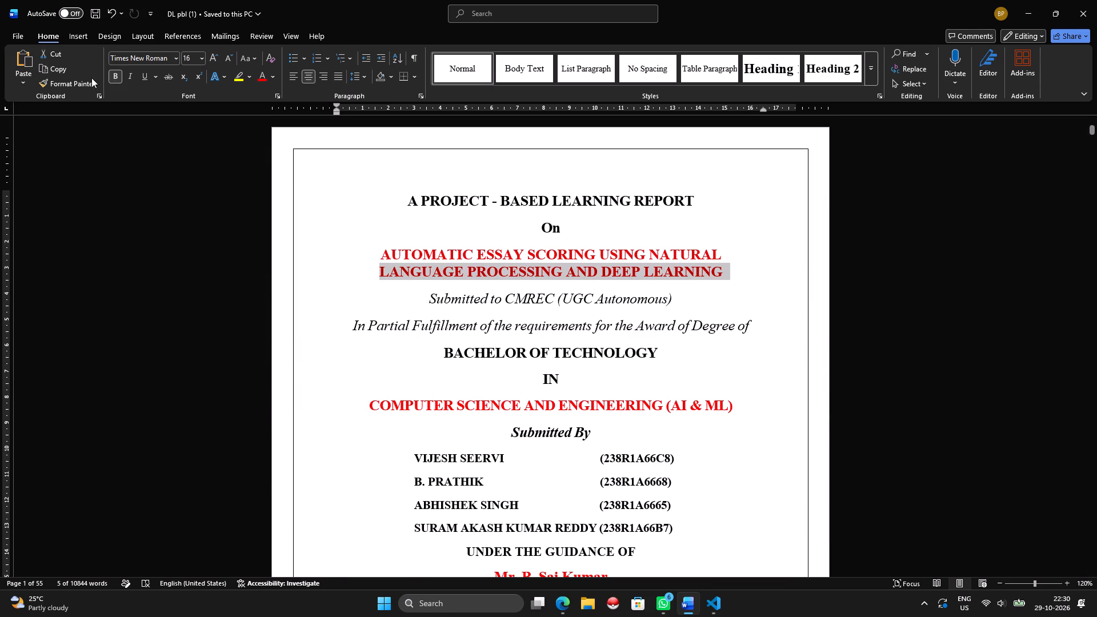
Print all pages of the report with Microsoft Print to PDF, saving the file as Dl_final_doc in the Desktop folder.
left_click(23, 44)
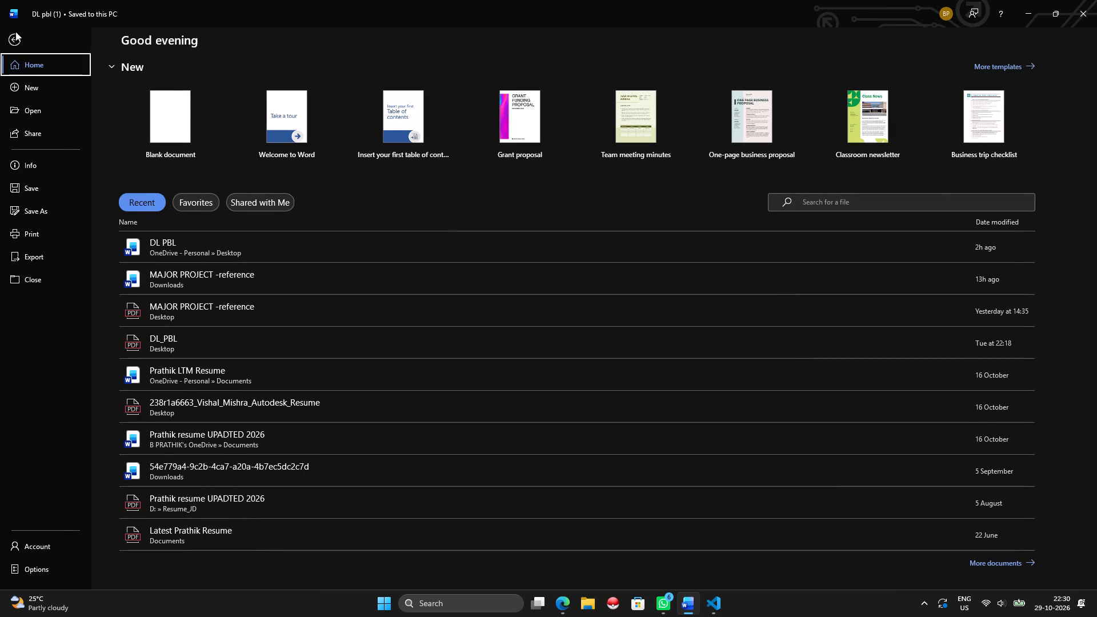
left_click(15, 34)
key("ctrl+p")
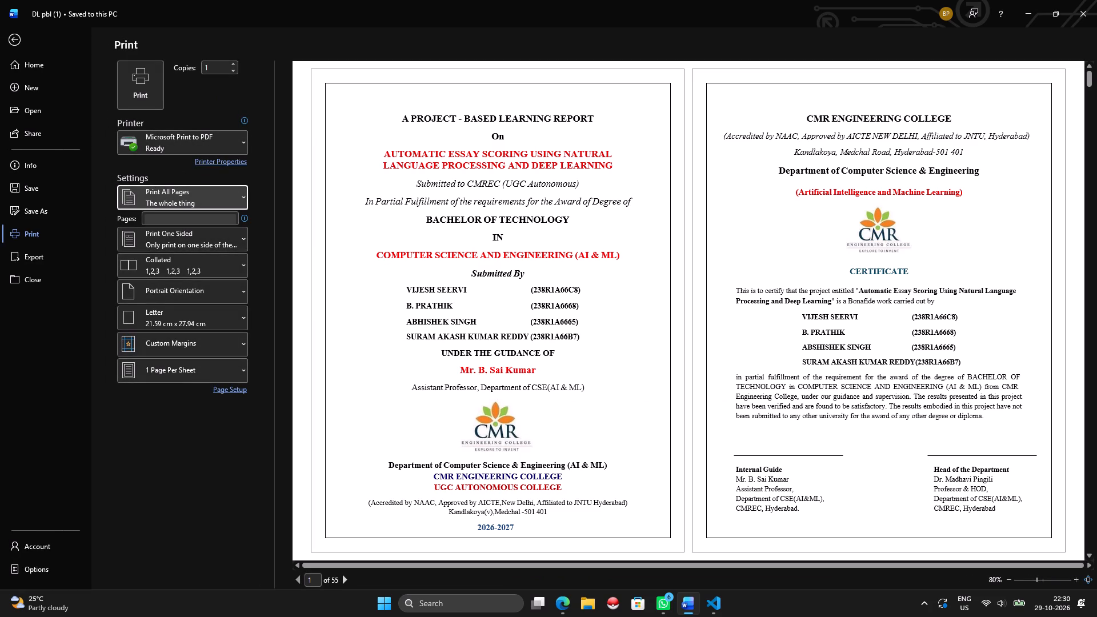
left_click(143, 90)
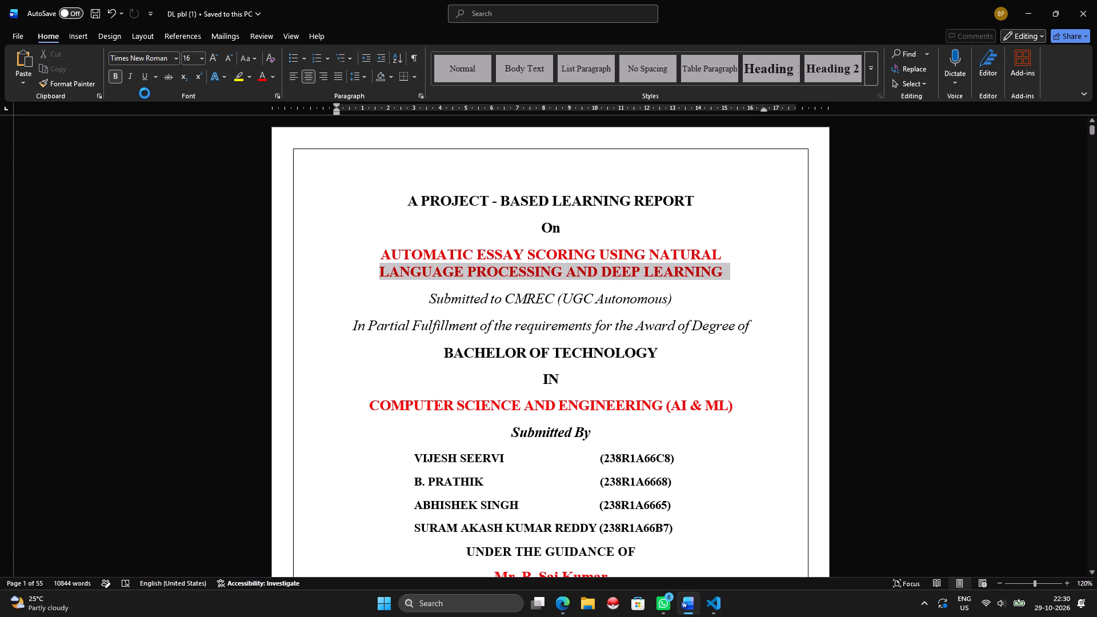
left_click(194, 226)
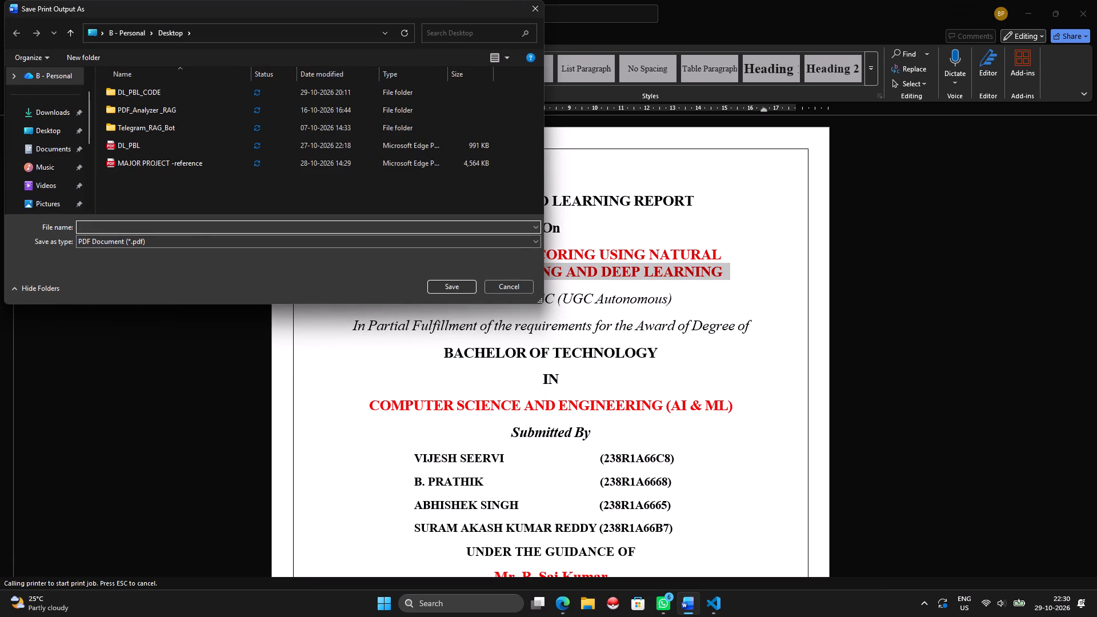
type("Dl_final_doc")
left_click(42, 133)
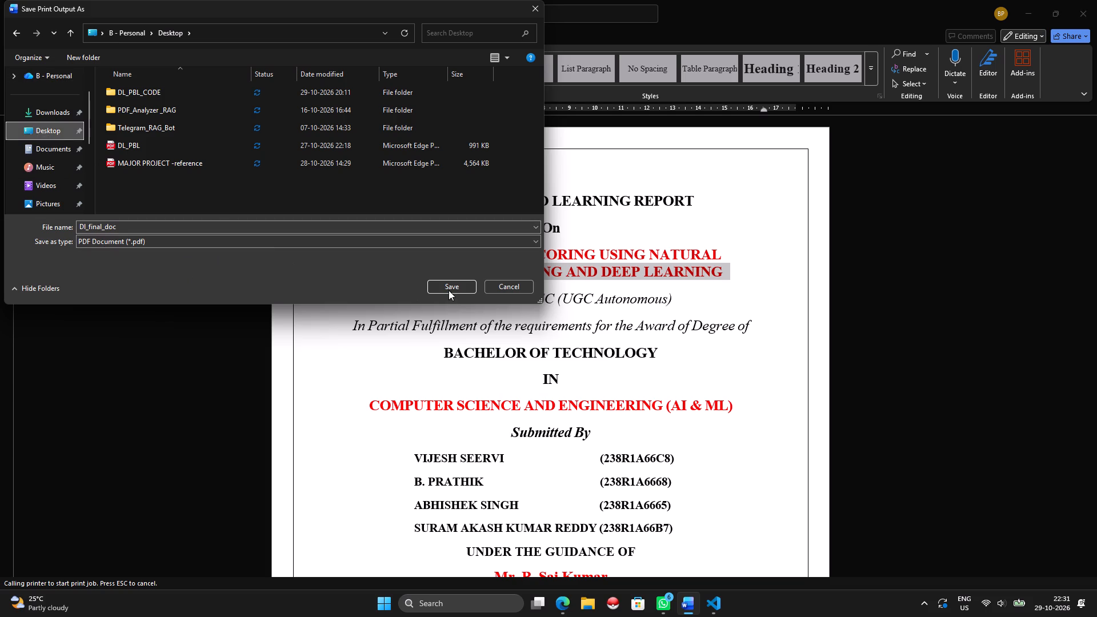
left_click(447, 289)
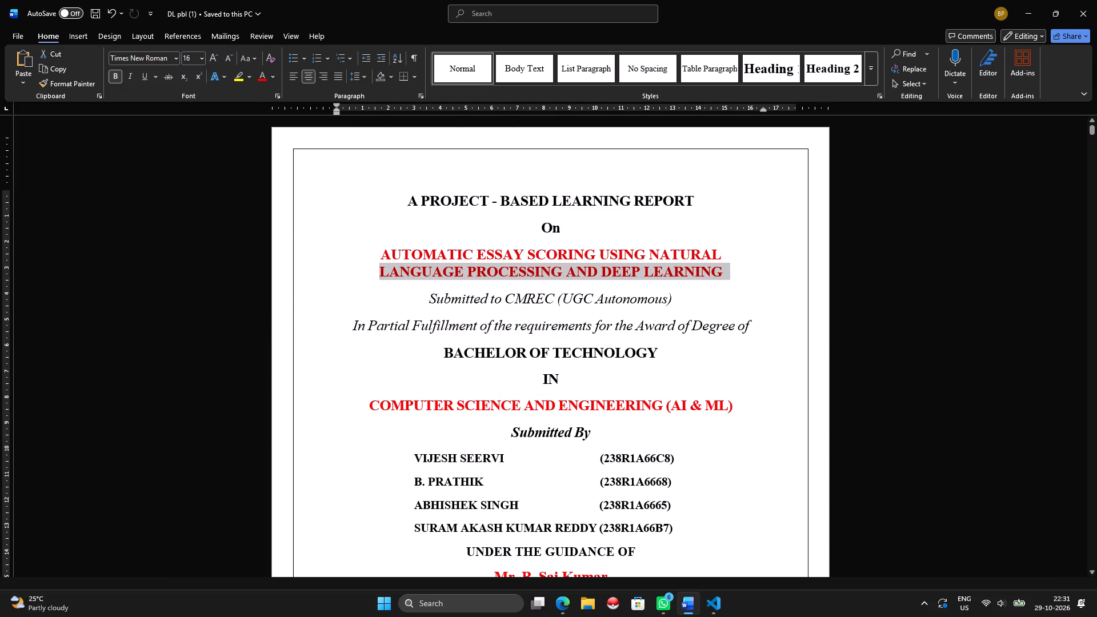
Minimize the report window.
left_click(1031, 10)
left_click(745, 331)
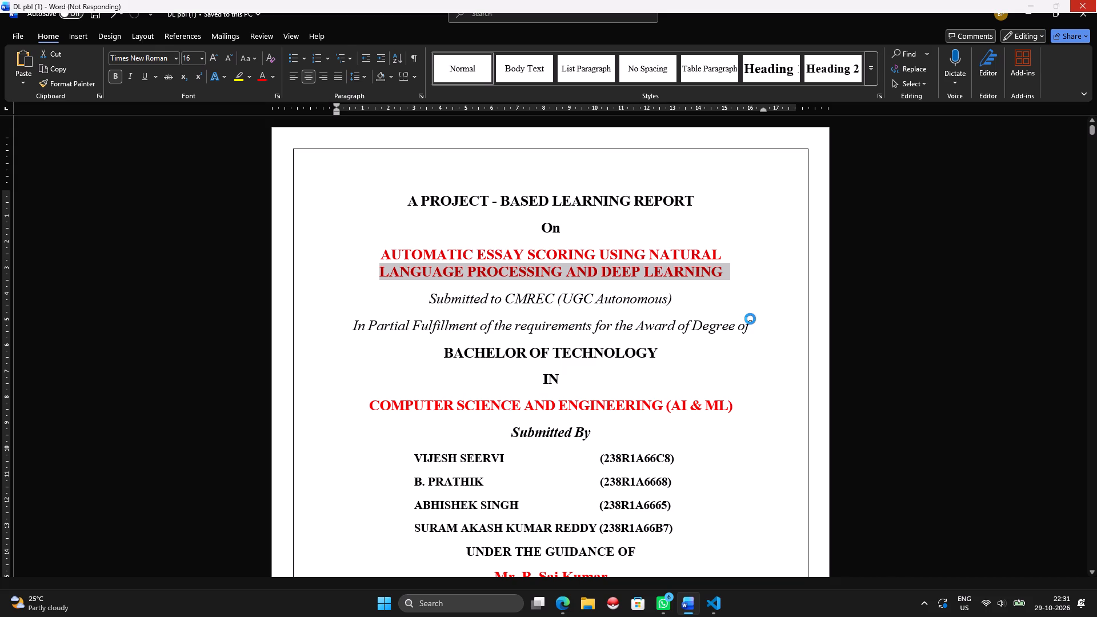
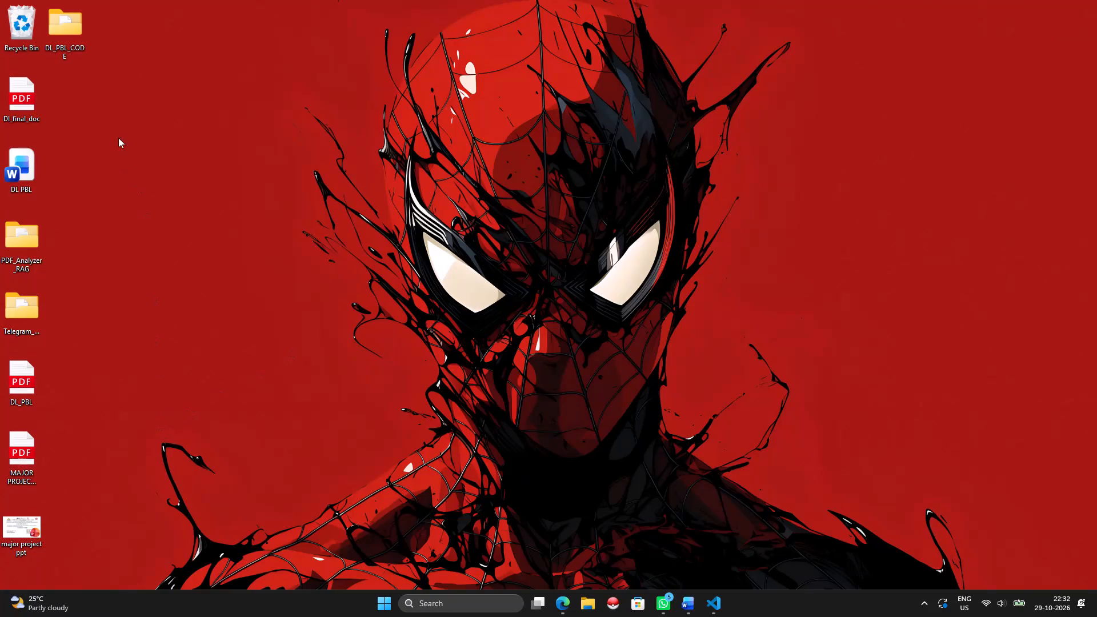
Open the Dl_final_doc PDF from the desktop and check its cover and front matter pages up to the Introduction.
double_click(25, 106)
scroll(514, 239, "down", 5)
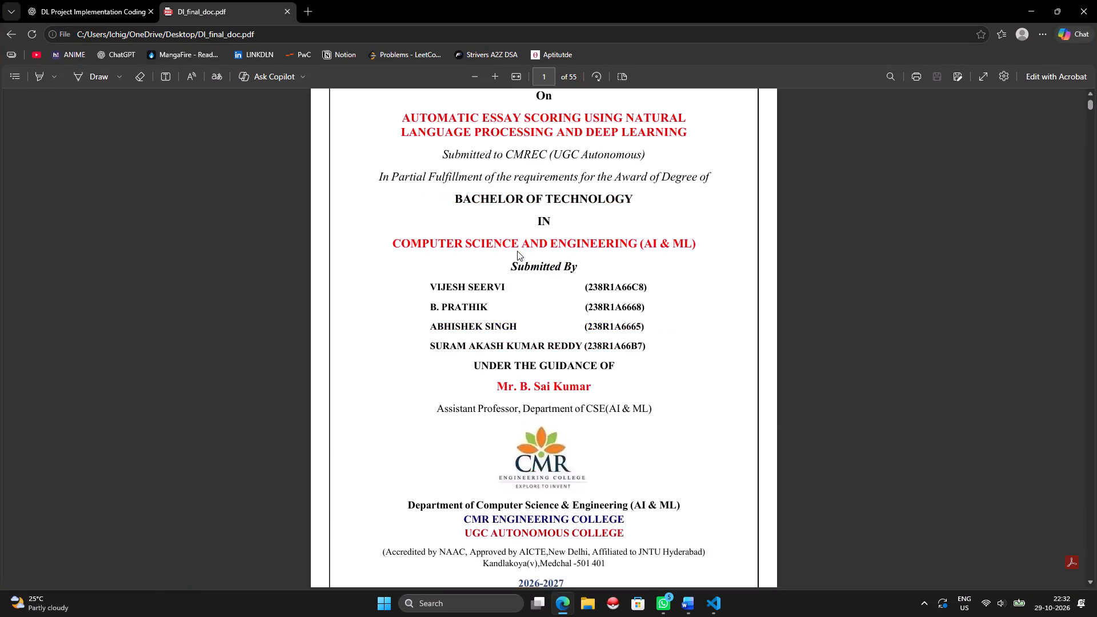
scroll(517, 251, "down", 20)
scroll(518, 284, "down", 7)
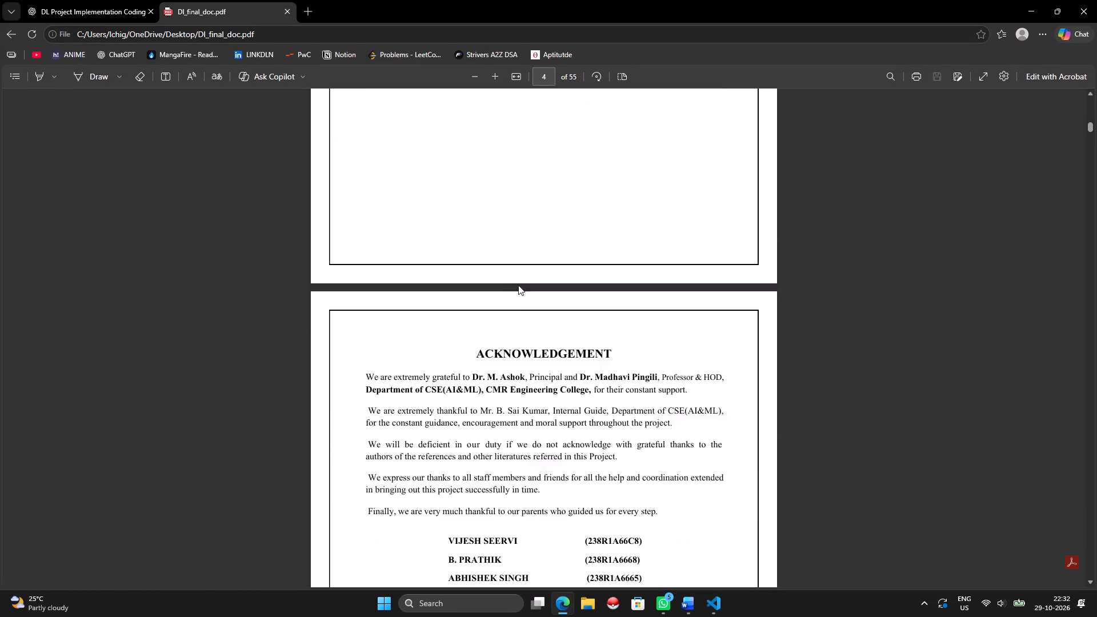
scroll(525, 306, "down", 15)
scroll(555, 353, "down", 16)
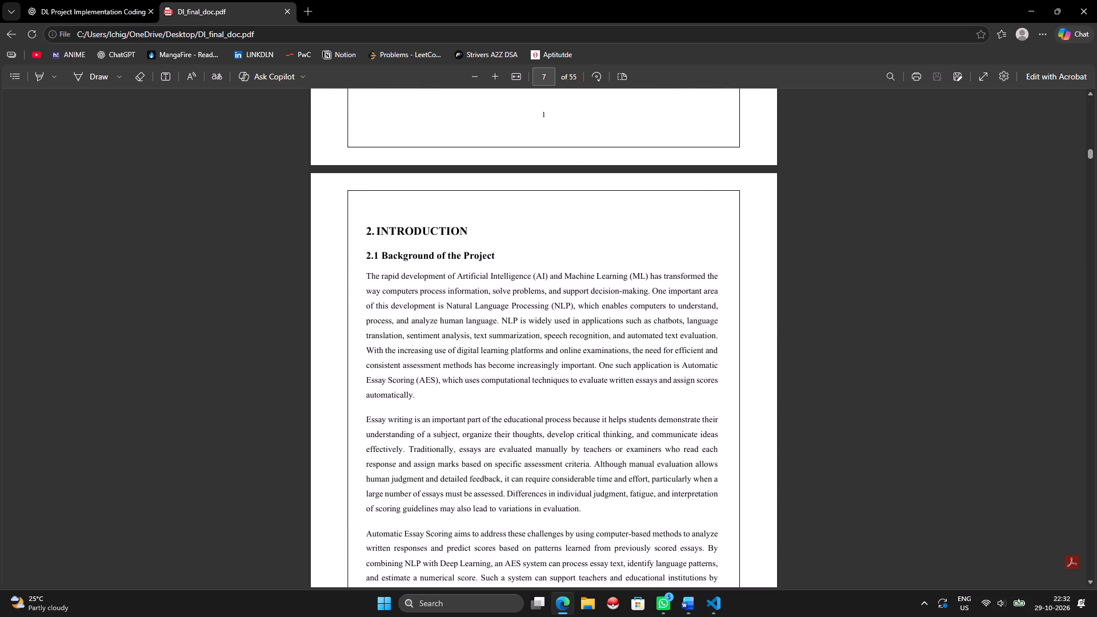
Examine the layout and page numbering of the PDF's body chapters, from the Introduction up to Coding and Implementation.
scroll(559, 364, "down", 15)
scroll(568, 381, "down", 12)
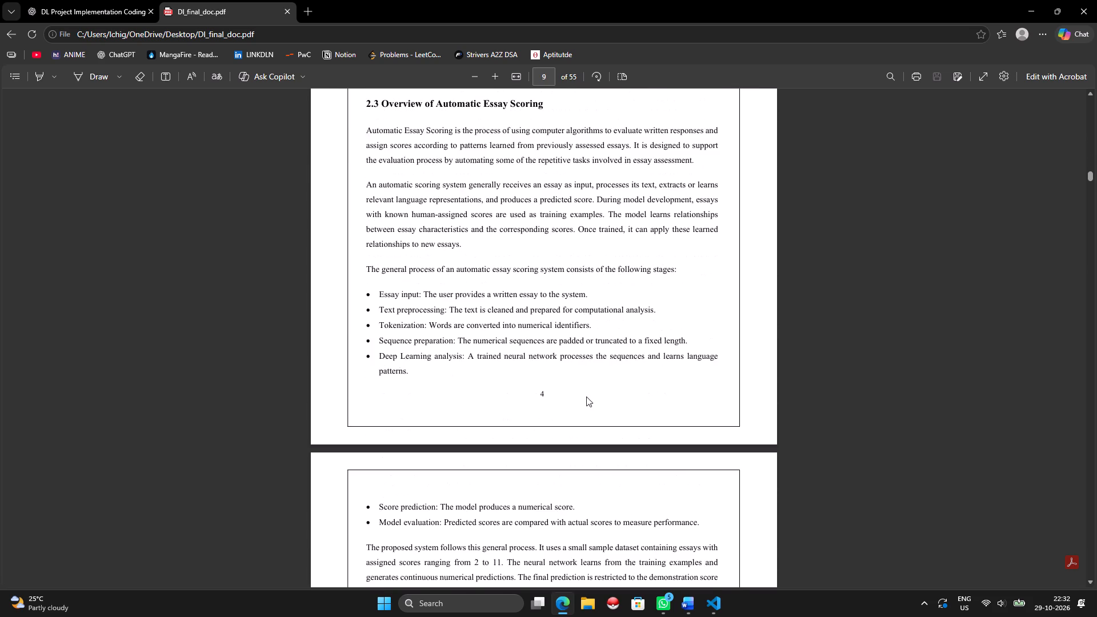
scroll(586, 402, "down", 9)
scroll(586, 415, "down", 20)
scroll(586, 415, "down", 11)
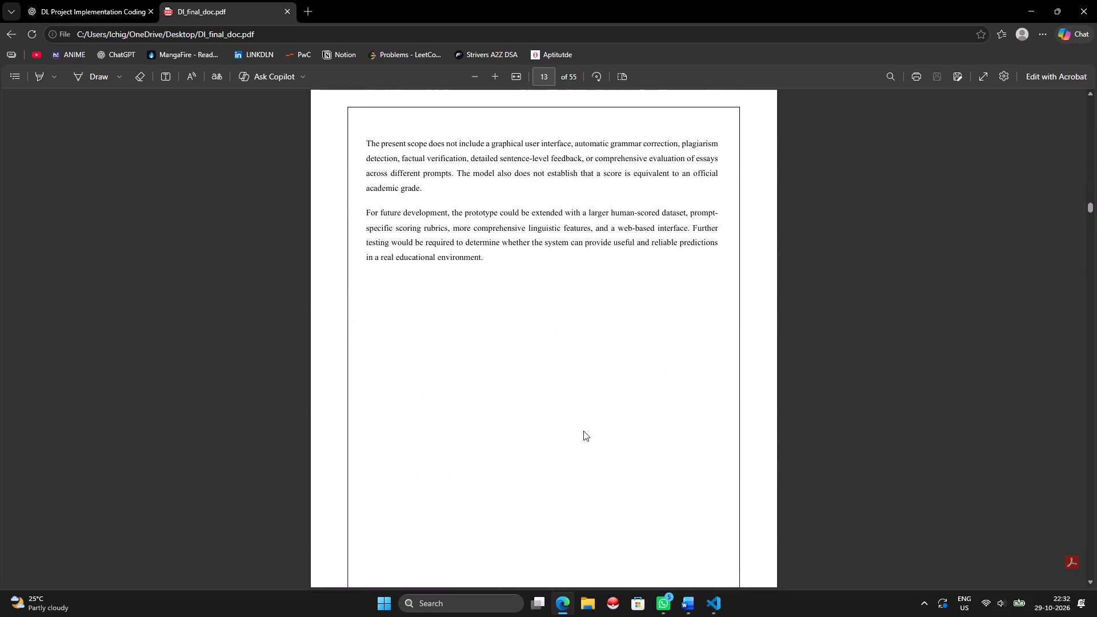
scroll(583, 431, "down", 14)
scroll(590, 434, "down", 18)
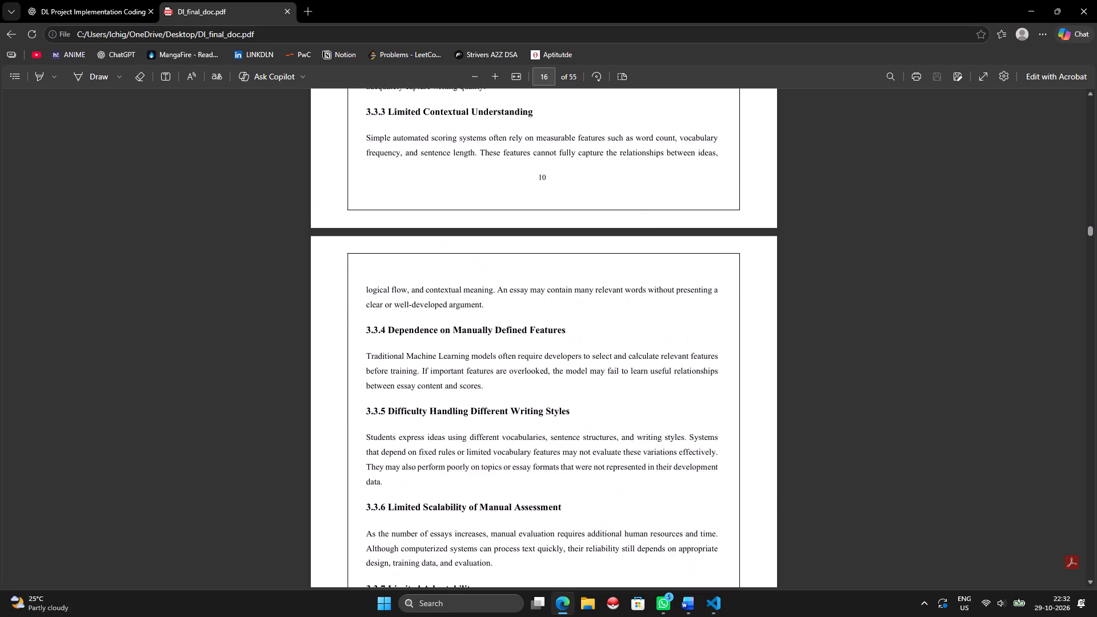
scroll(590, 434, "down", 12)
scroll(590, 442, "down", 15)
scroll(590, 446, "down", 7)
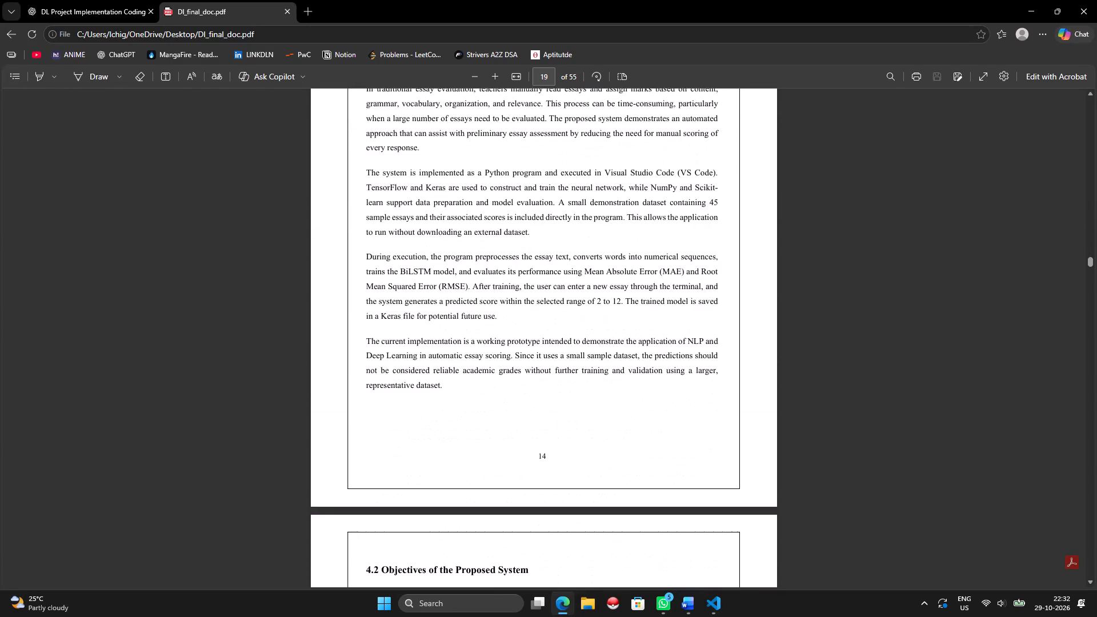
scroll(590, 446, "down", 6)
scroll(590, 446, "down", 20)
scroll(590, 446, "down", 5)
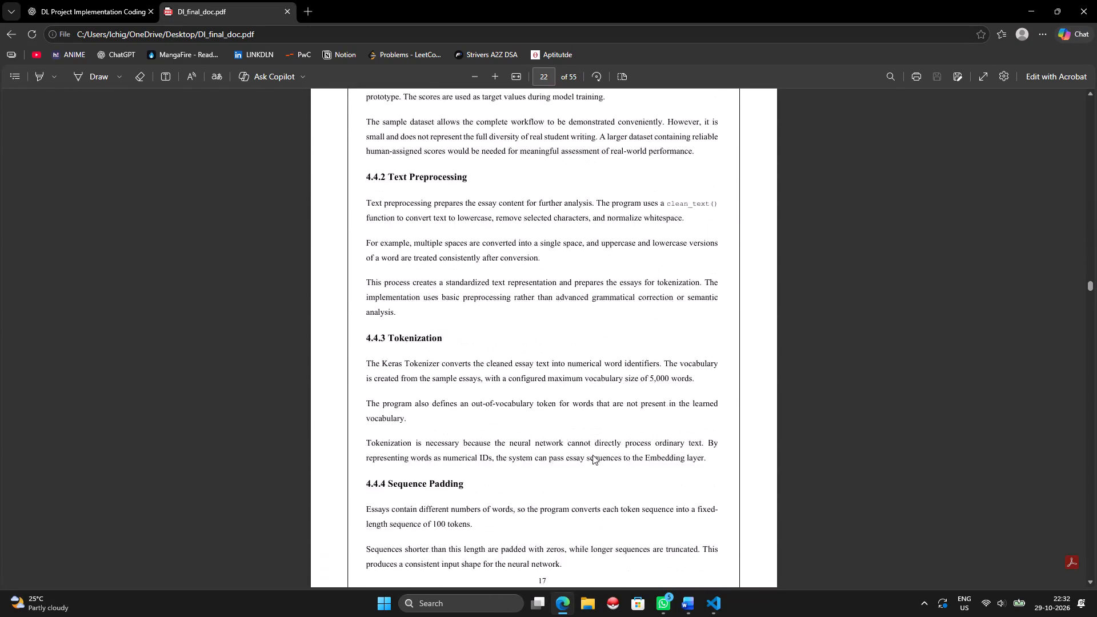
scroll(592, 455, "down", 16)
scroll(595, 452, "down", 14)
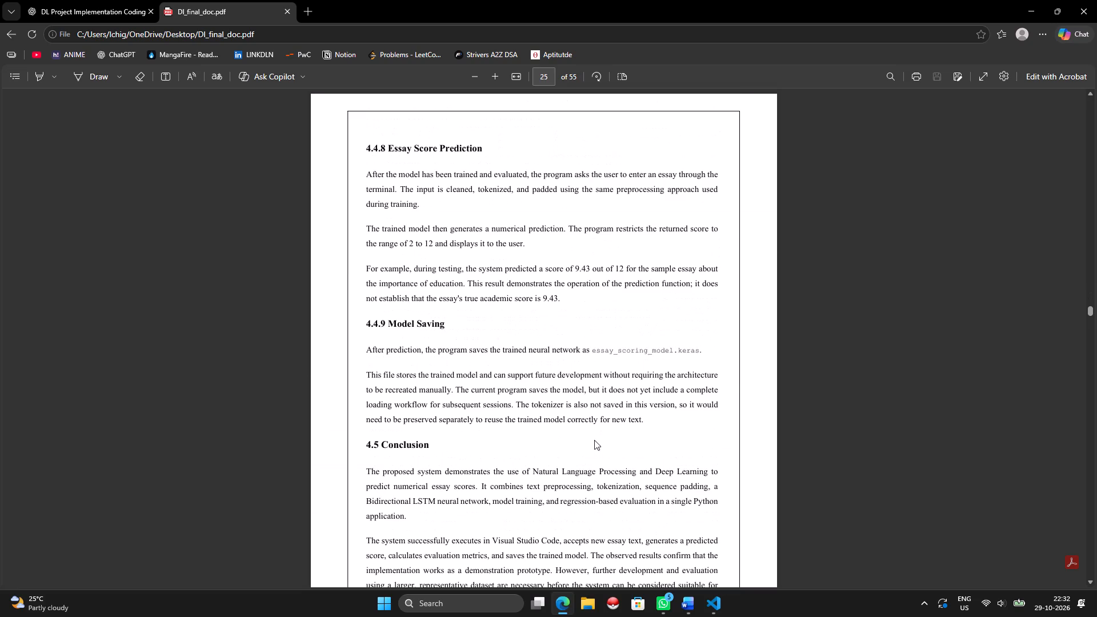
scroll(594, 440, "down", 14)
scroll(602, 442, "down", 20)
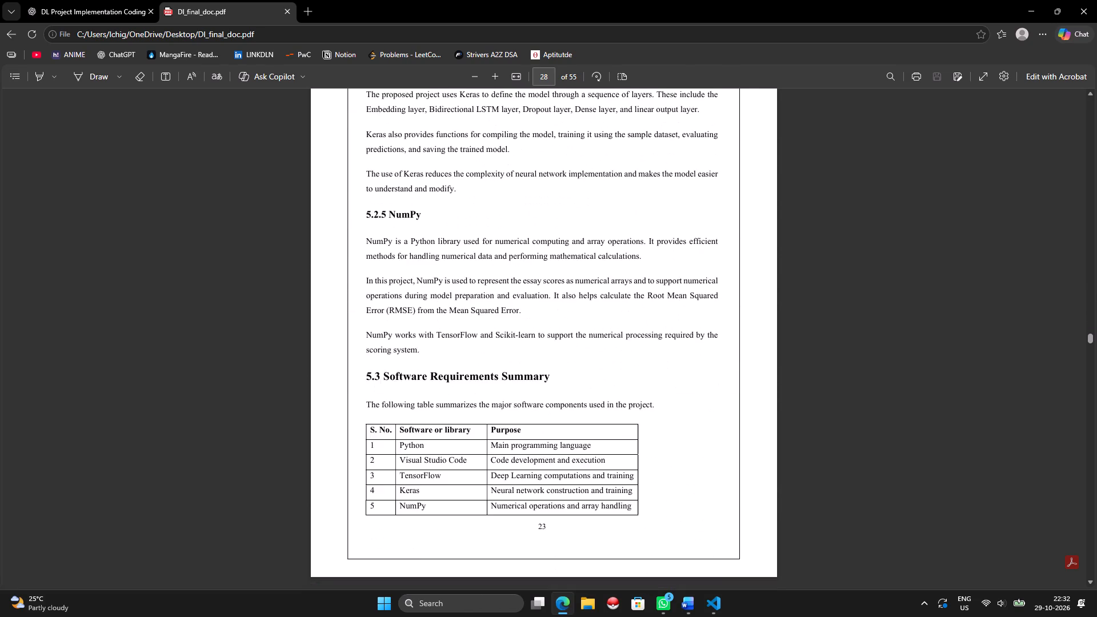
scroll(610, 450, "down", 19)
scroll(610, 450, "down", 10)
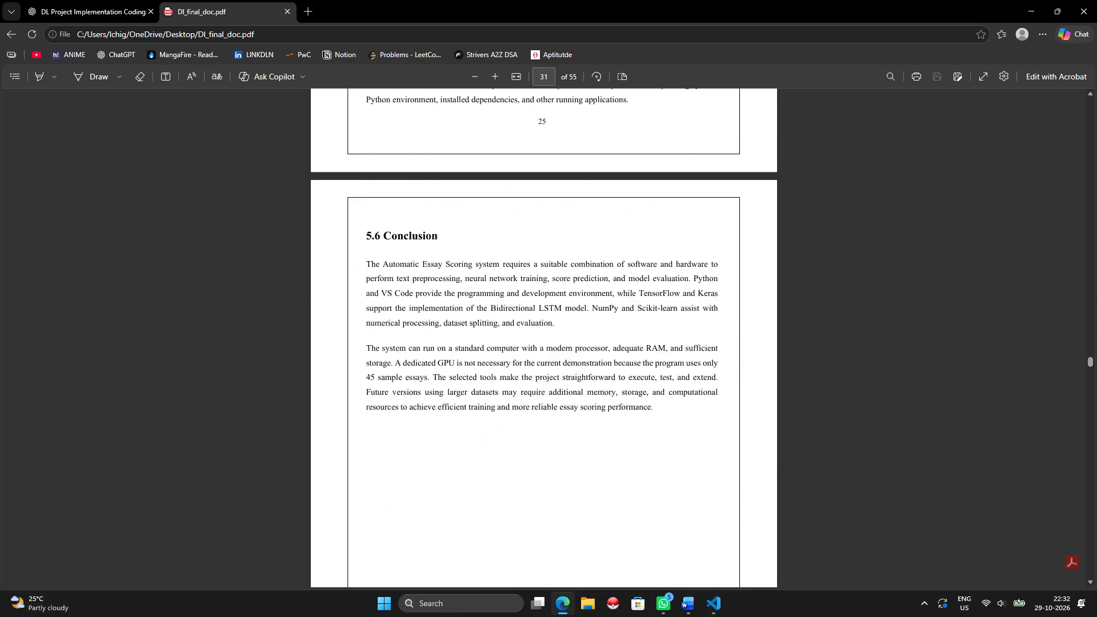
scroll(614, 452, "down", 13)
scroll(614, 452, "down", 20)
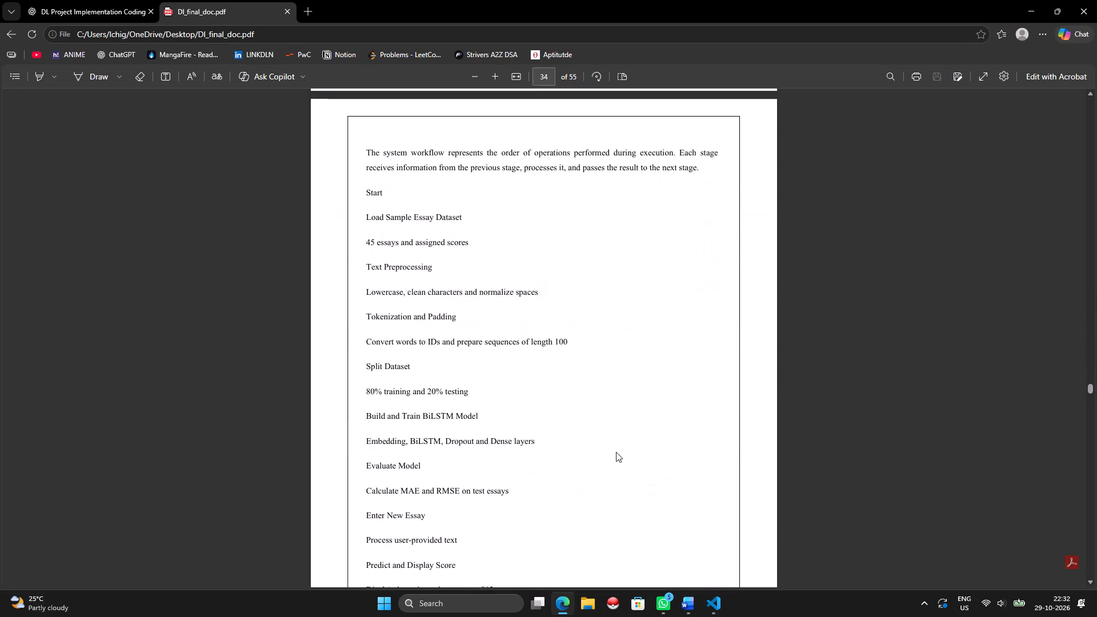
scroll(616, 452, "down", 13)
scroll(616, 452, "down", 17)
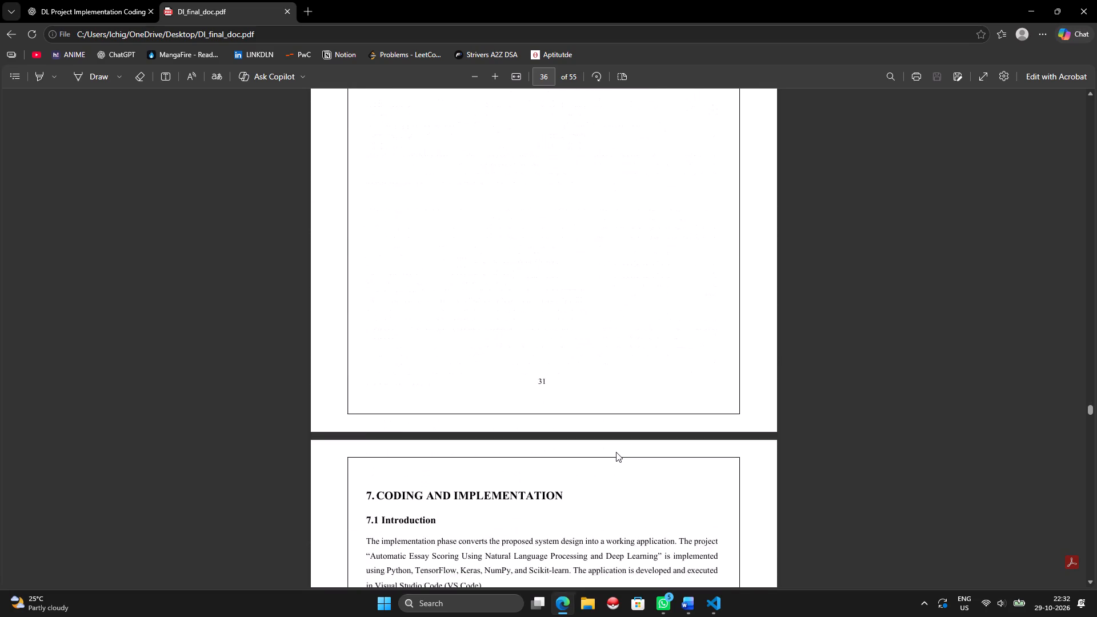
Look through the Coding and Implementation chapter of the PDF, including the full program listing.
scroll(616, 452, "down", 16)
scroll(616, 452, "down", 6)
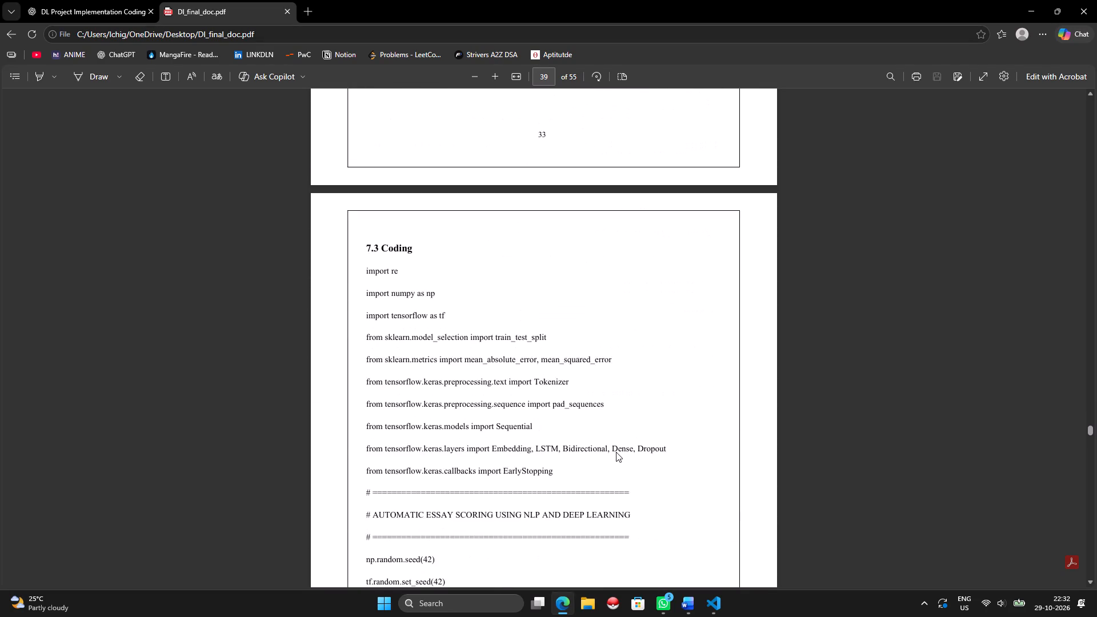
scroll(616, 452, "down", 18)
scroll(616, 452, "down", 5)
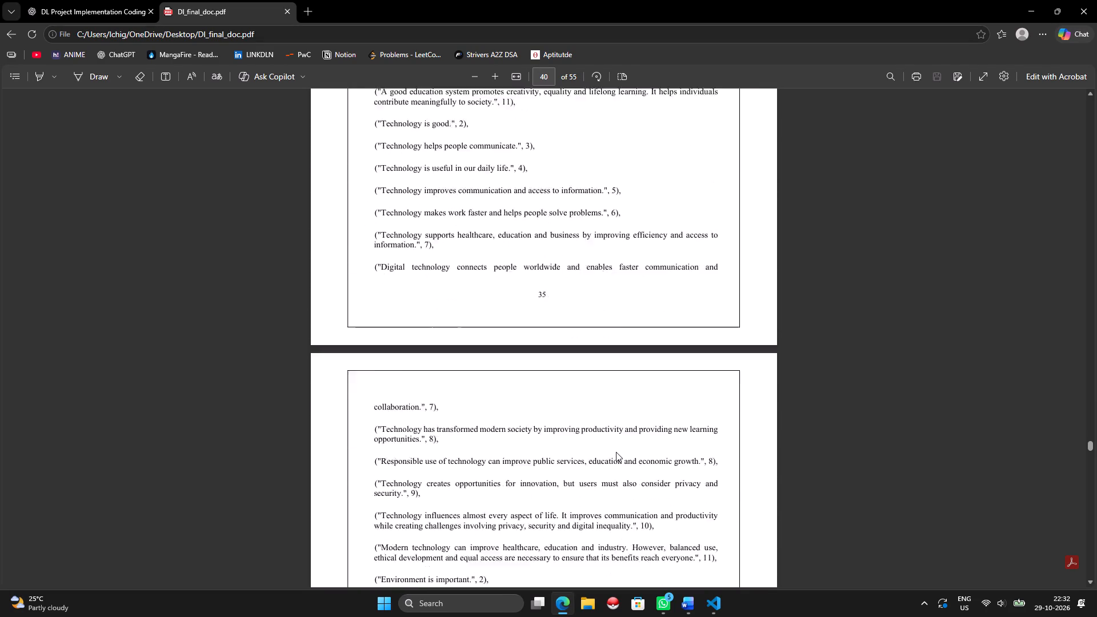
scroll(616, 452, "down", 16)
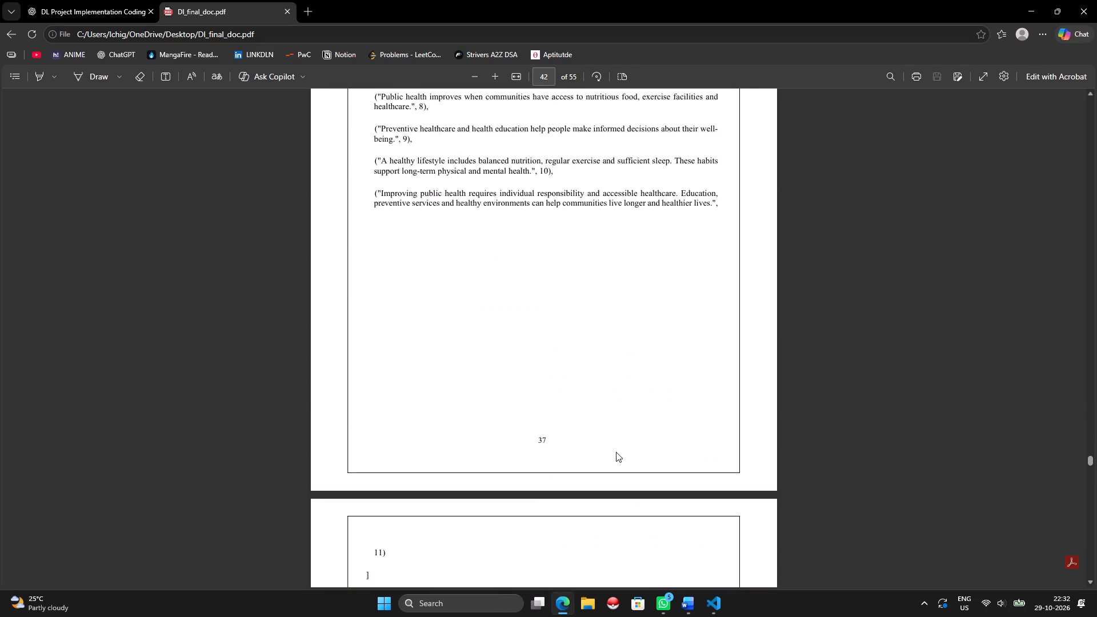
scroll(616, 452, "down", 7)
scroll(616, 452, "down", 20)
scroll(616, 452, "down", 3)
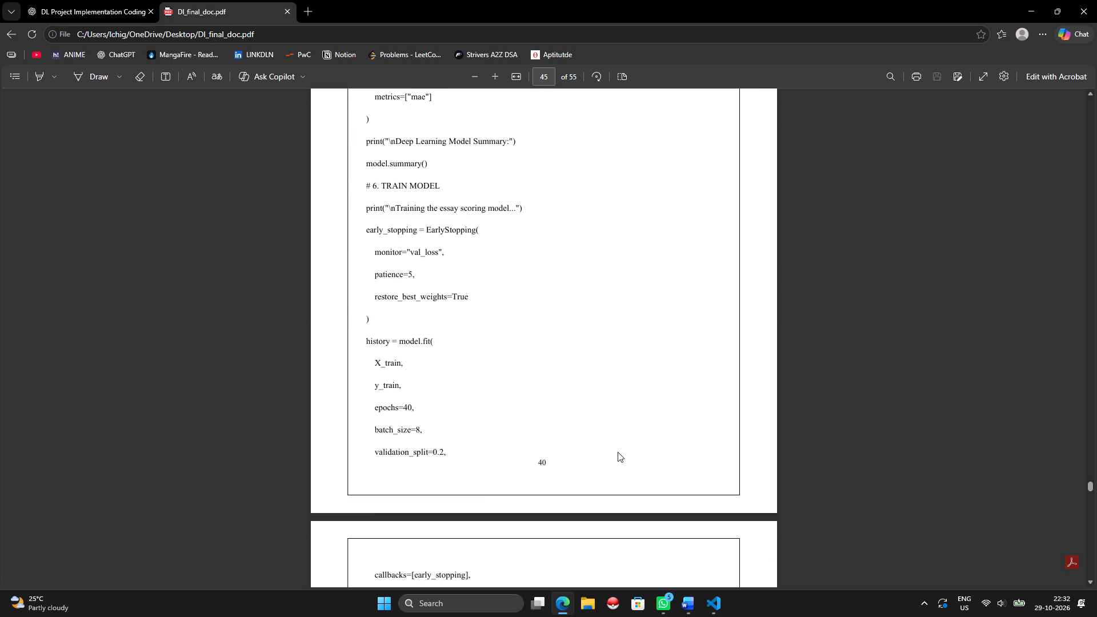
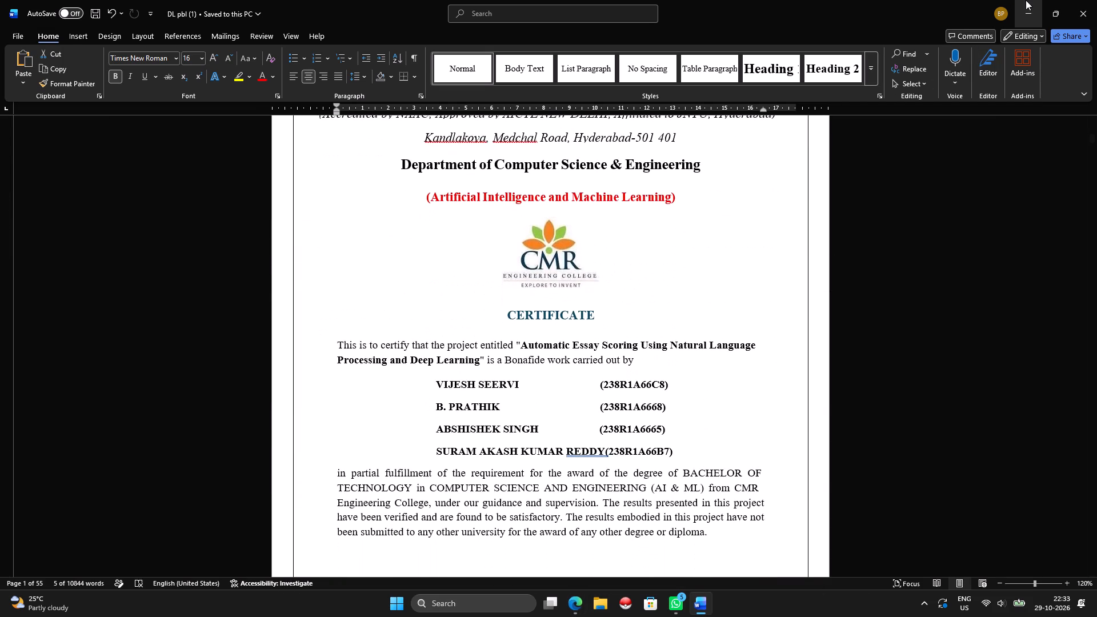
left_click(1026, 0)
left_click(724, 259)
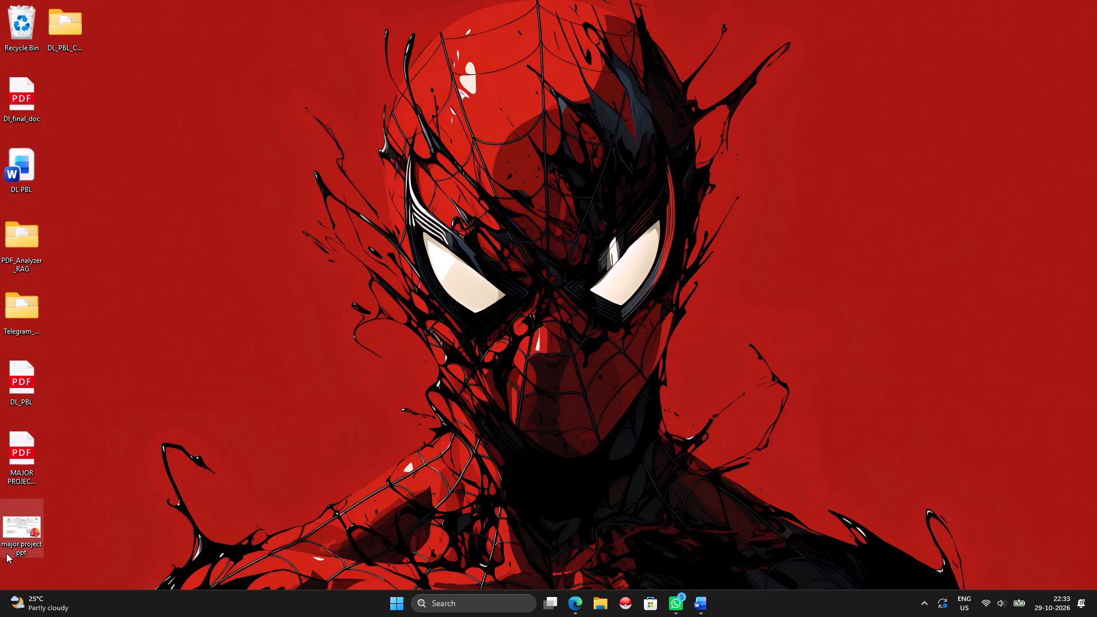
Move the major project ppt file on the desktop to the spot directly below the Recycle Bin.
left_click_drag(19, 542, 80, 107)
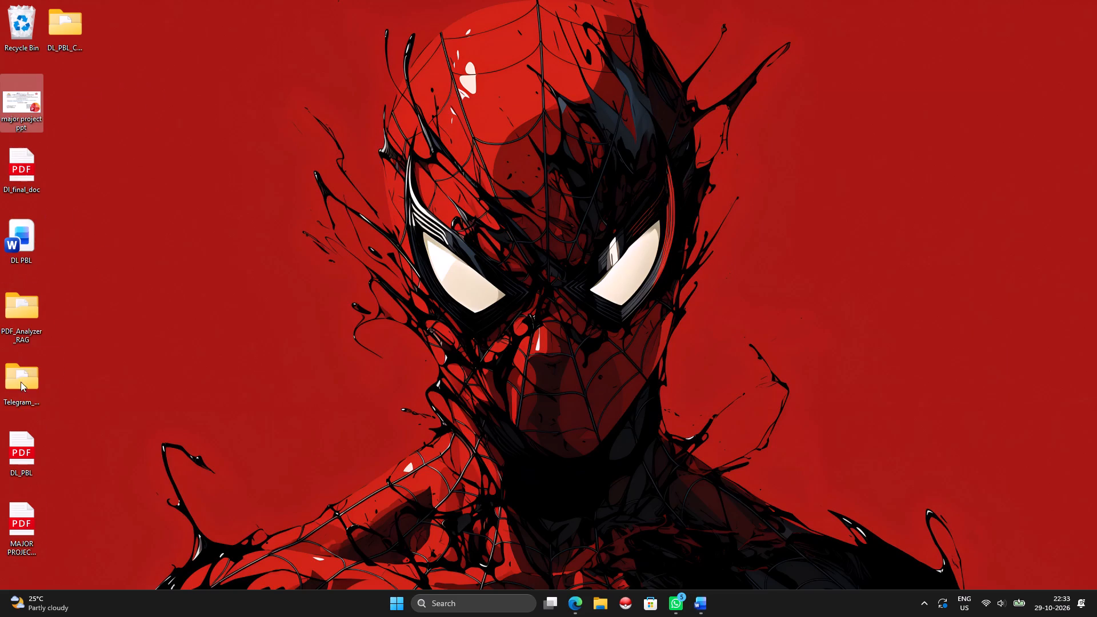
left_click(255, 247)
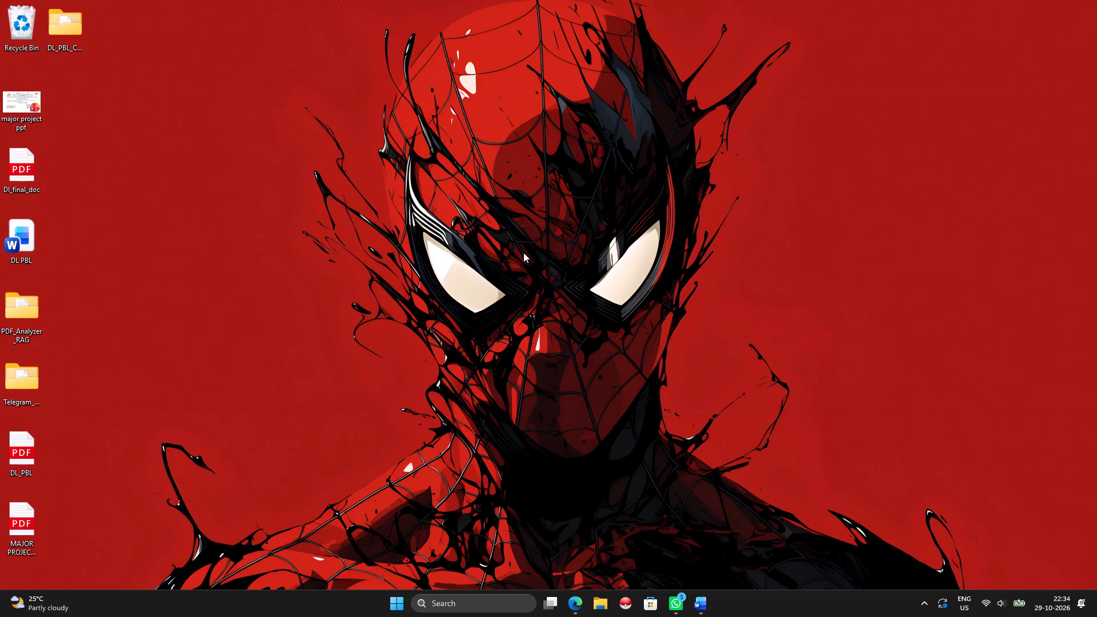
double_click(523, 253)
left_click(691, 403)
Show the hidden system tray icons.
left_click(927, 602)
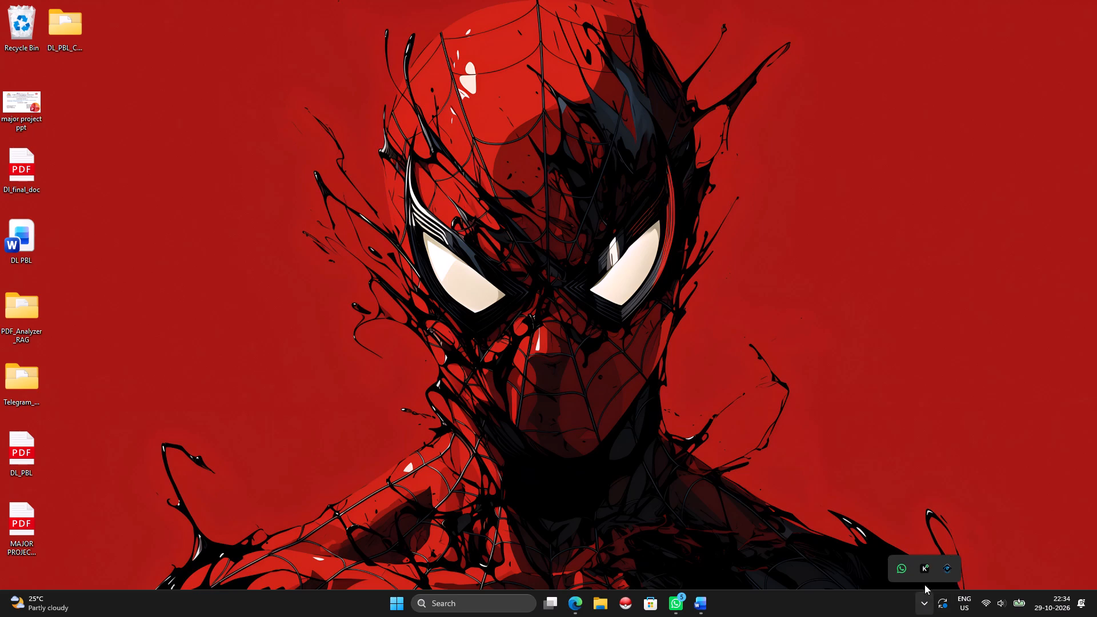